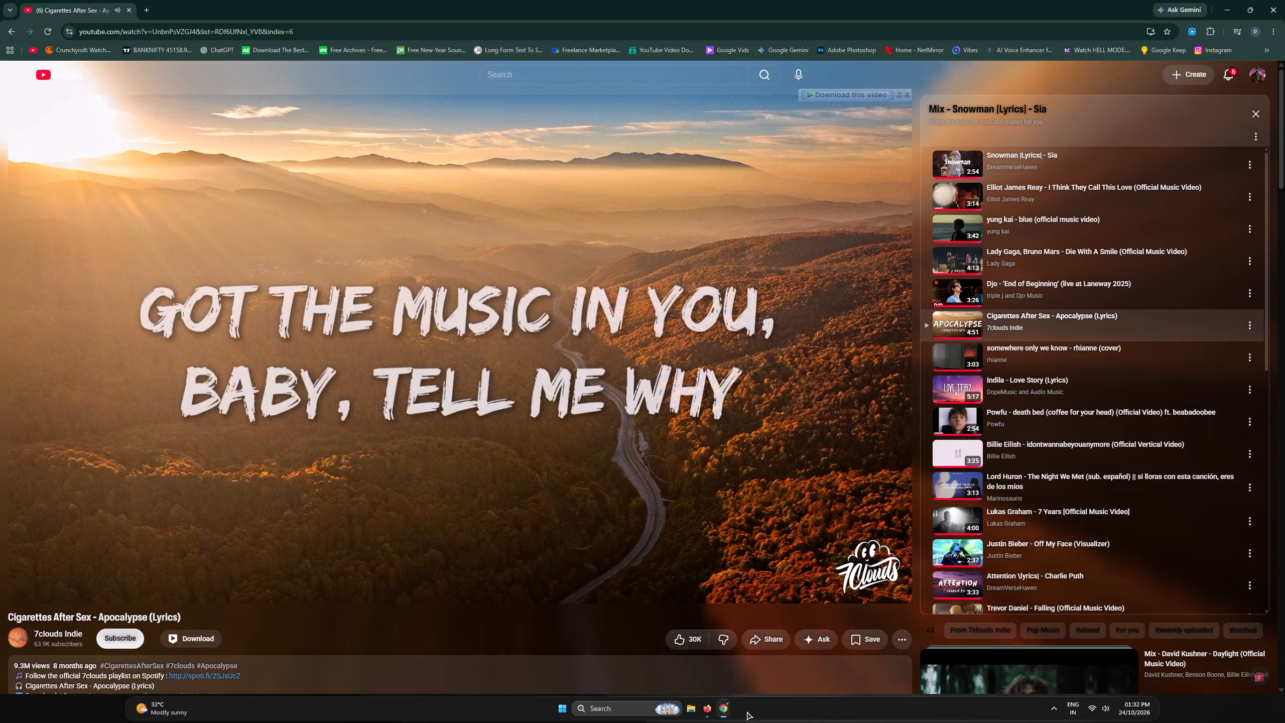
# Switch to Firefox and check the Self Ship orders and the sent Easy Ship orders waiting for pickup in Seller Central.
pyautogui.click(713, 706)
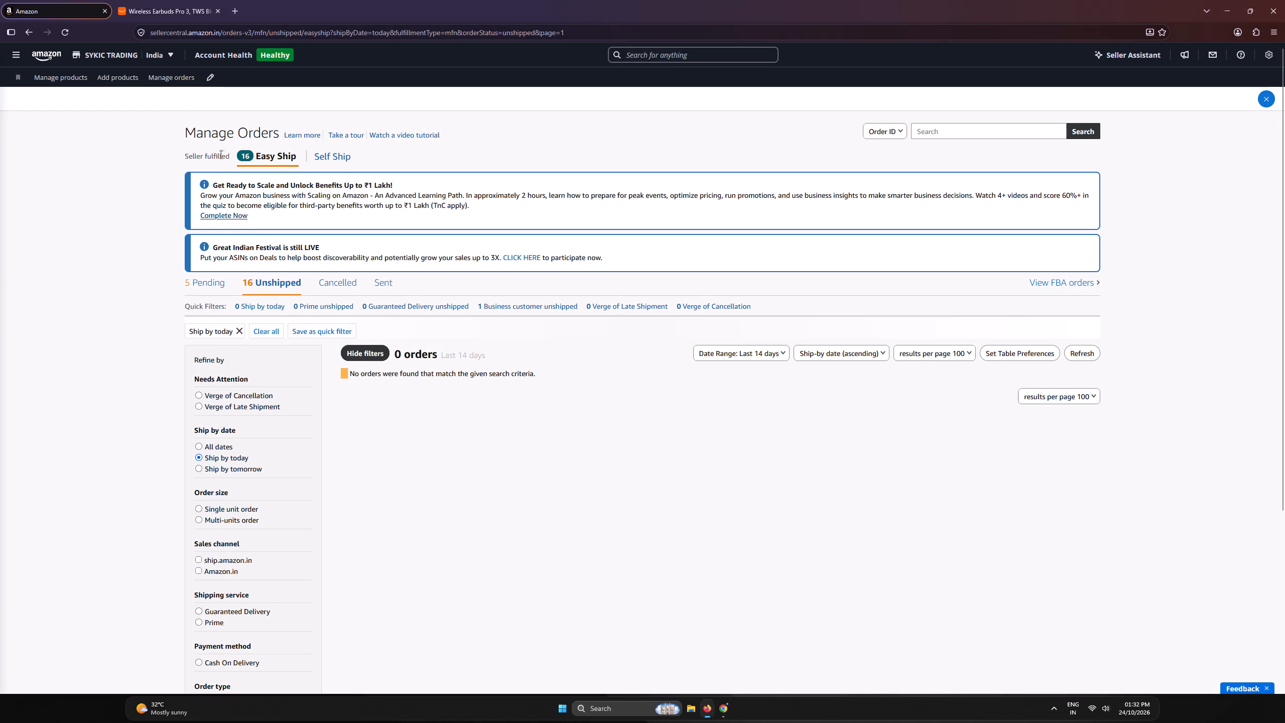
pyautogui.click(334, 158)
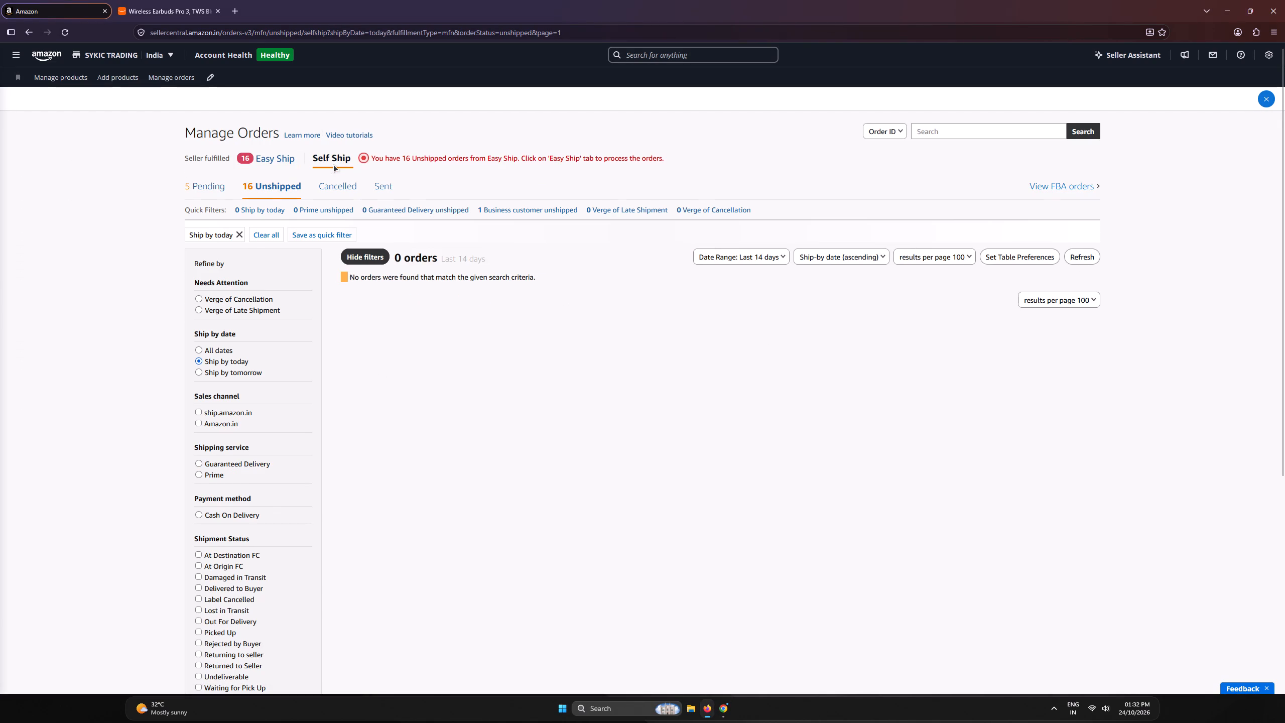
pyautogui.click(265, 164)
pyautogui.click(266, 154)
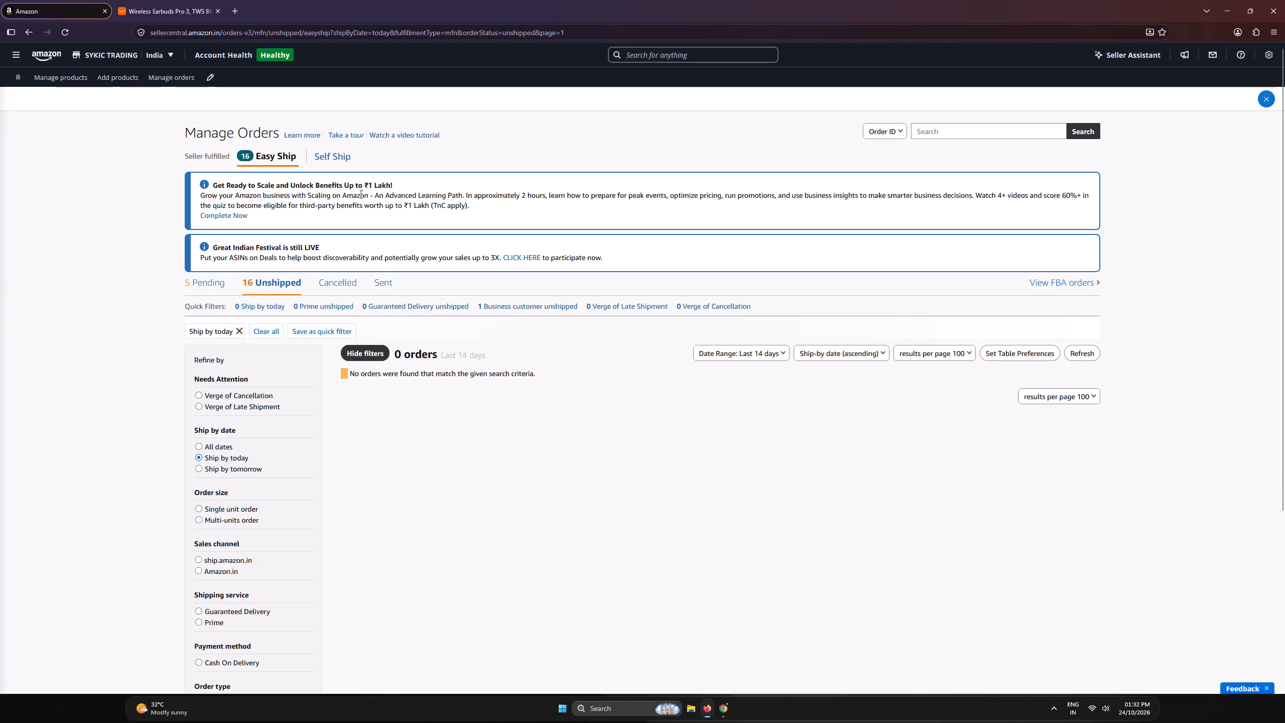
pyautogui.click(378, 283)
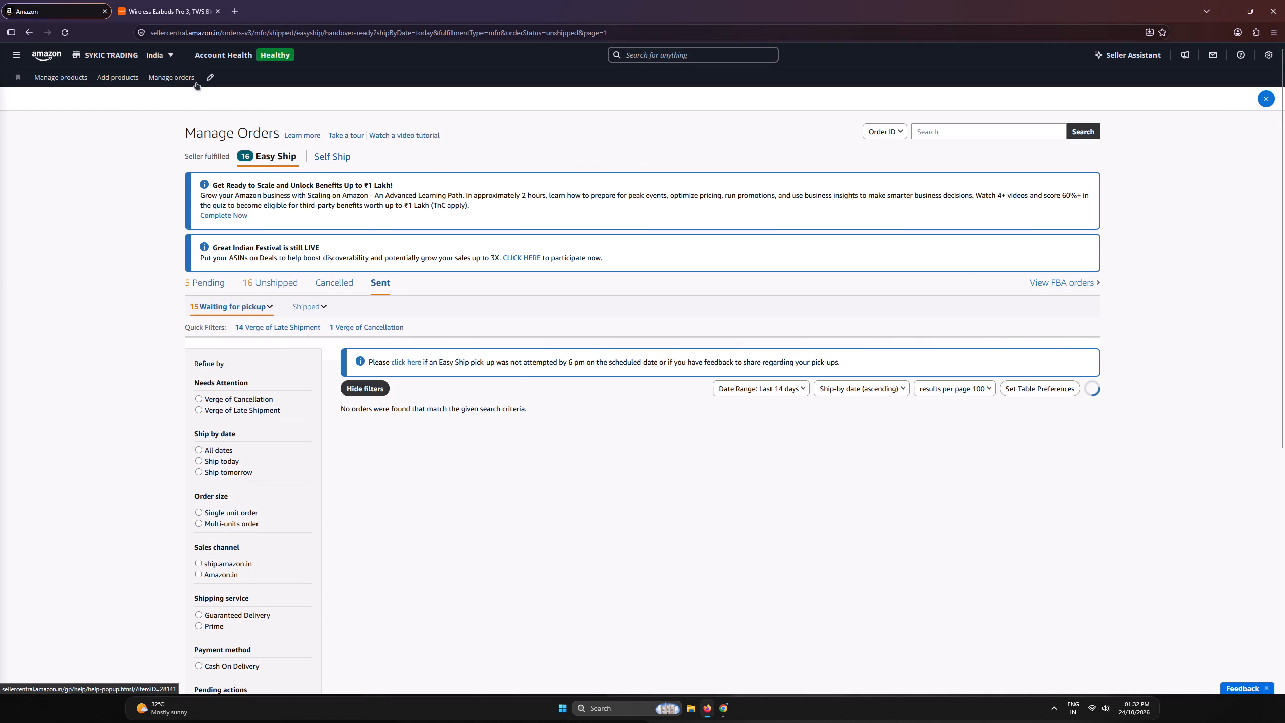
pyautogui.scroll(5, 321, 316)
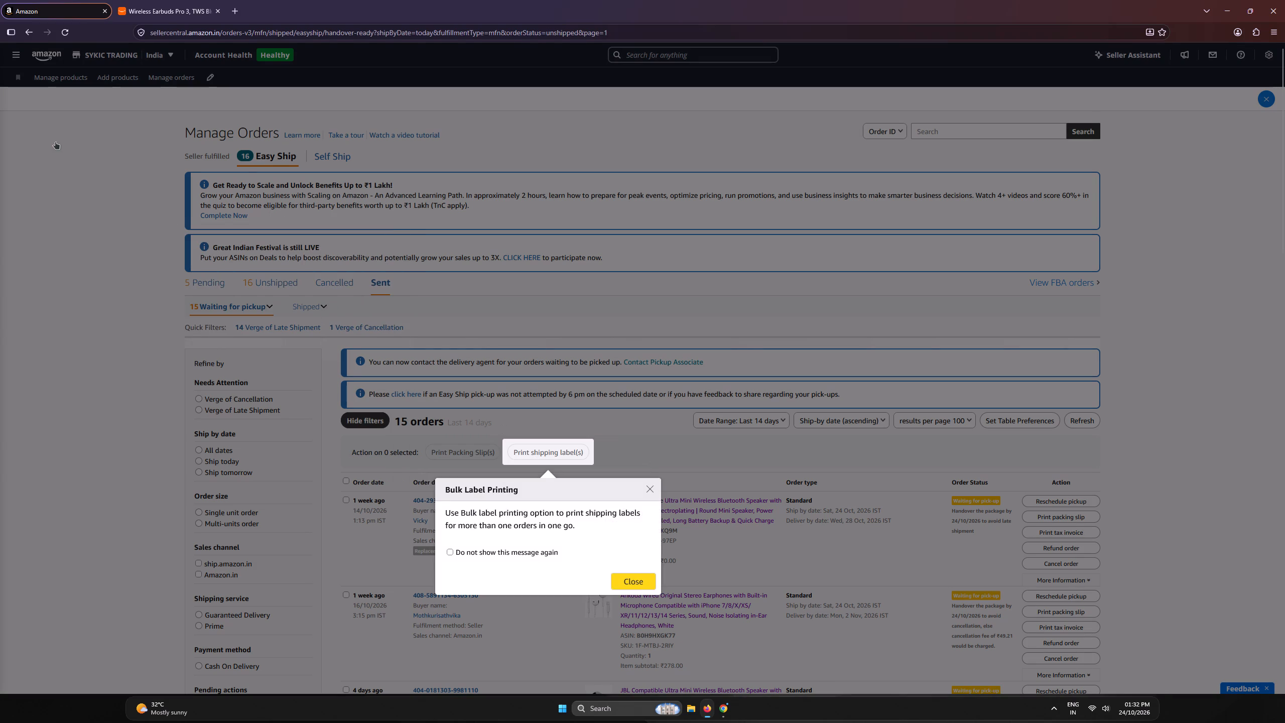
pyautogui.click(55, 142)
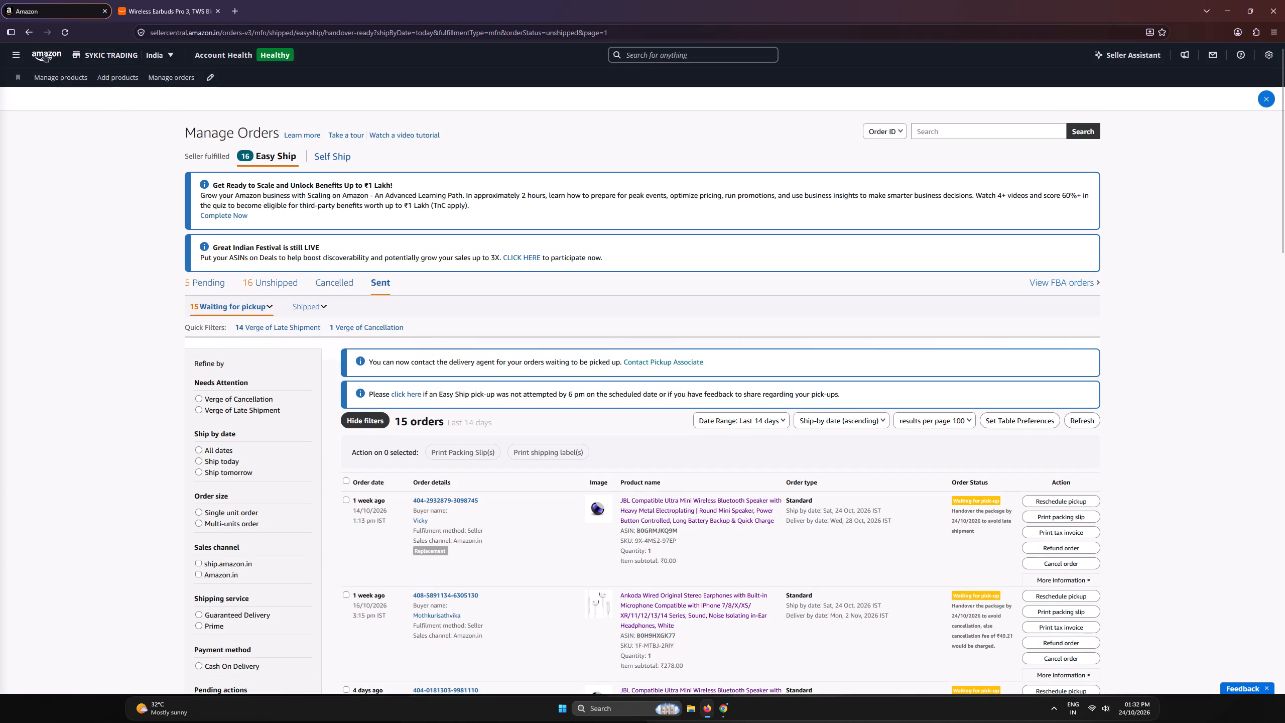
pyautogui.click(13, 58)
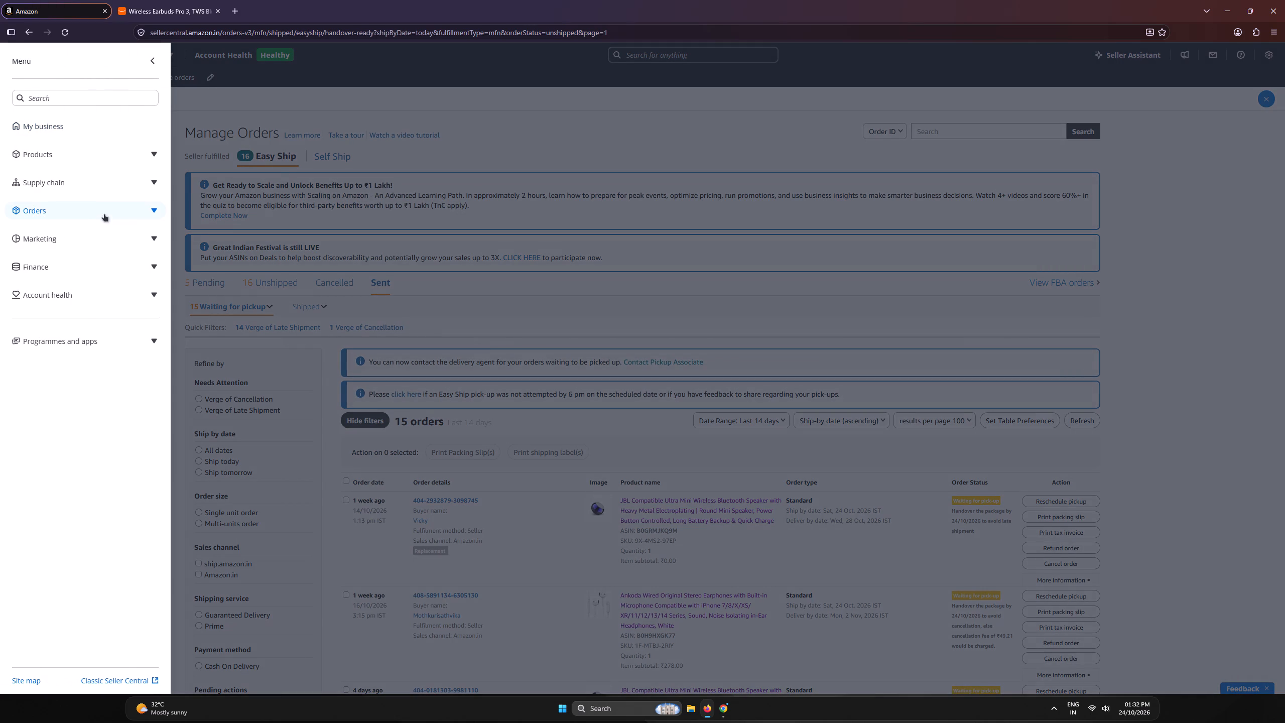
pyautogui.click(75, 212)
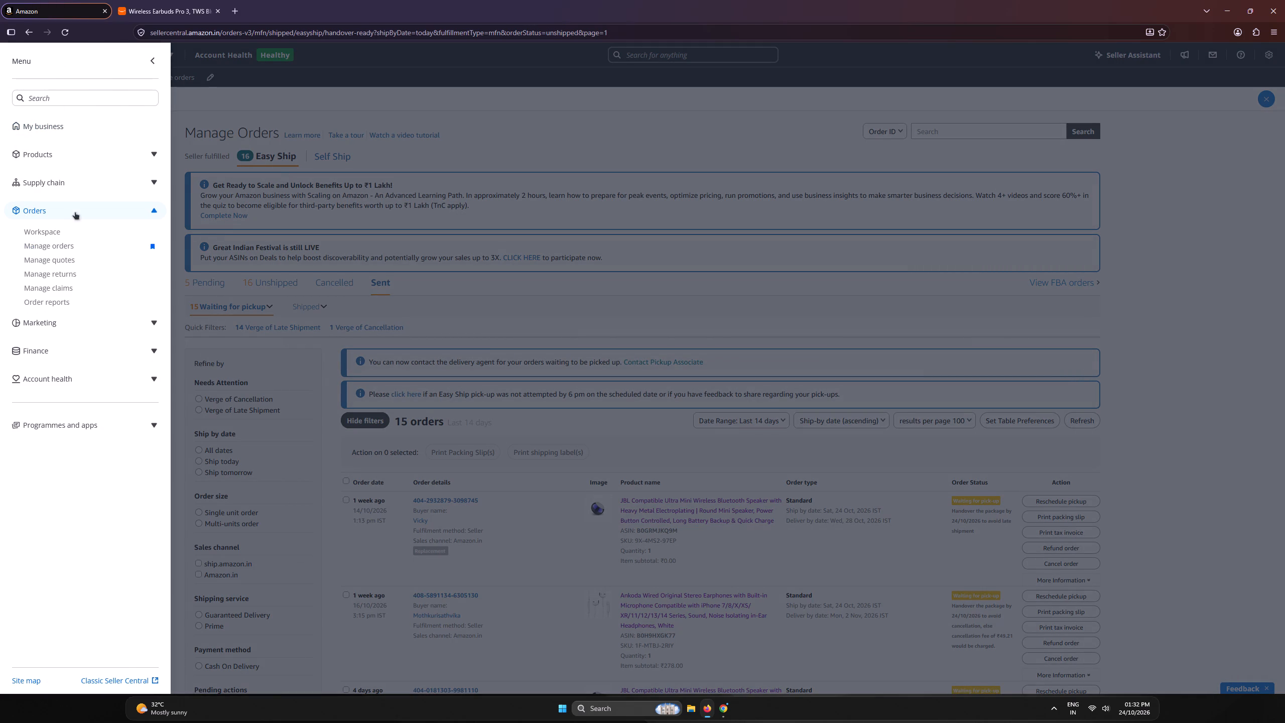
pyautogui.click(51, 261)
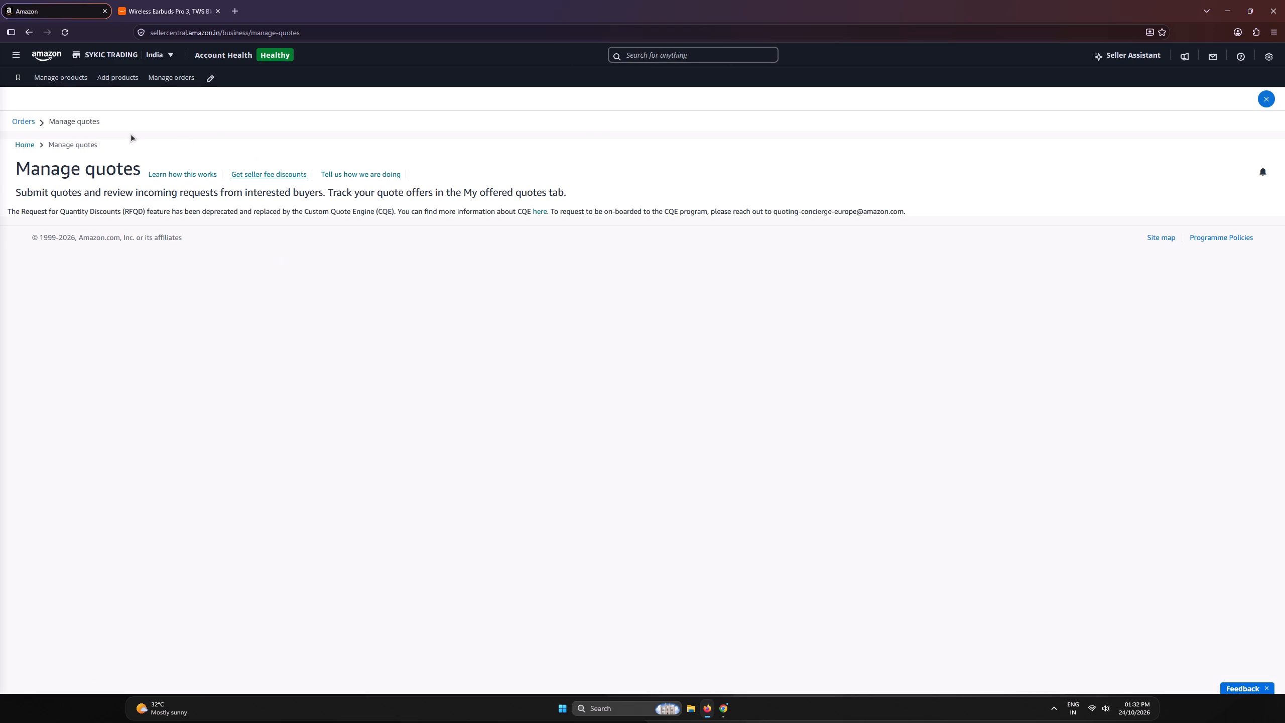
# Open the Schedule Pickup section of the order file uploads under Manage Orders.
pyautogui.click(167, 72)
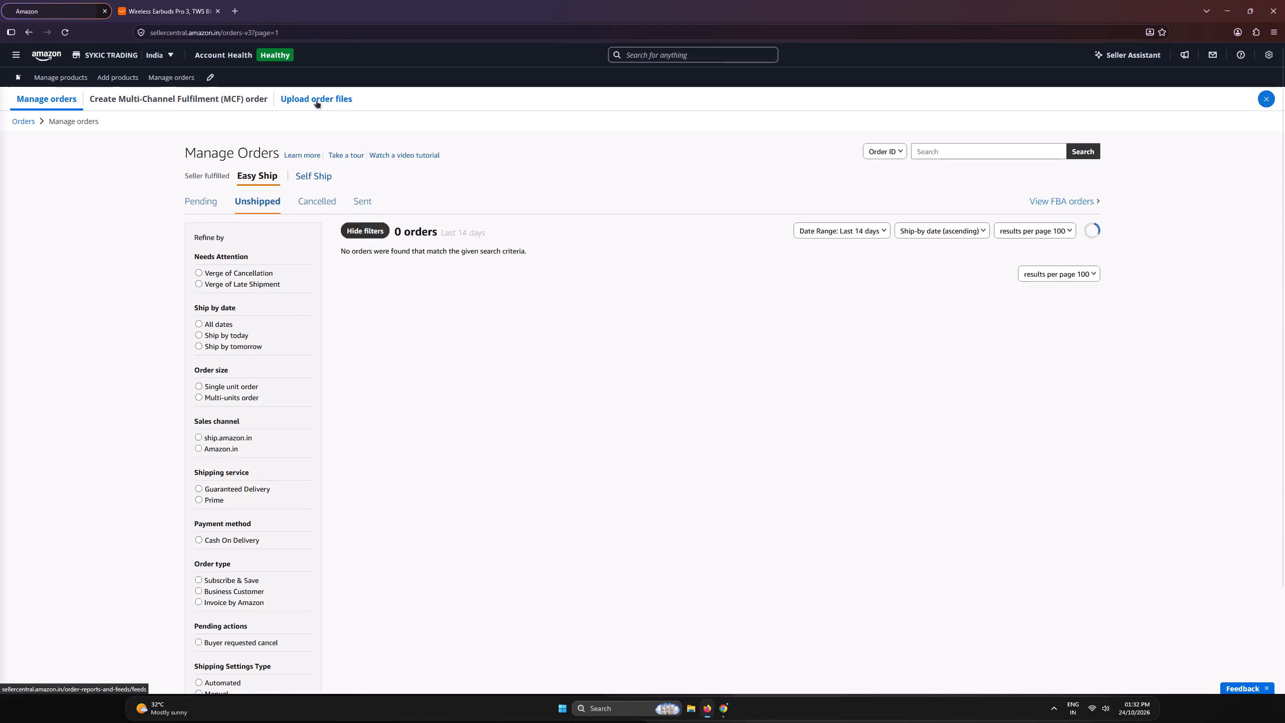
pyautogui.click(316, 101)
pyautogui.click(274, 199)
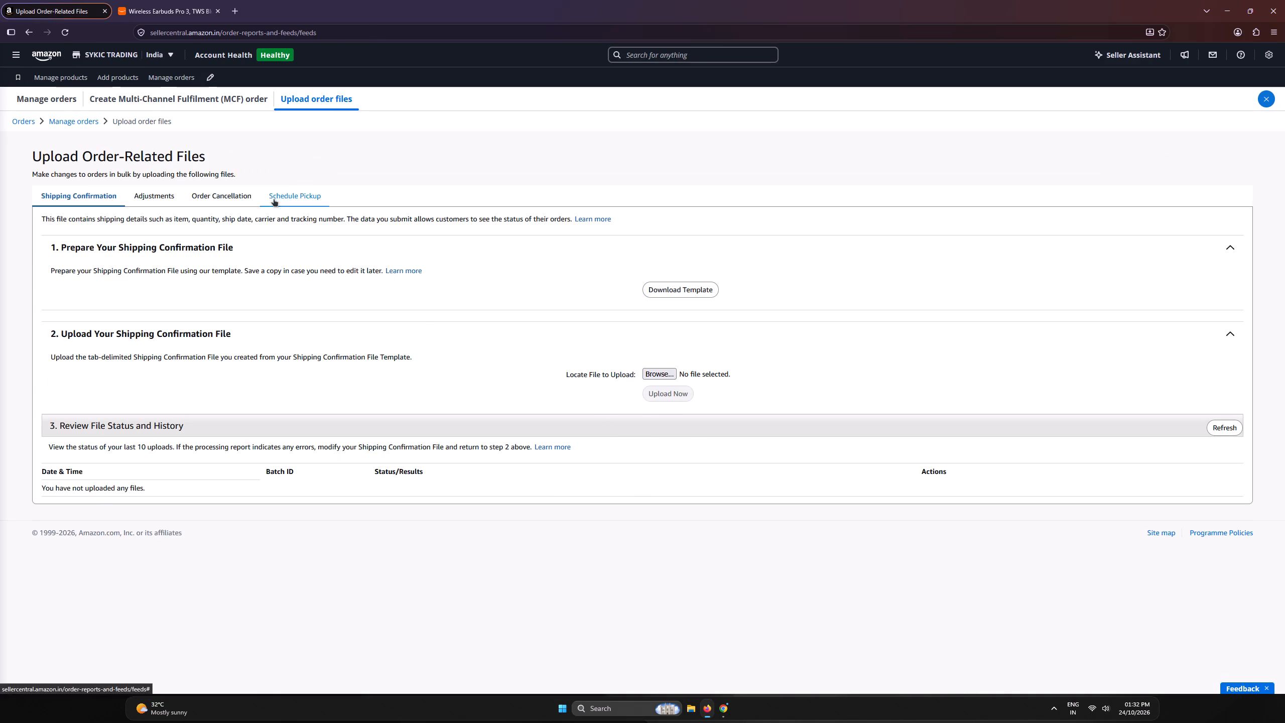
pyautogui.click(940, 640)
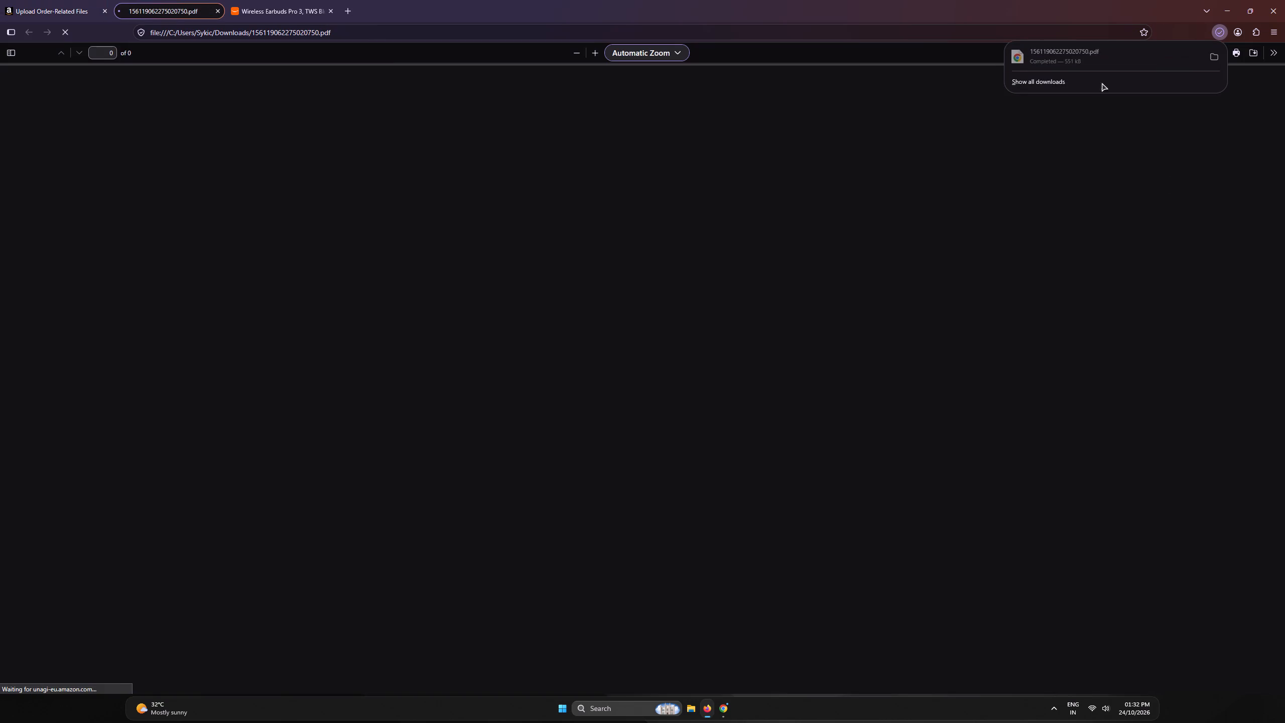
pyautogui.click(1078, 199)
pyautogui.click(1232, 58)
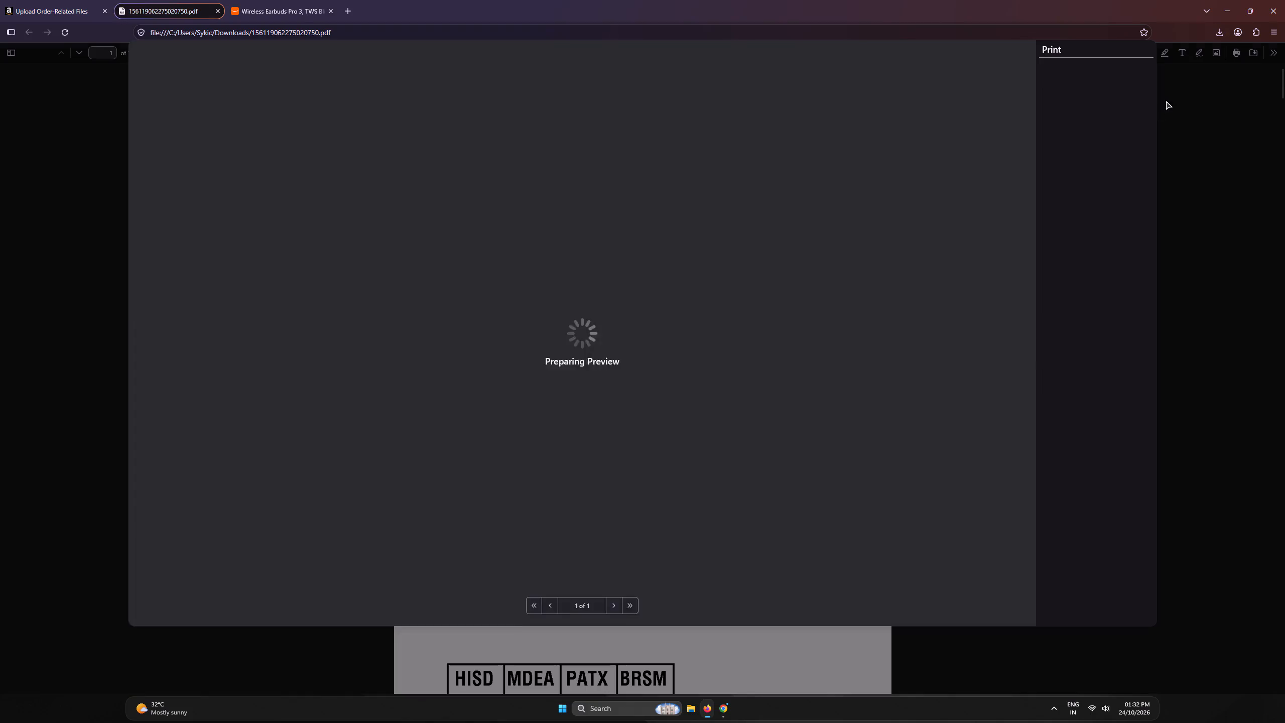
pyautogui.click(1061, 148)
pyautogui.click(1062, 181)
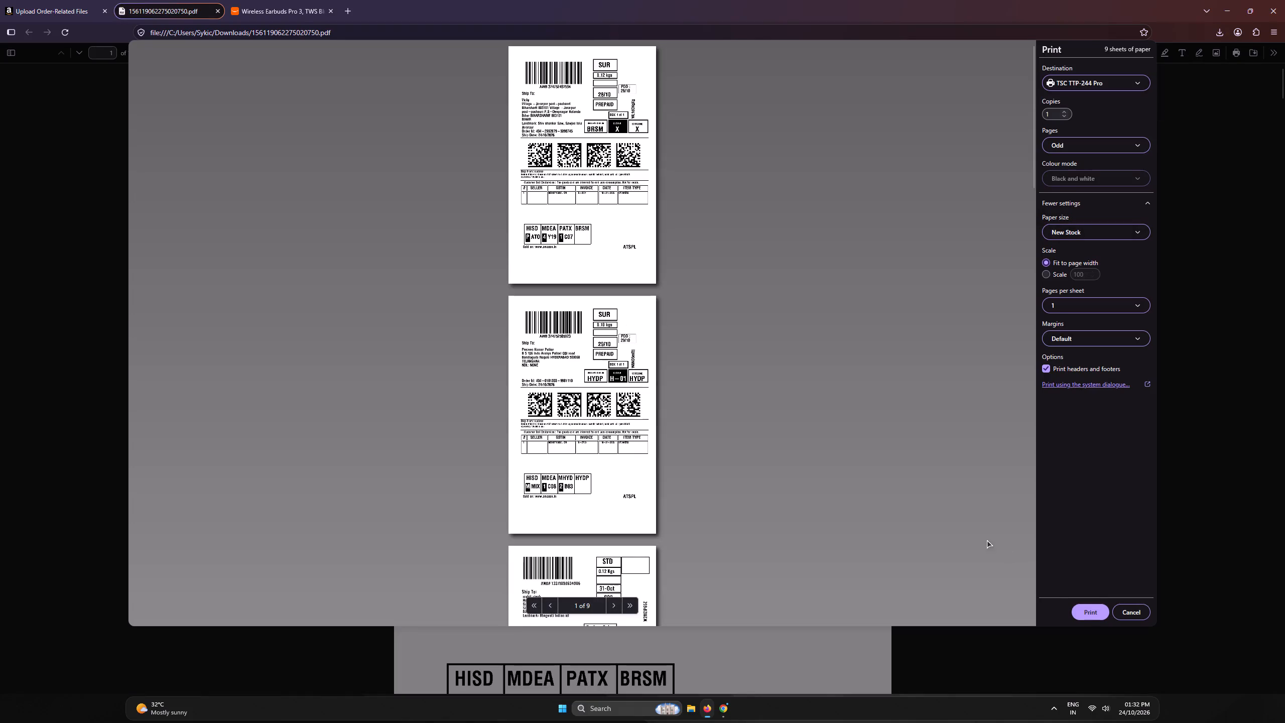
pyautogui.scroll(-20, 793, 397)
pyautogui.scroll(-15, 793, 397)
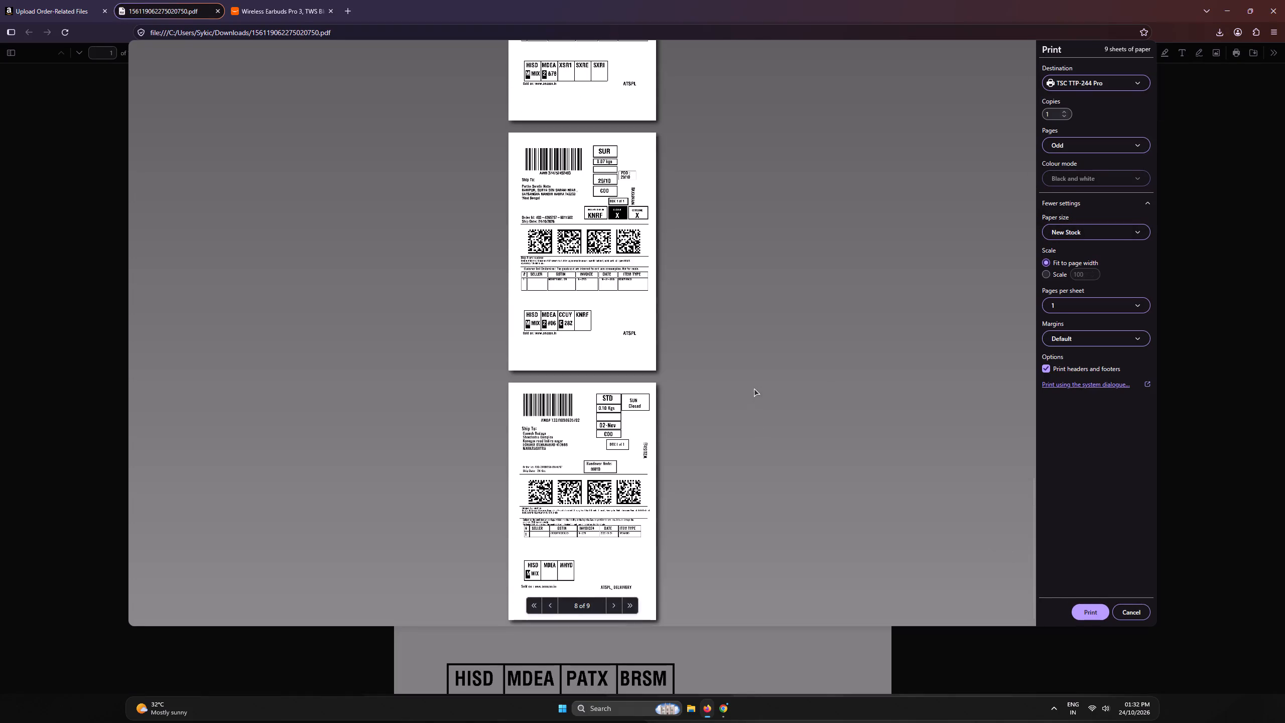
pyautogui.scroll(-5, 754, 388)
pyautogui.click(1093, 610)
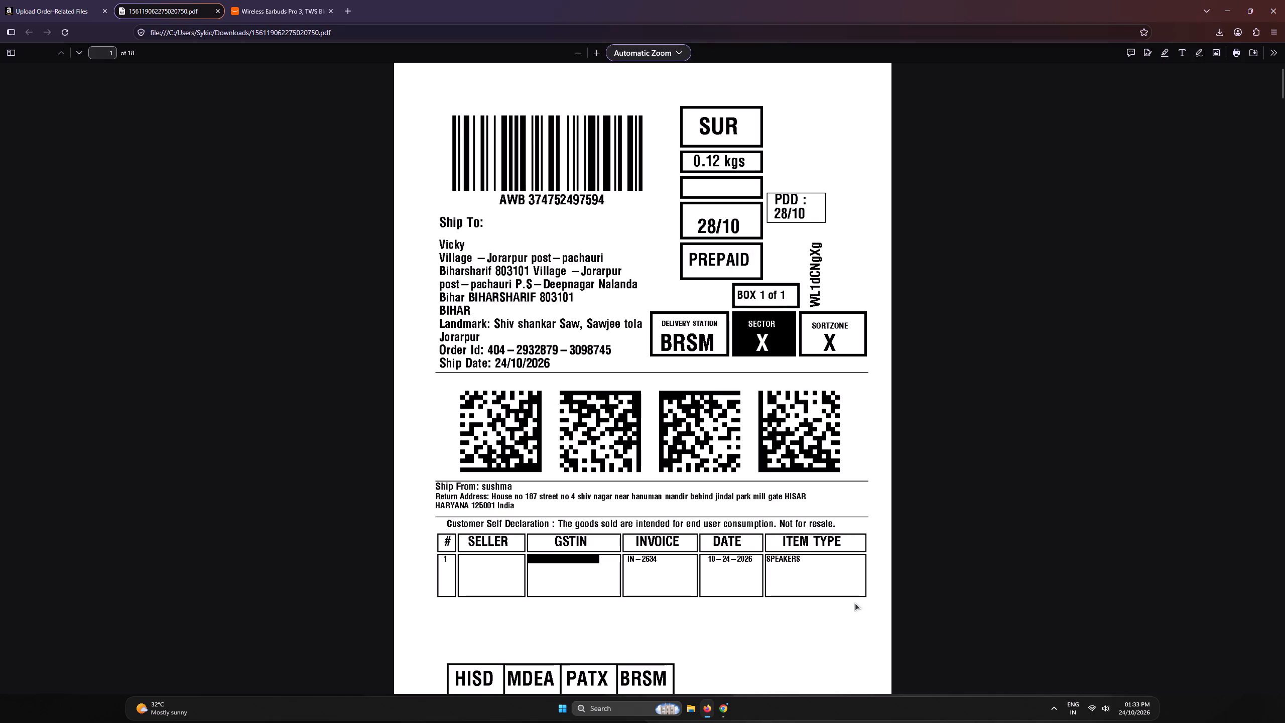
pyautogui.click(221, 15)
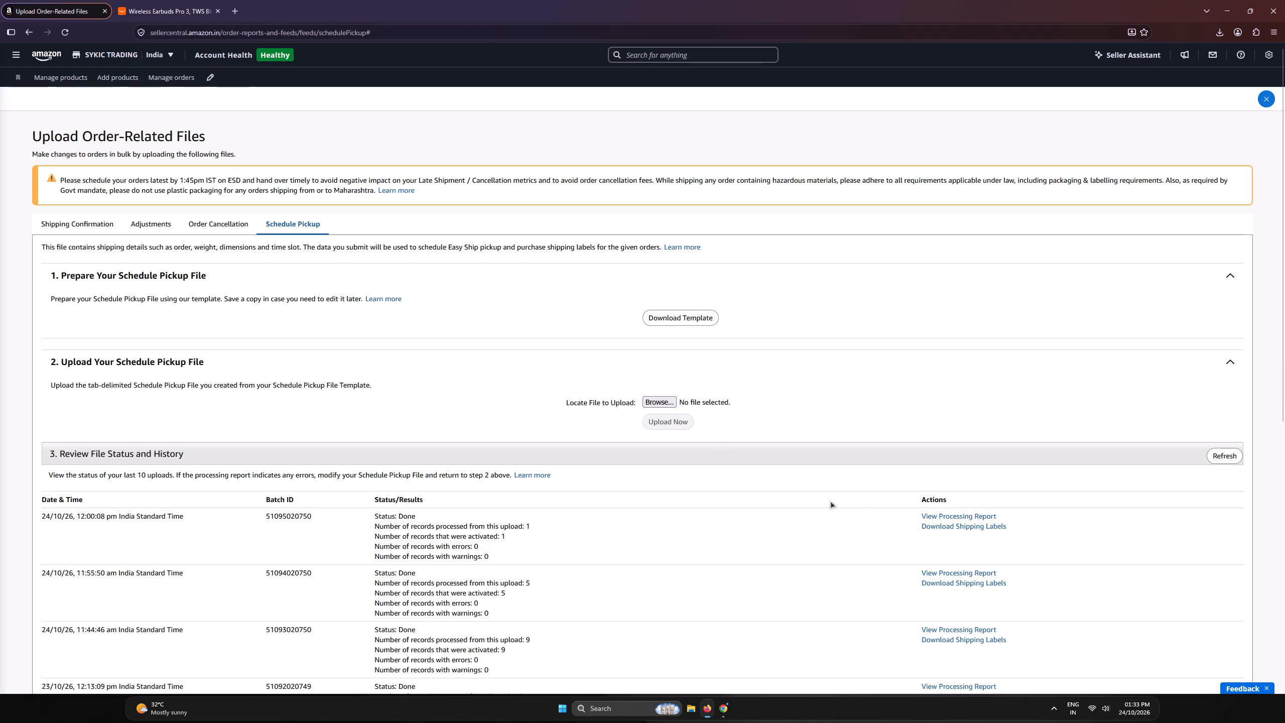
pyautogui.click(962, 580)
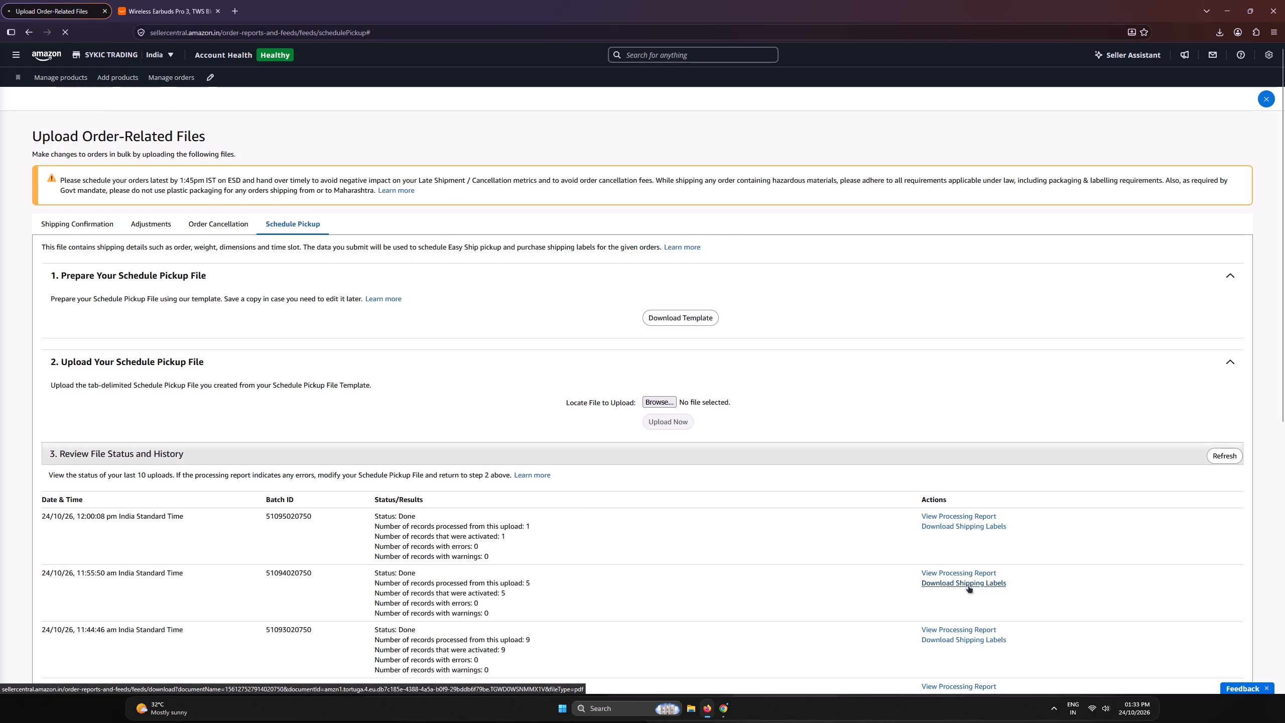
pyautogui.click(1108, 235)
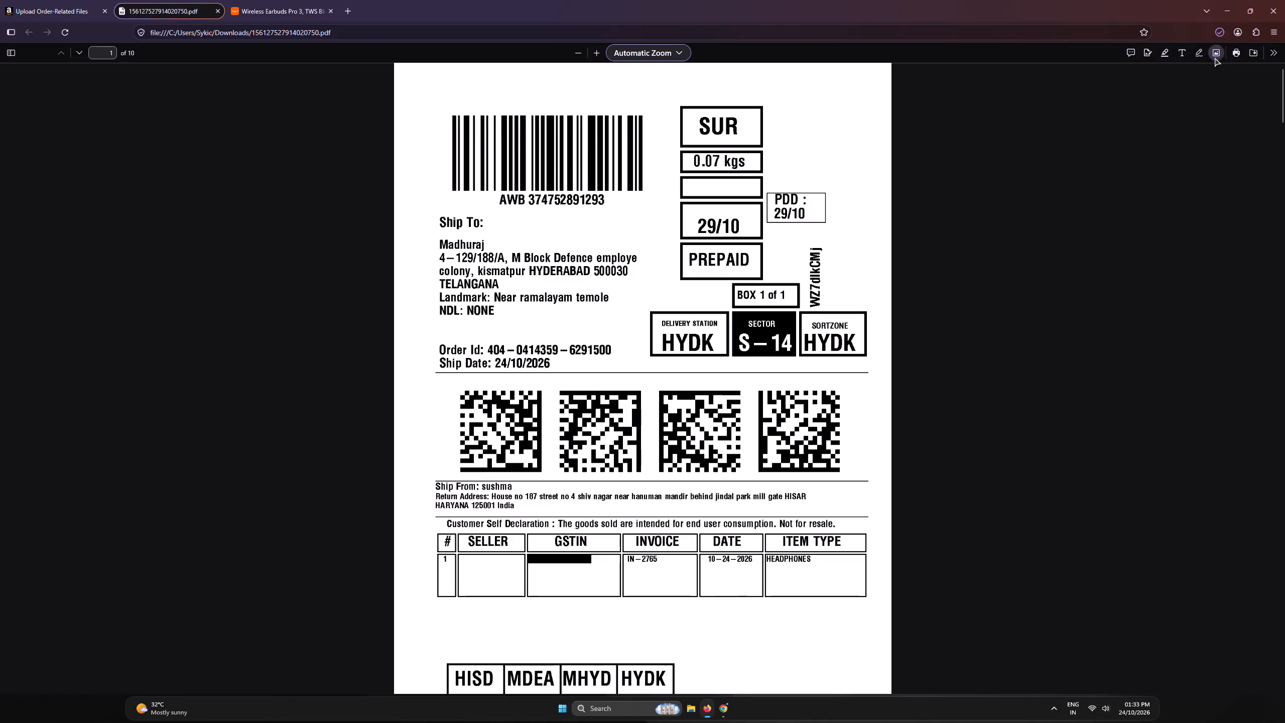
pyautogui.click(1235, 49)
pyautogui.click(1102, 146)
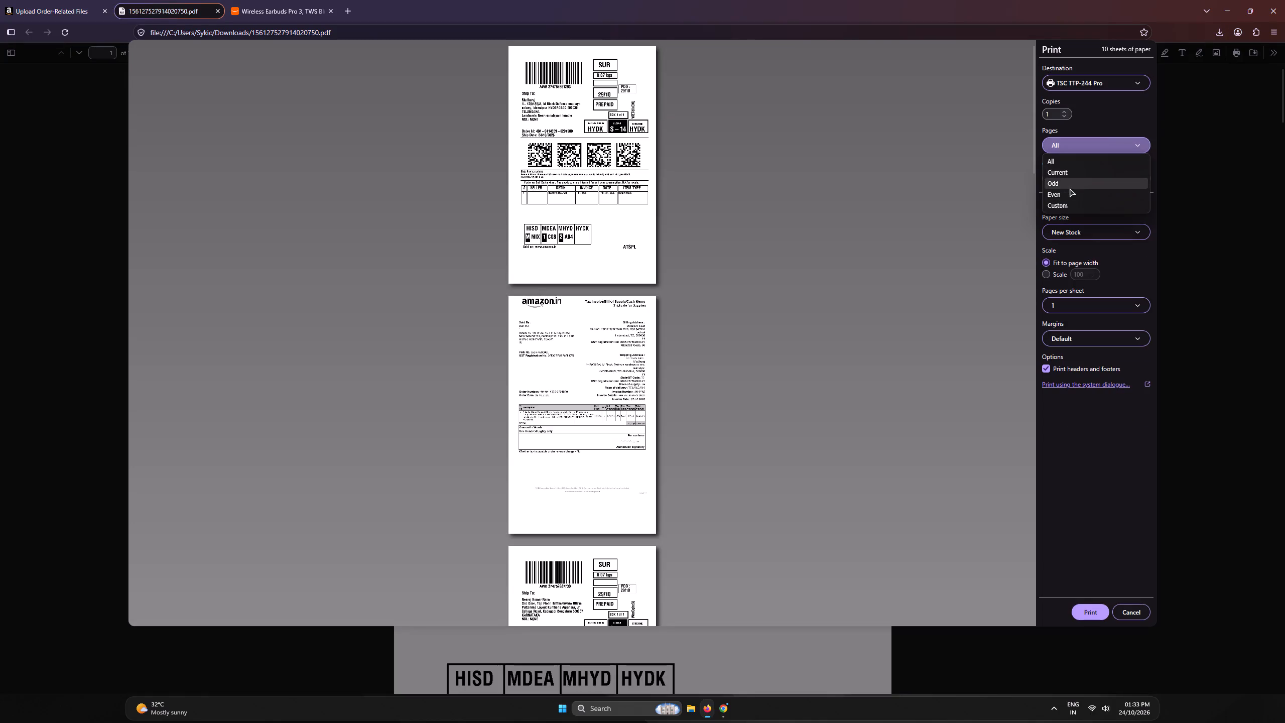
pyautogui.click(1070, 188)
pyautogui.scroll(-14, 784, 364)
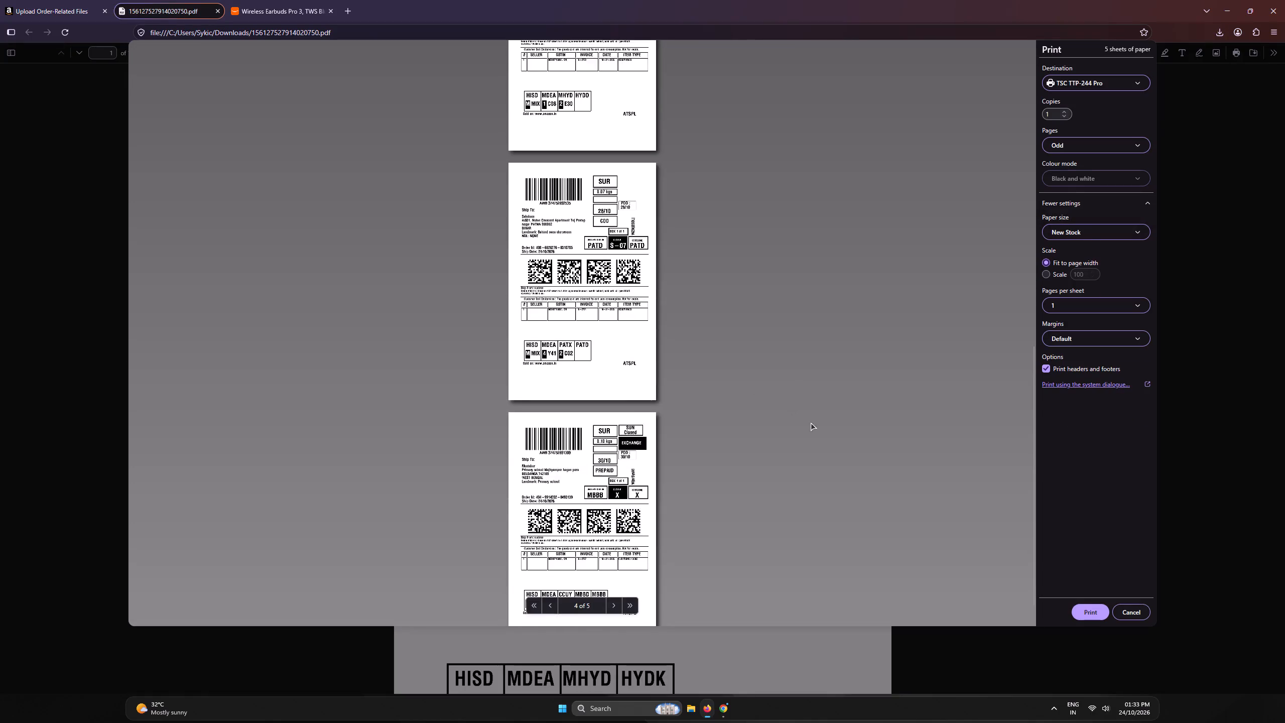
pyautogui.click(1101, 615)
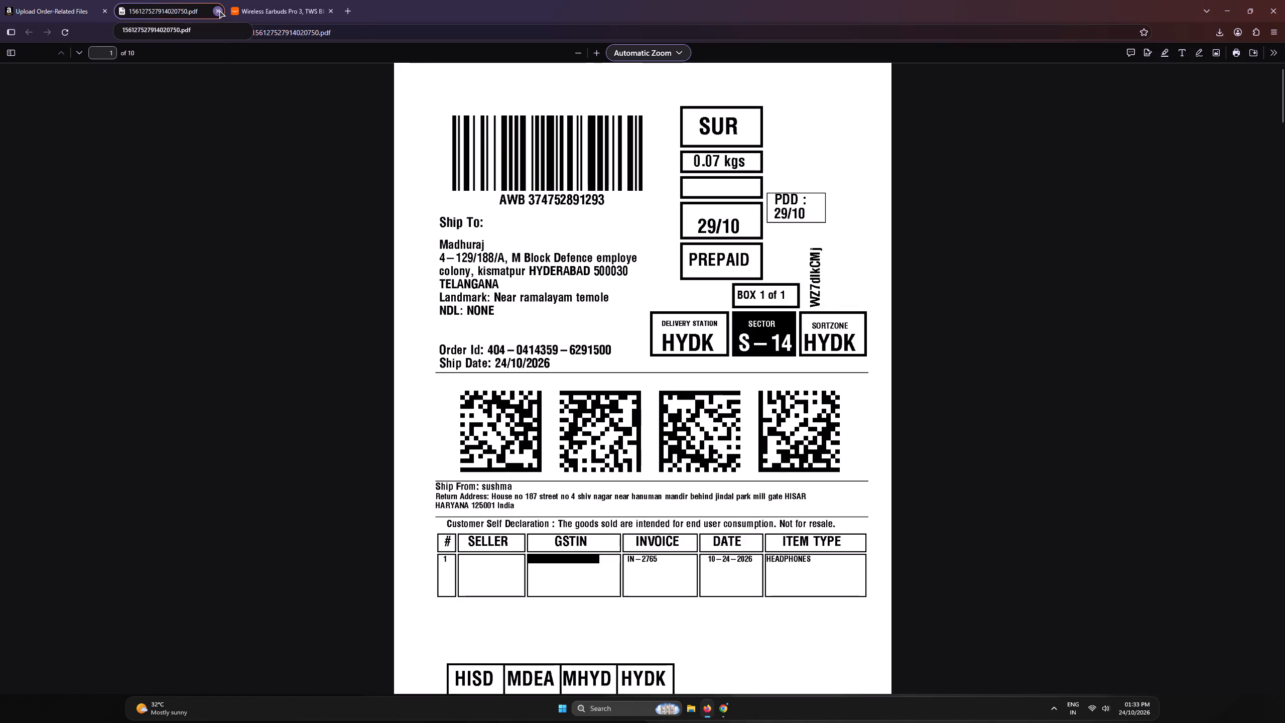
pyautogui.click(219, 10)
pyautogui.click(945, 530)
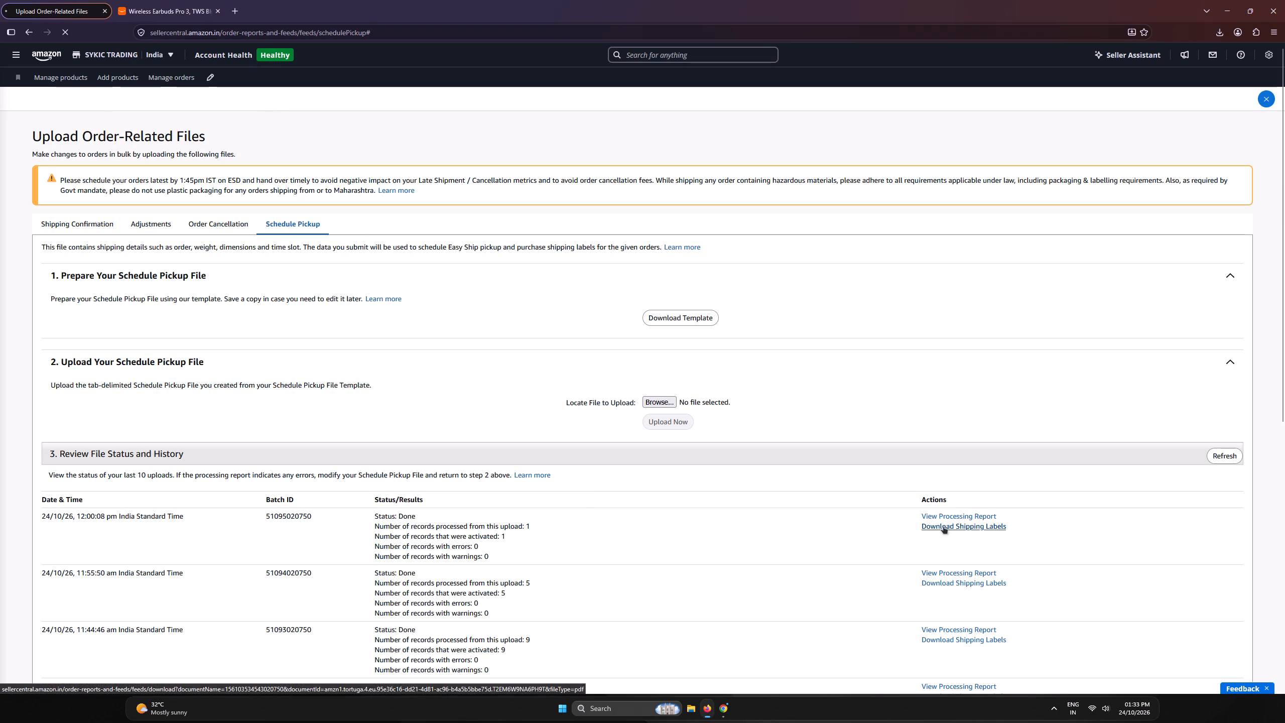
pyautogui.click(1154, 230)
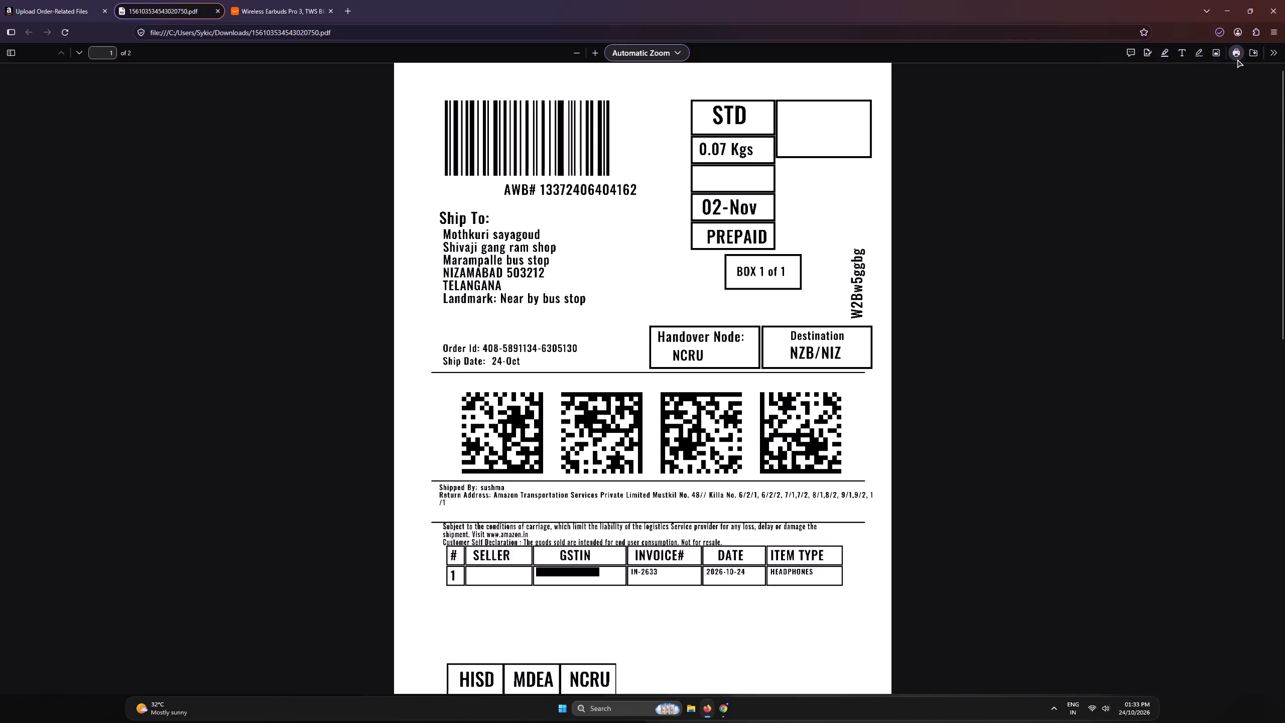
pyautogui.click(1235, 56)
pyautogui.click(1079, 131)
pyautogui.click(1079, 146)
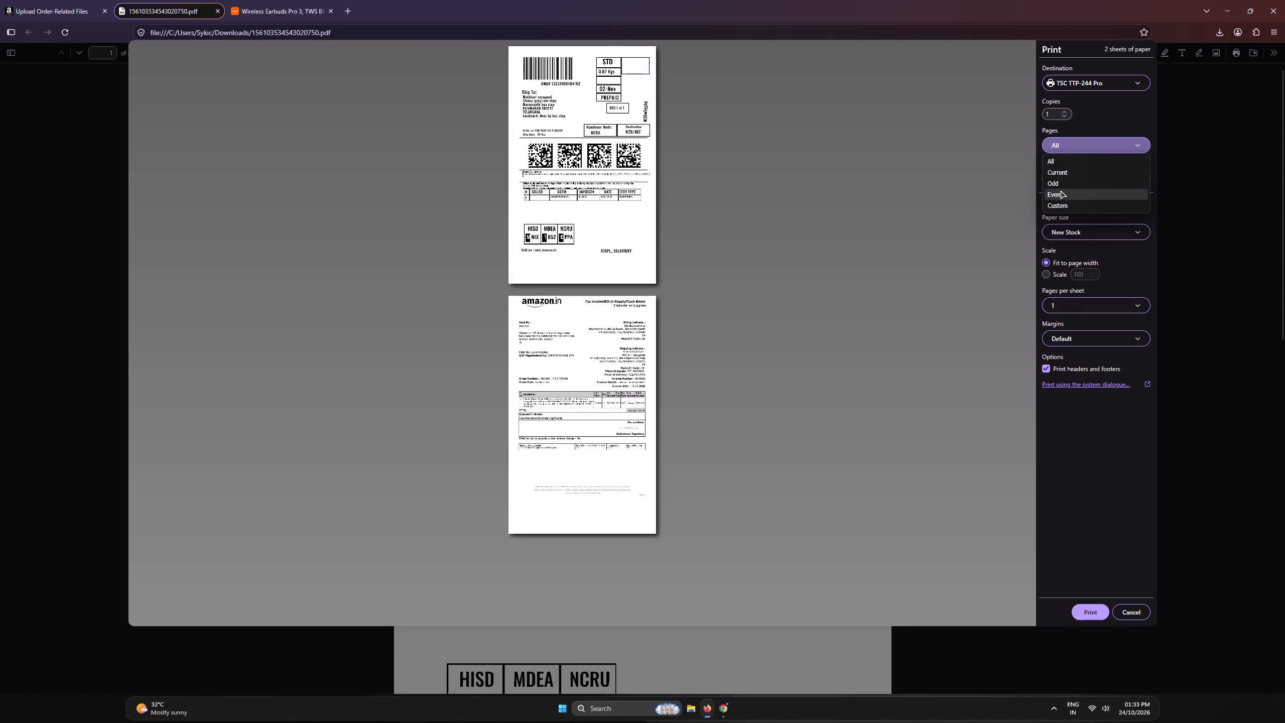
pyautogui.click(1060, 181)
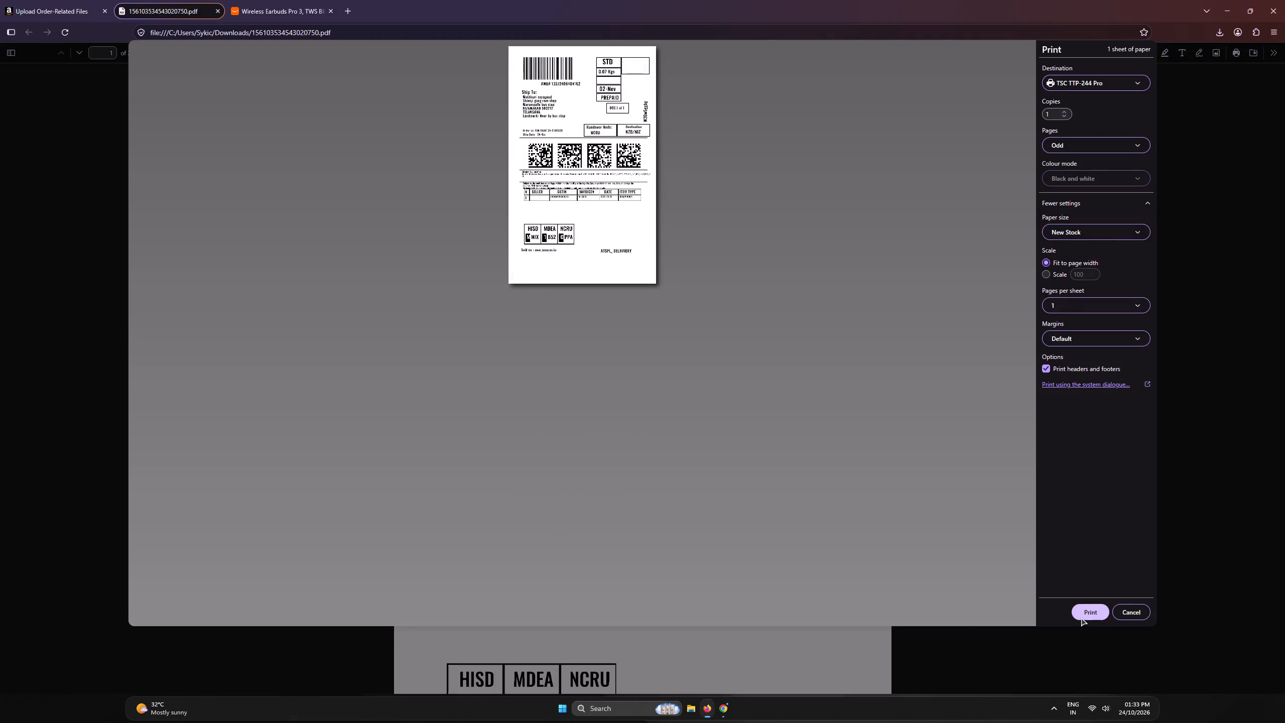
pyautogui.click(1083, 617)
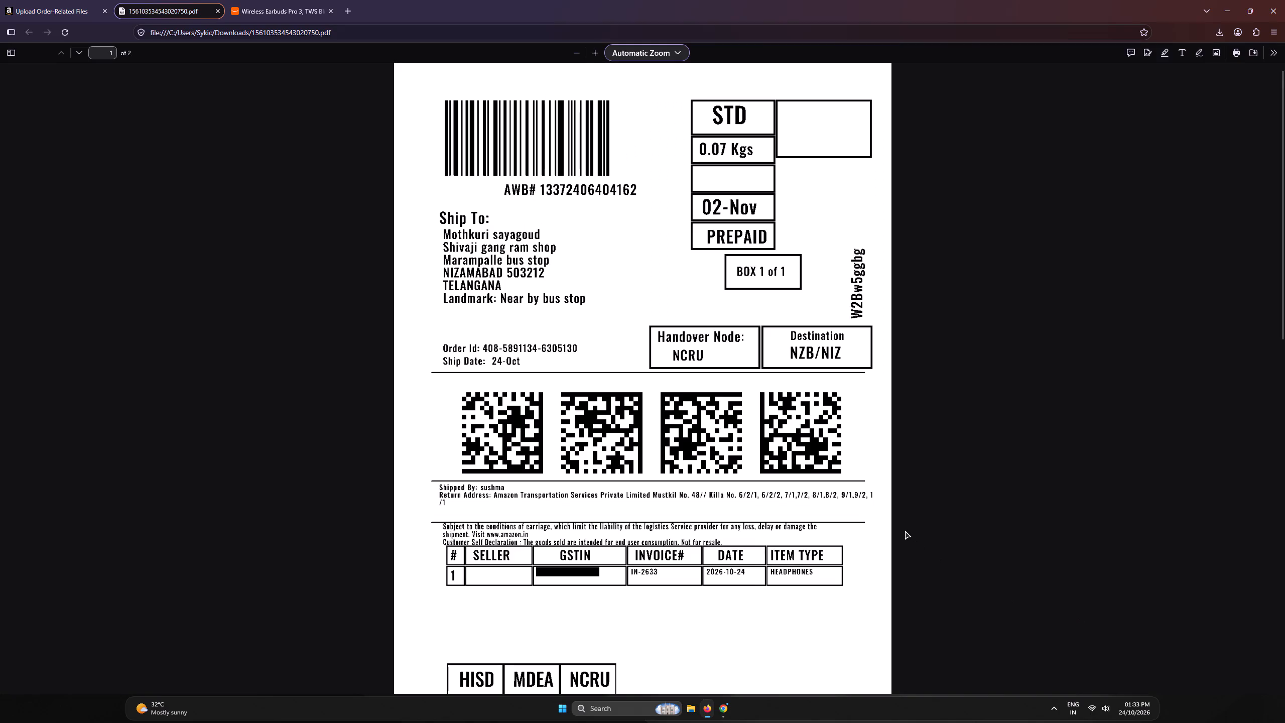
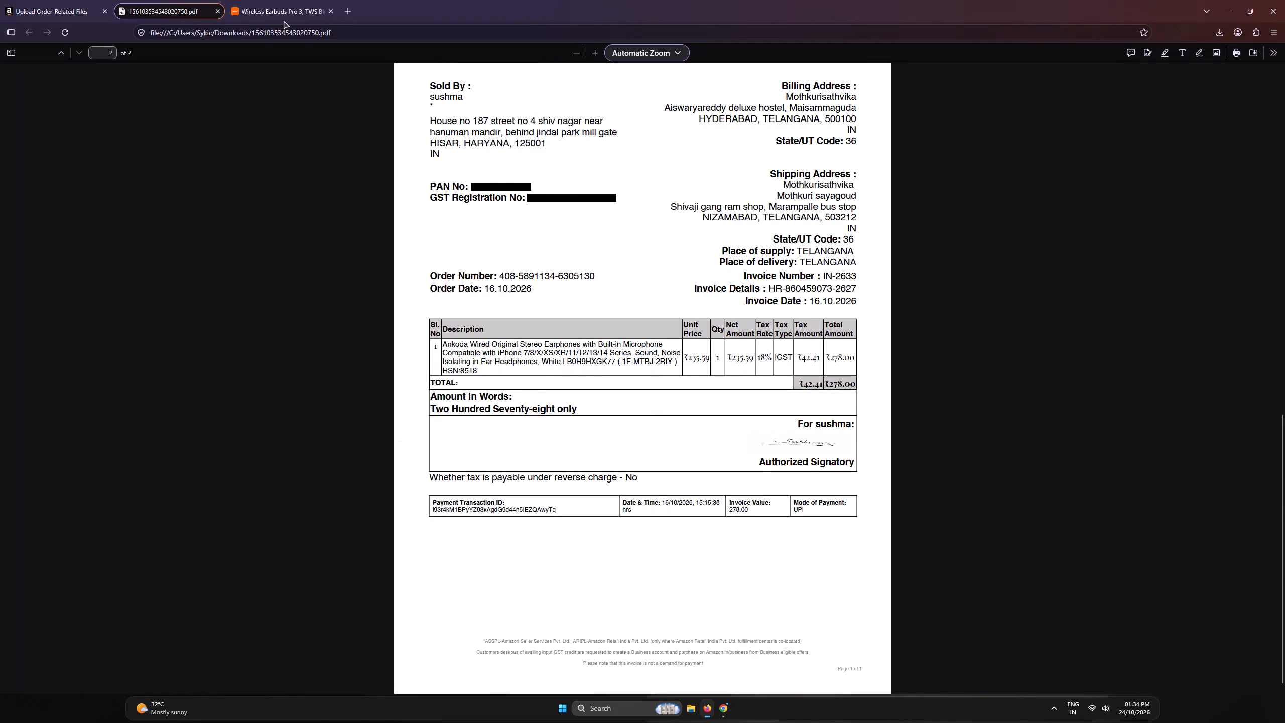
pyautogui.click(1224, 38)
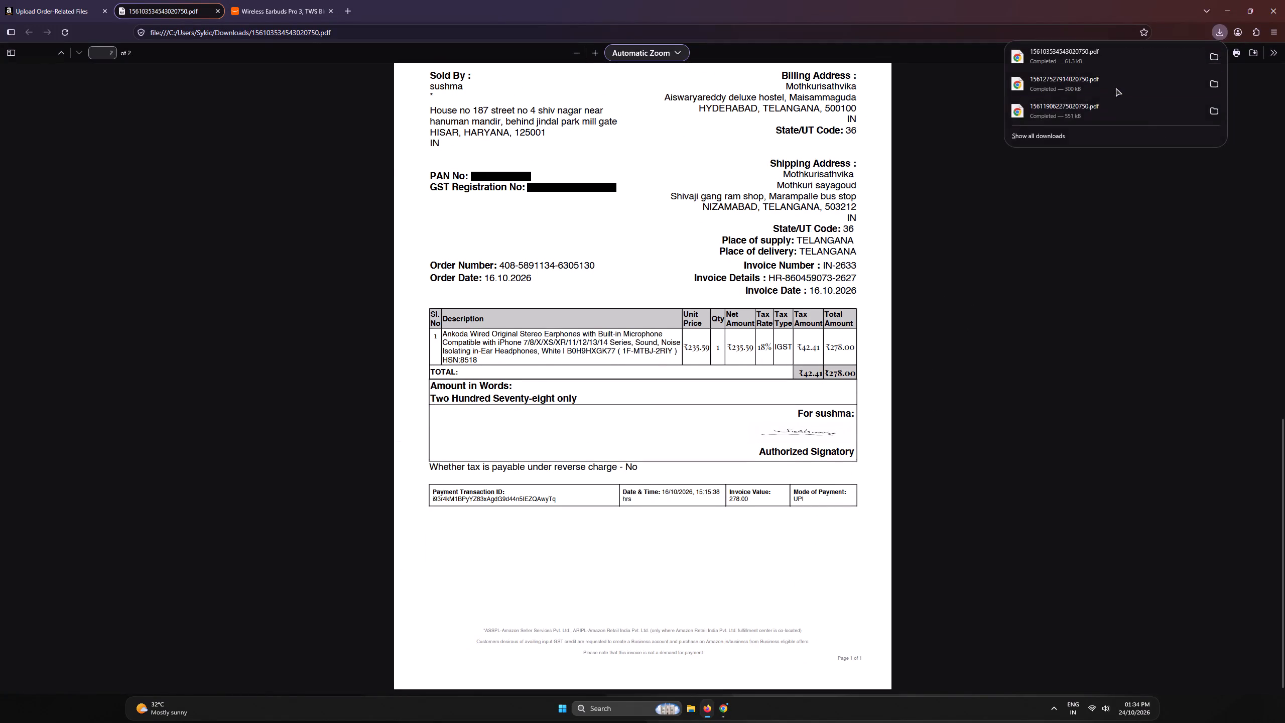
pyautogui.click(1116, 88)
pyautogui.scroll(-17, 843, 349)
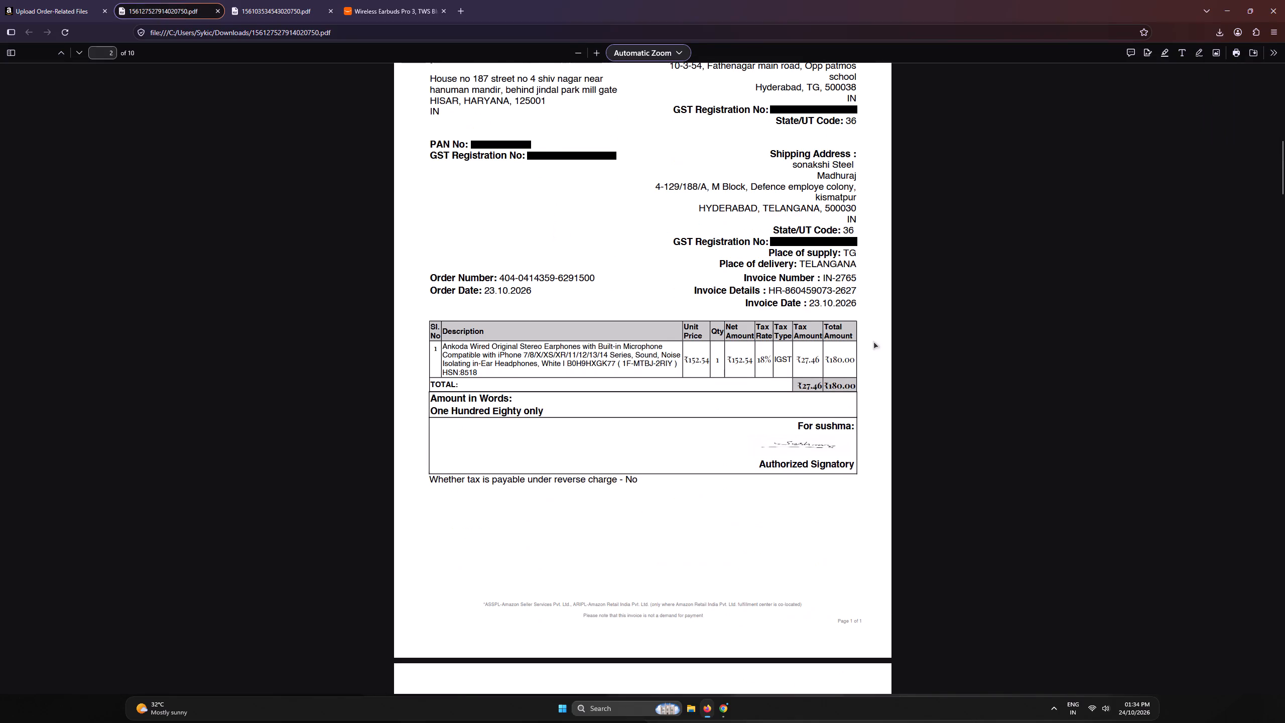
pyautogui.scroll(-20, 873, 341)
pyautogui.scroll(-14, 873, 341)
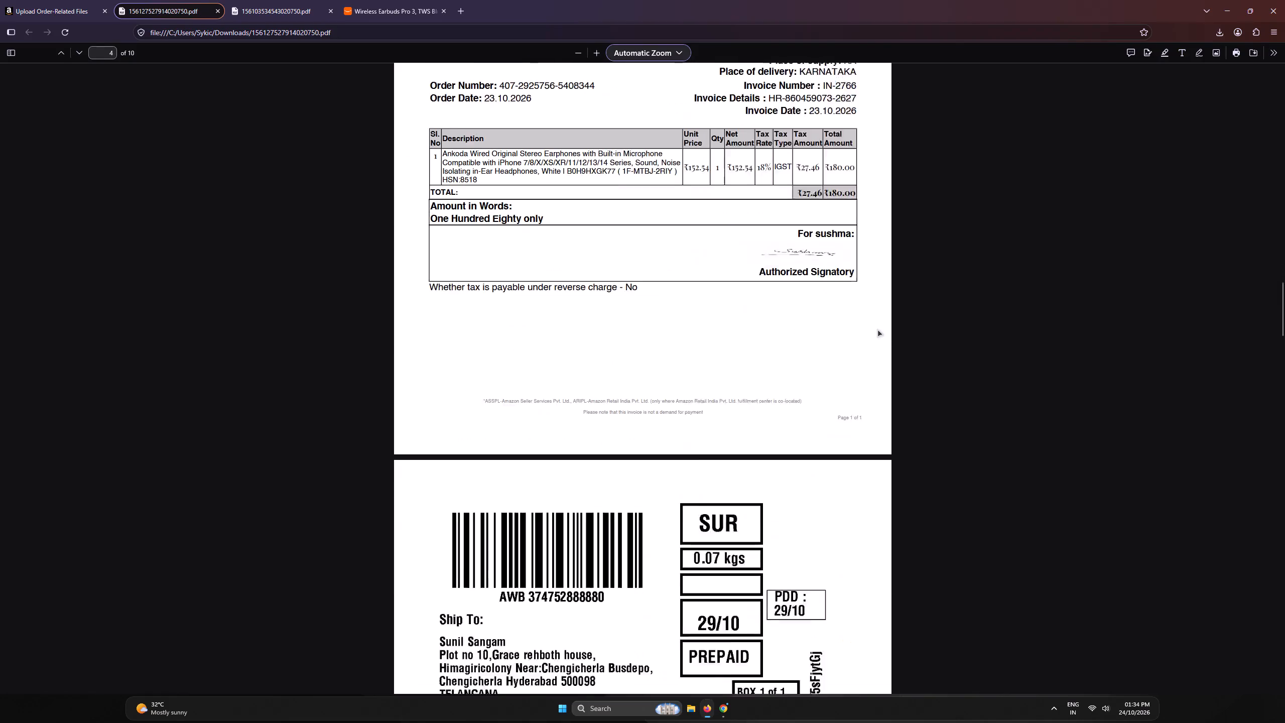
pyautogui.scroll(-18, 877, 329)
pyautogui.scroll(-17, 894, 300)
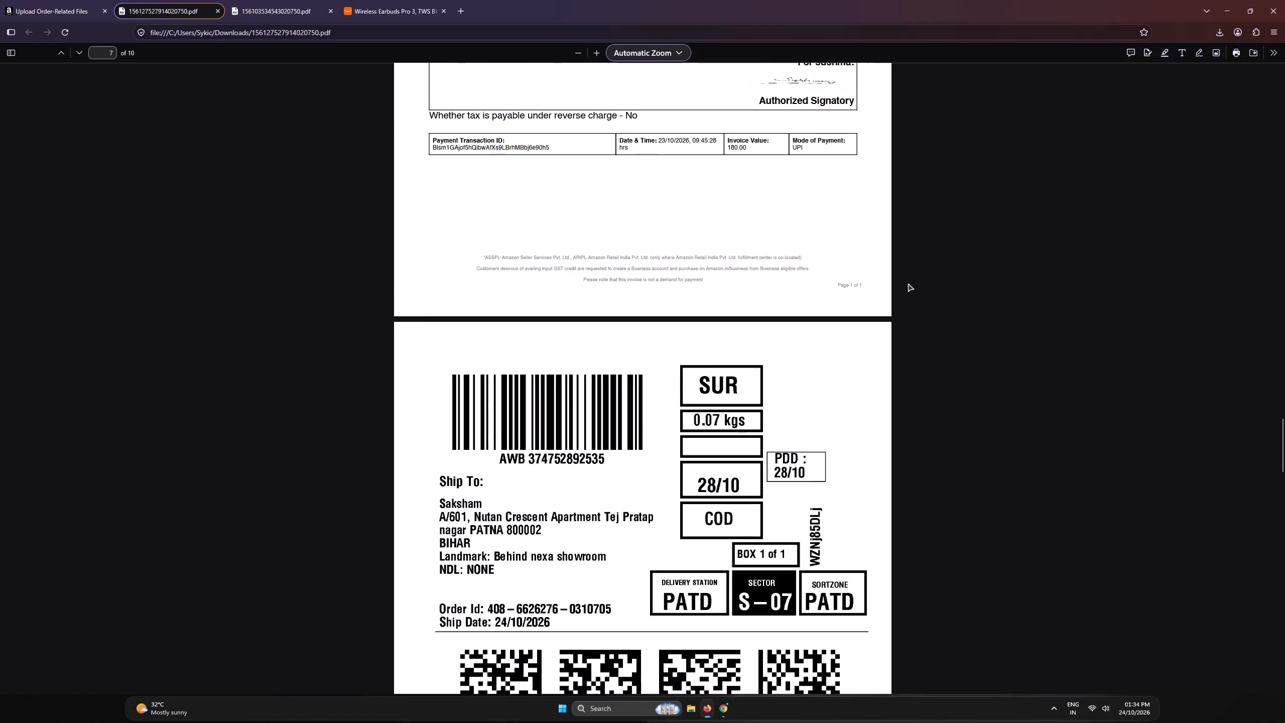
pyautogui.scroll(-20, 908, 283)
pyautogui.scroll(-1, 908, 283)
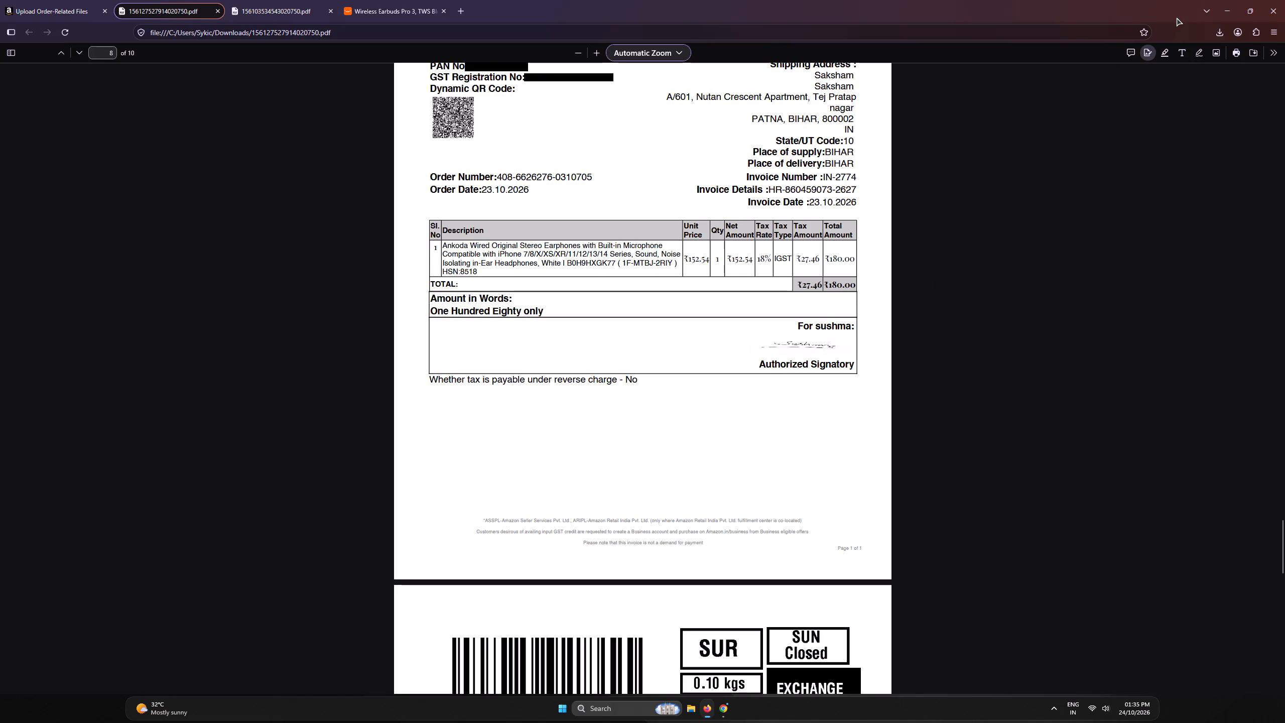
pyautogui.click(1218, 33)
pyautogui.click(1110, 118)
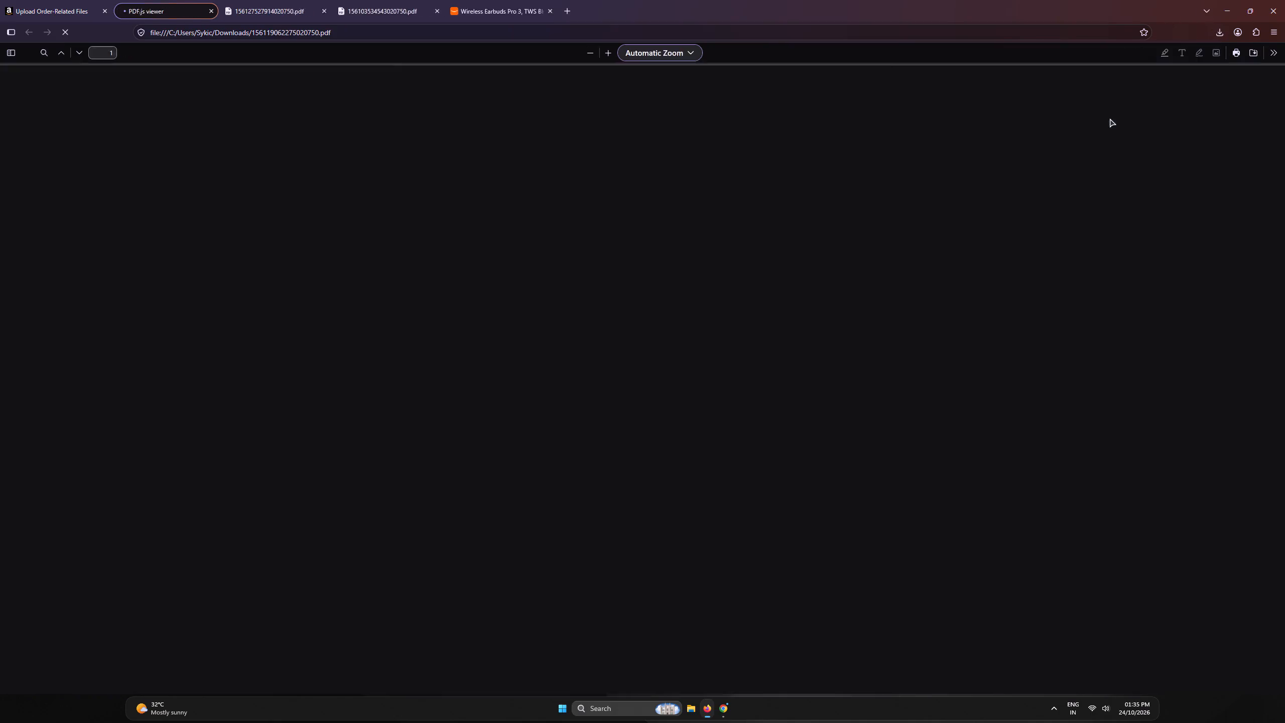
pyautogui.scroll(-17, 998, 273)
pyautogui.scroll(-2, 937, 261)
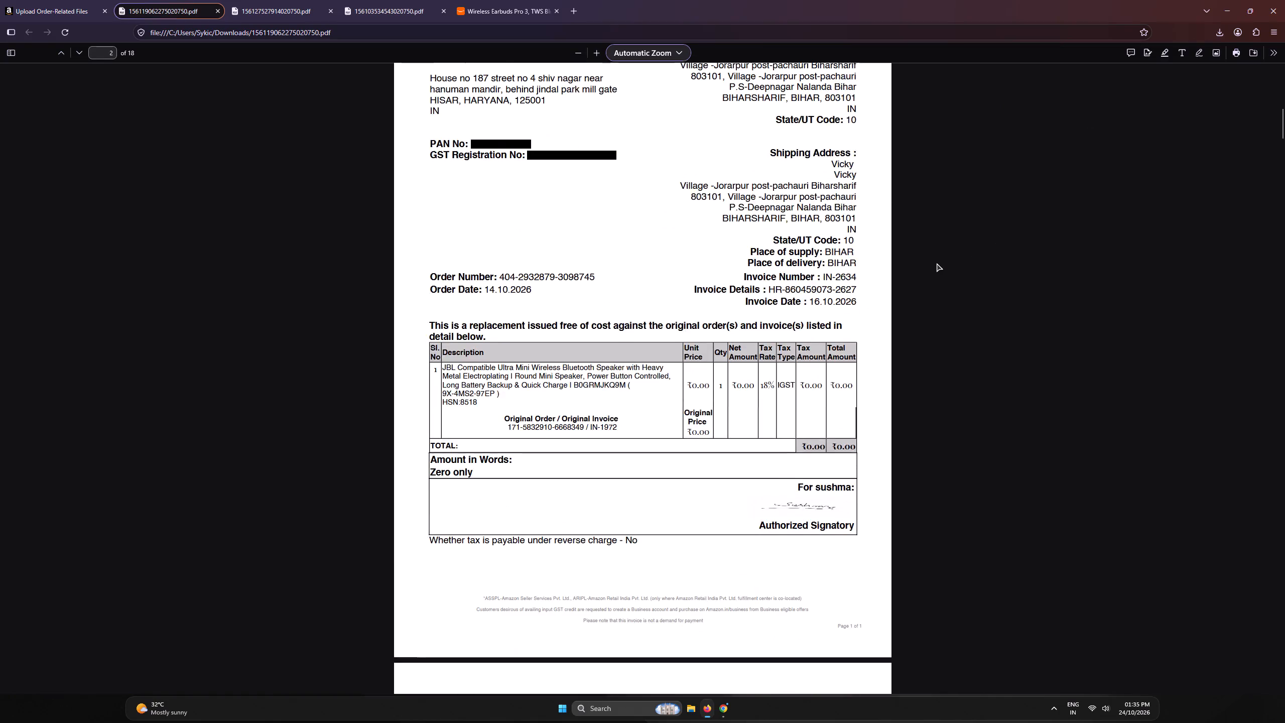
pyautogui.scroll(-19, 937, 263)
pyautogui.scroll(-7, 939, 266)
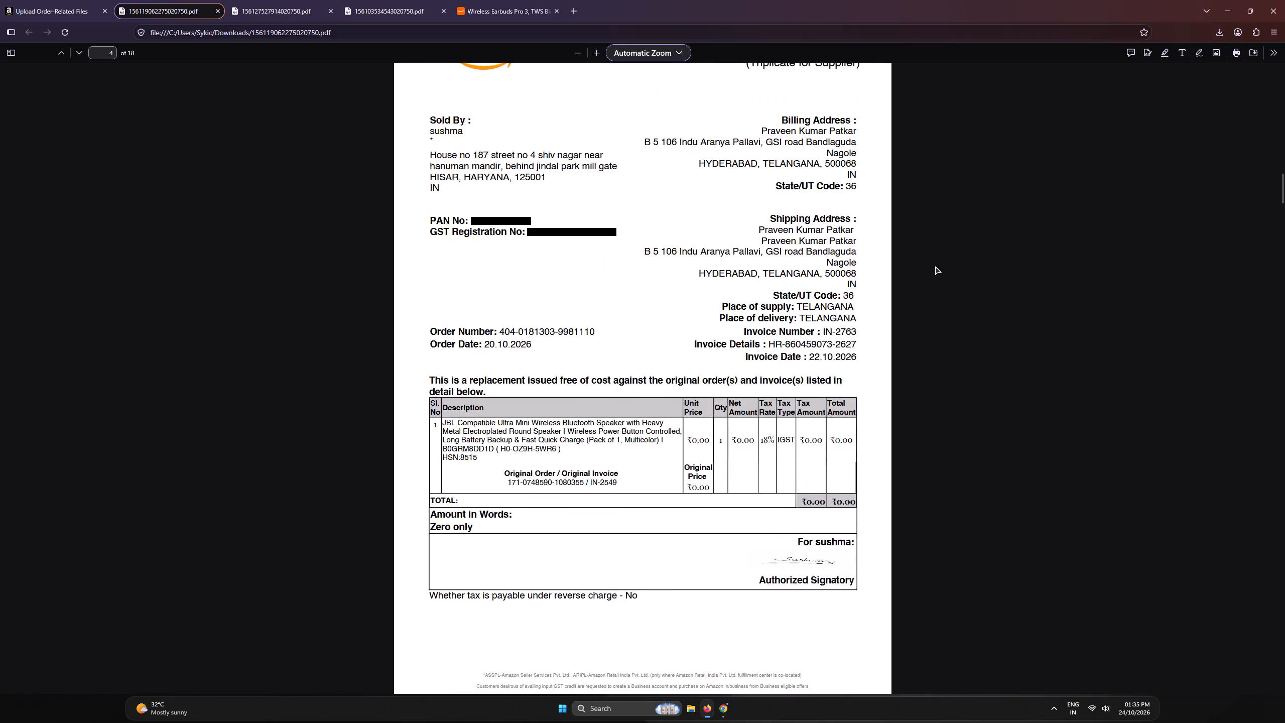
pyautogui.scroll(-7, 935, 266)
pyautogui.scroll(-14, 933, 275)
pyautogui.scroll(-7, 938, 271)
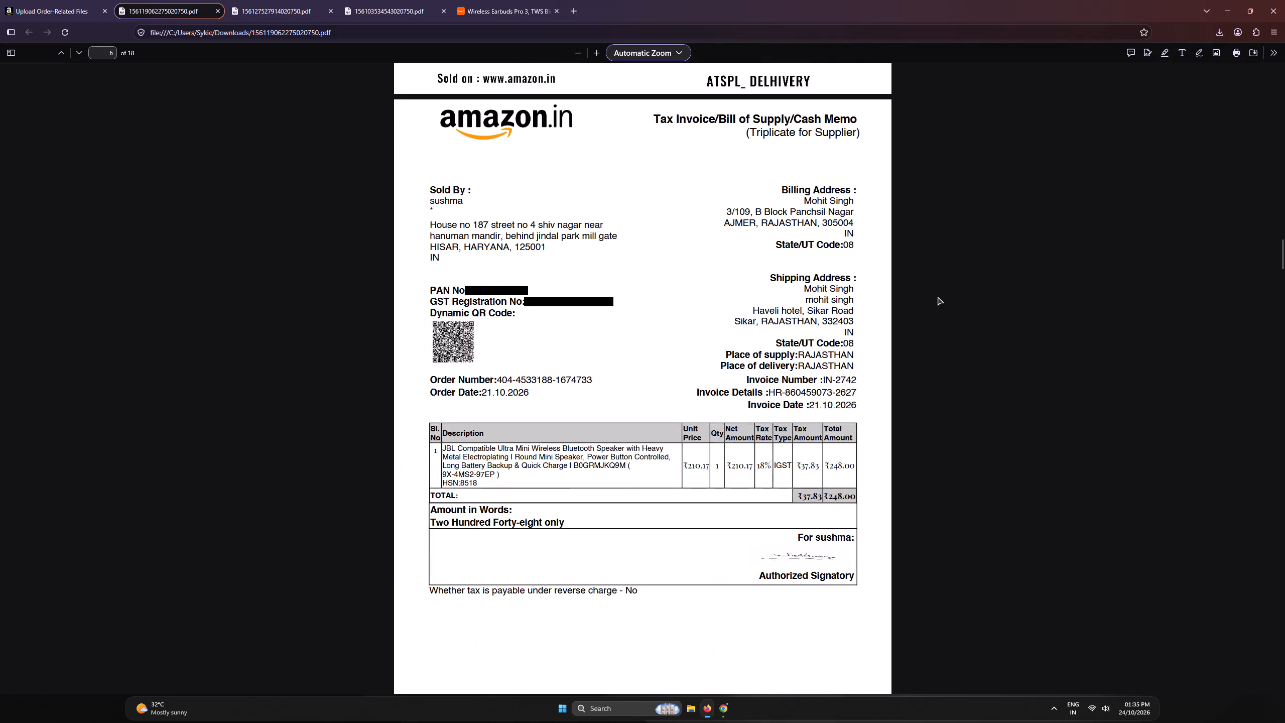
pyautogui.scroll(-16, 938, 297)
pyautogui.scroll(-13, 945, 292)
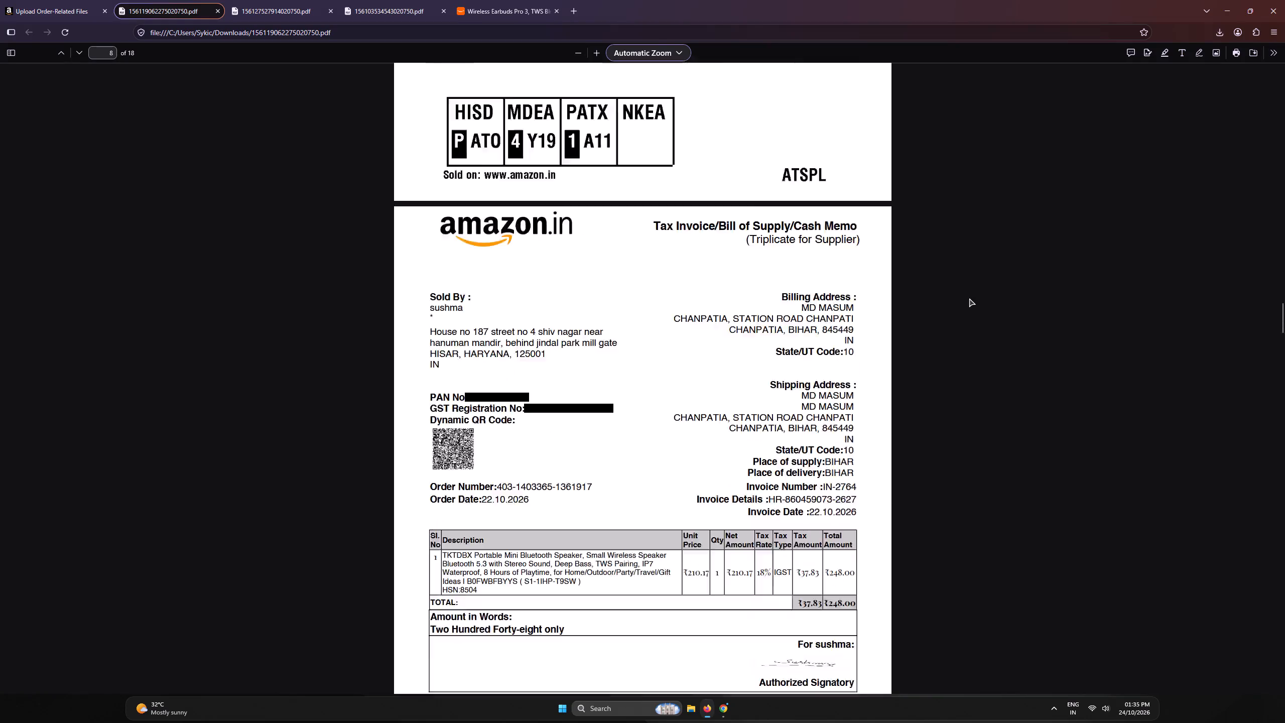
pyautogui.scroll(-17, 969, 298)
pyautogui.scroll(-7, 968, 255)
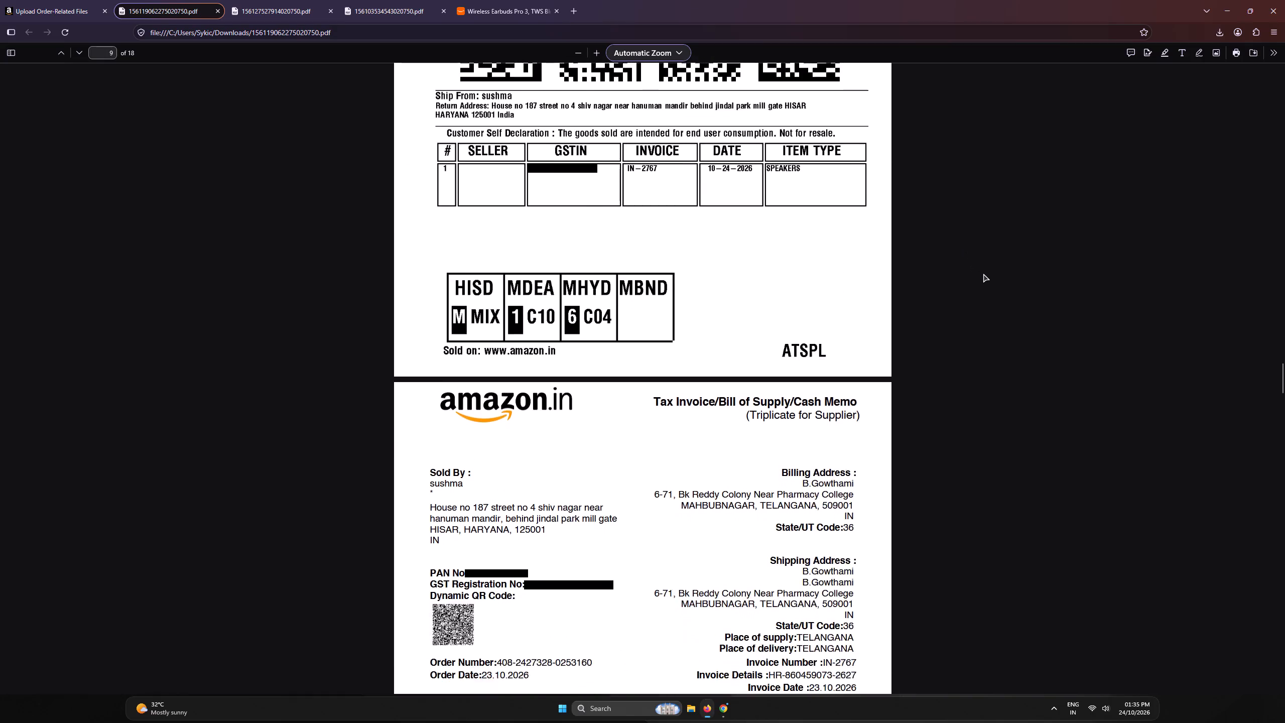
pyautogui.scroll(-16, 984, 275)
pyautogui.scroll(-14, 993, 275)
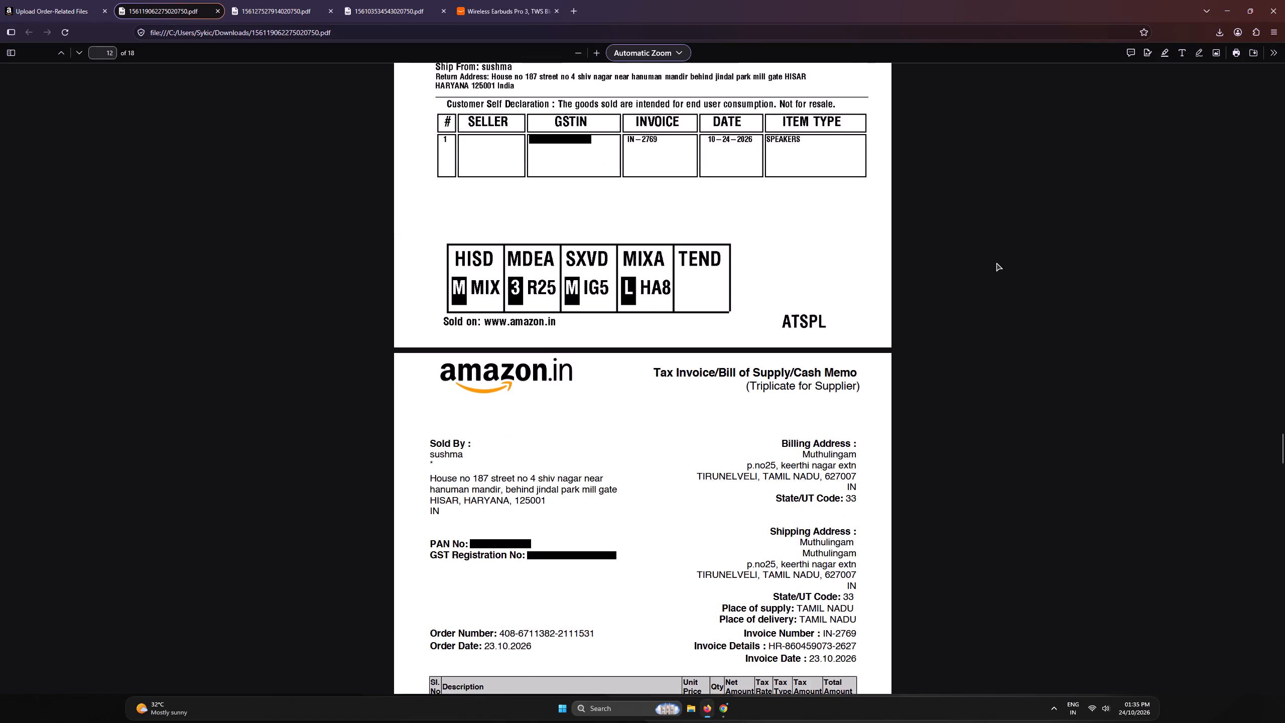
pyautogui.scroll(-15, 997, 260)
pyautogui.scroll(-7, 1002, 259)
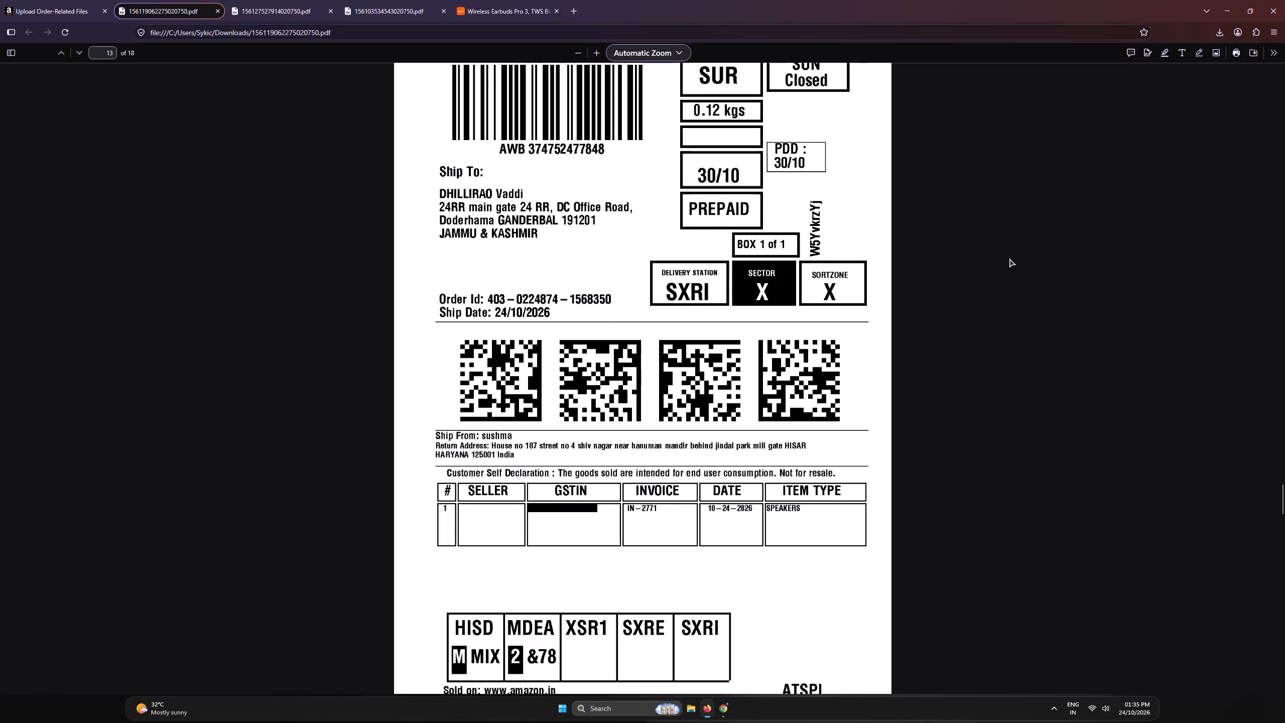
pyautogui.scroll(-14, 1009, 259)
pyautogui.scroll(-11, 1013, 262)
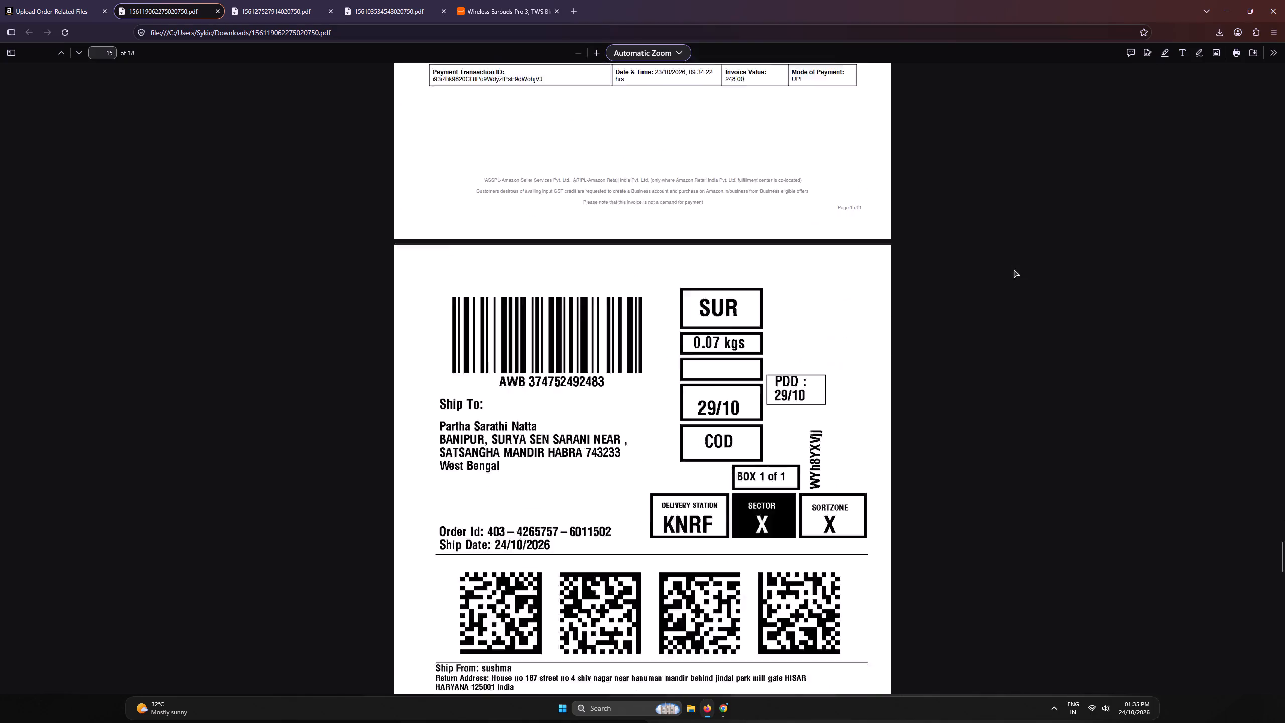
pyautogui.scroll(-19, 1014, 269)
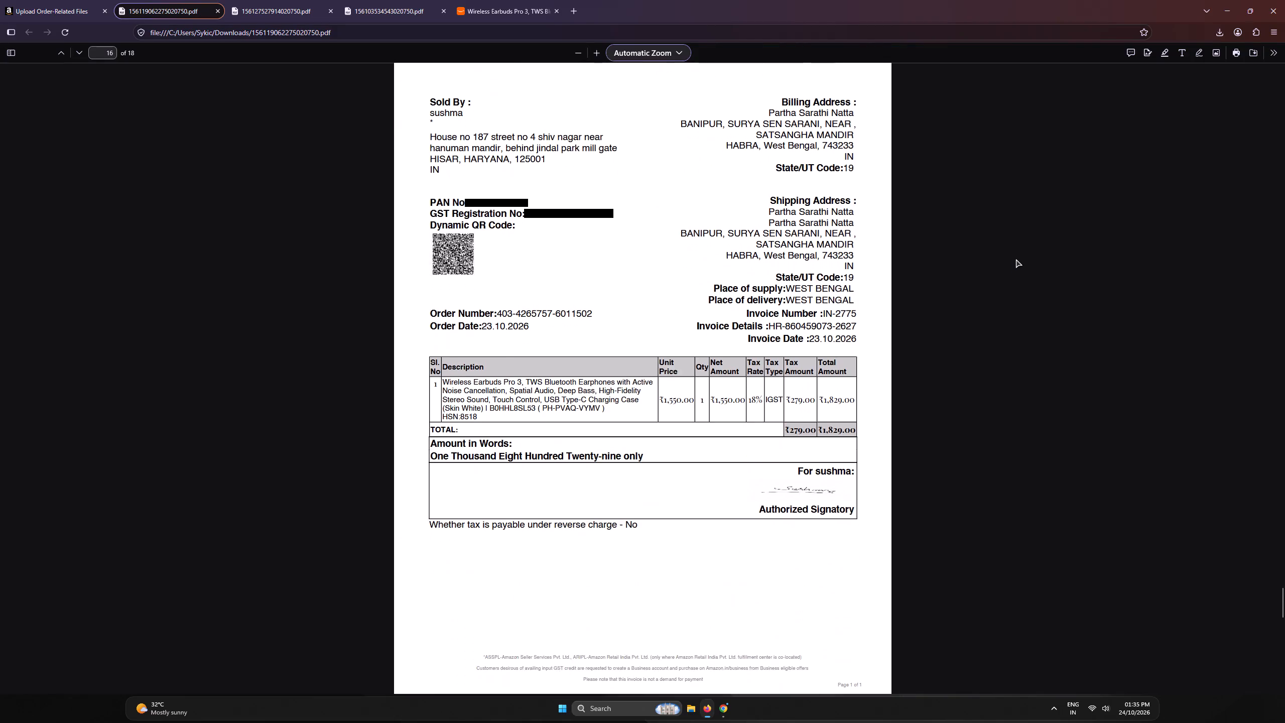
pyautogui.scroll(-16, 1027, 225)
pyautogui.scroll(-6, 1027, 231)
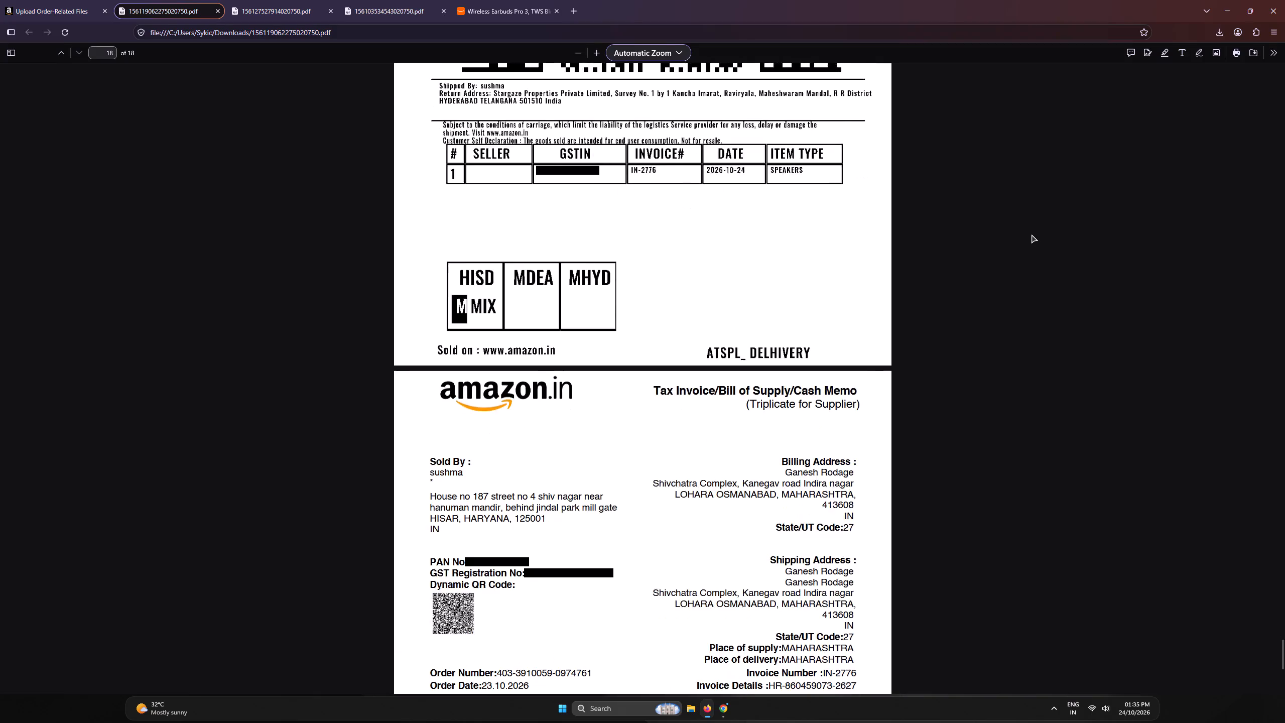
pyautogui.scroll(-16, 1035, 233)
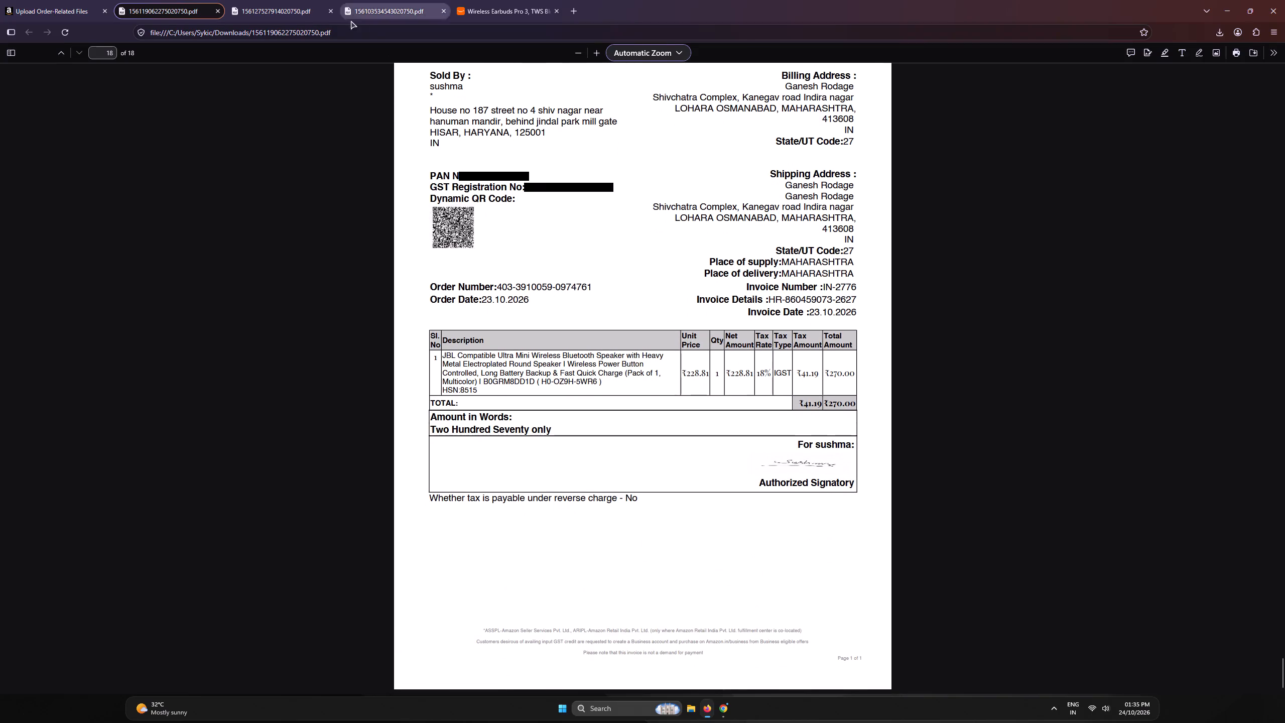
# Return to Seller Central, open the sent Easy Ship orders under Manage Orders, and review the ones waiting for pickup.
pyautogui.click(53, 0)
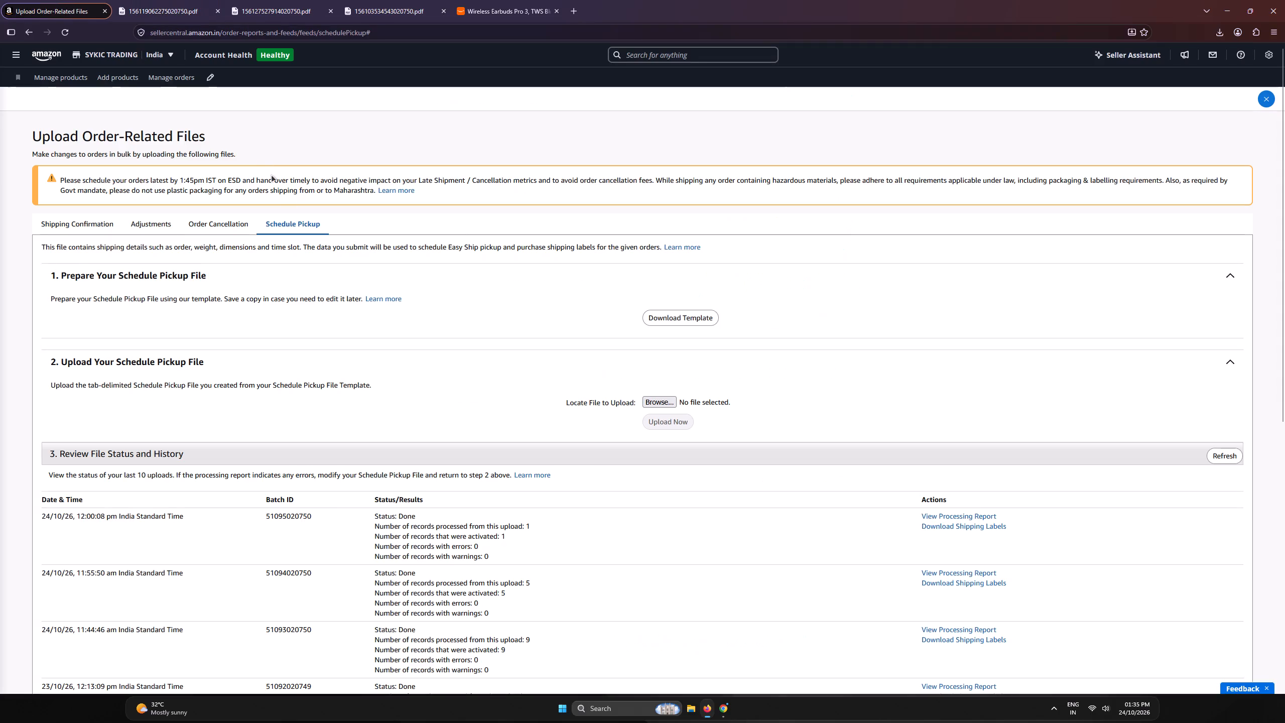
pyautogui.scroll(4, 276, 177)
pyautogui.click(164, 78)
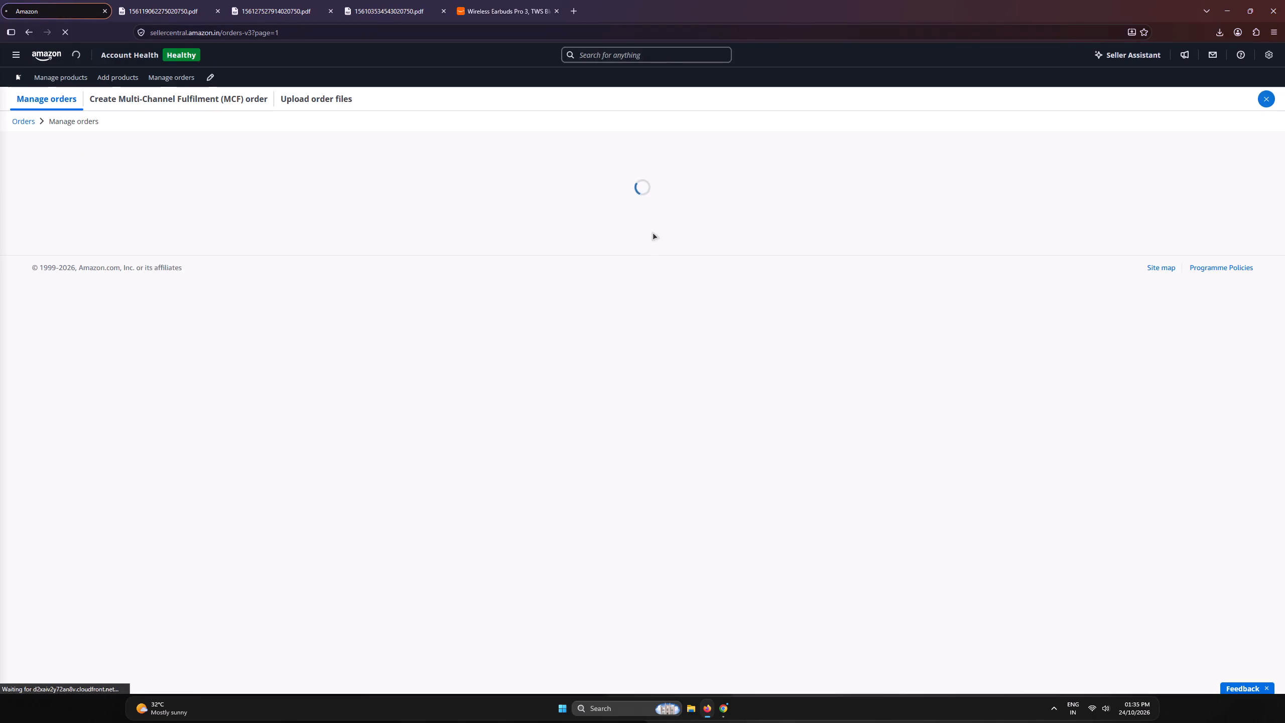
pyautogui.click(387, 326)
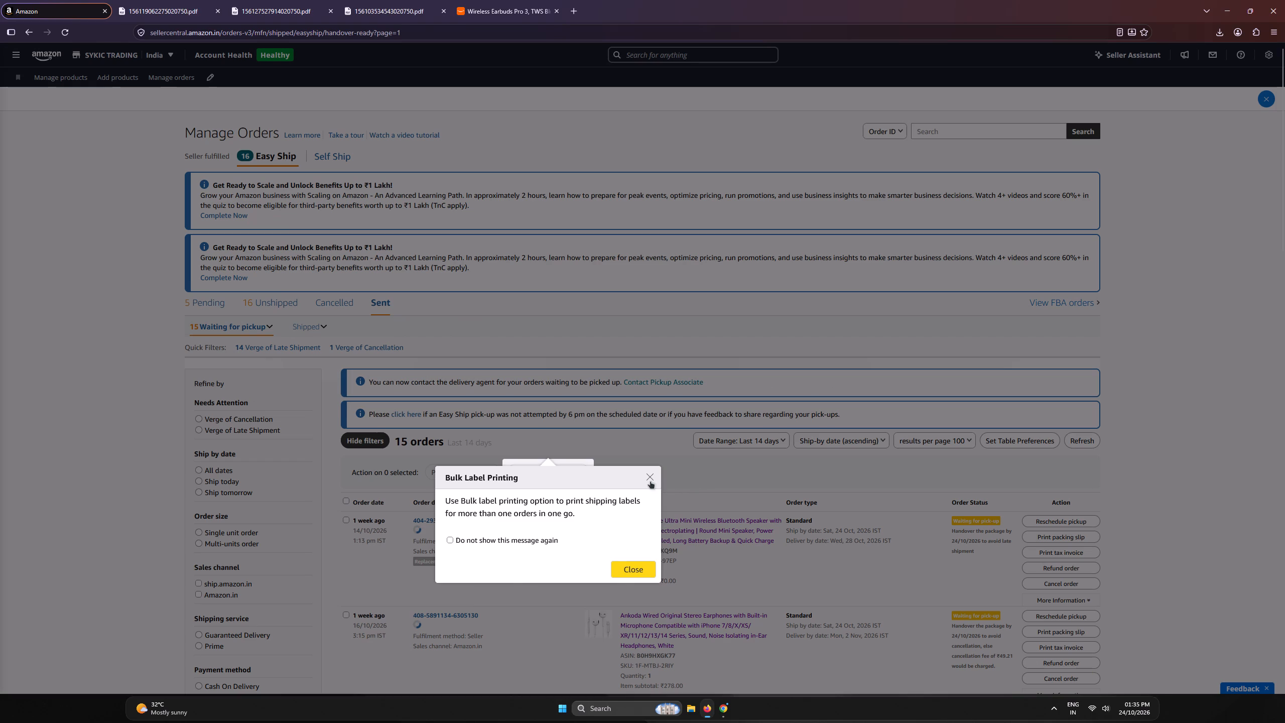
pyautogui.click(650, 481)
pyautogui.scroll(-12, 650, 463)
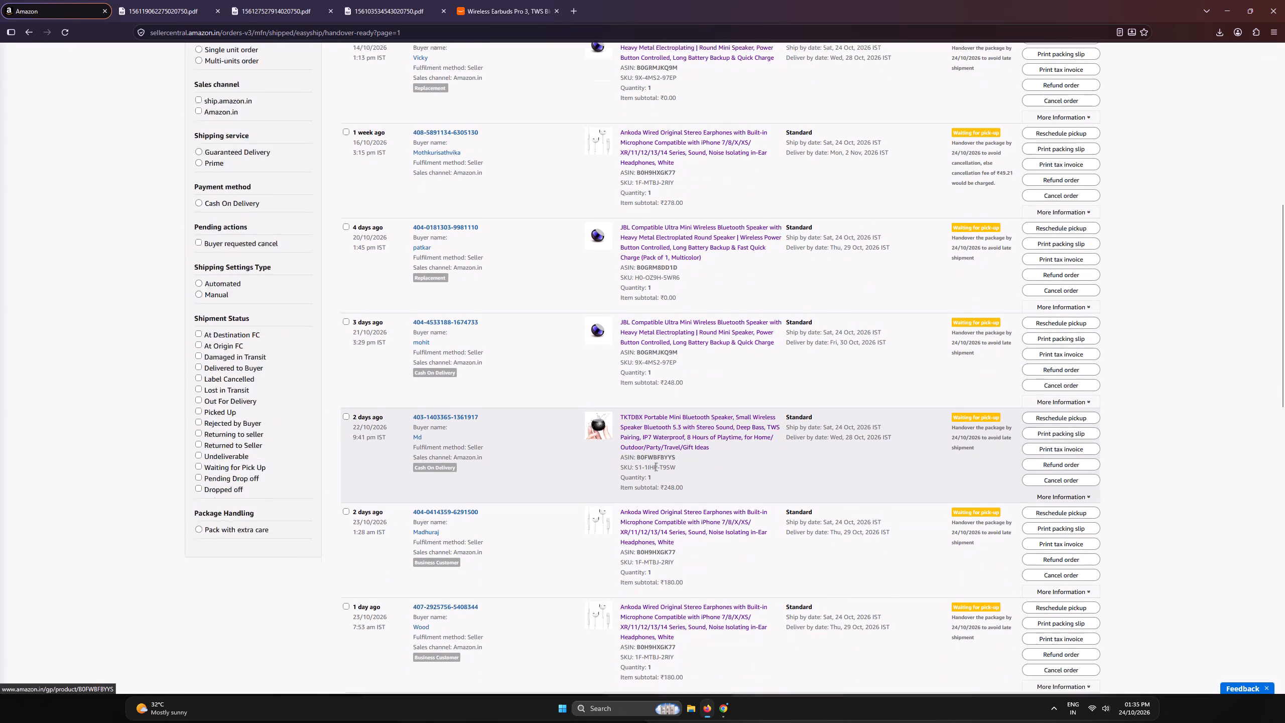
pyautogui.scroll(-16, 656, 466)
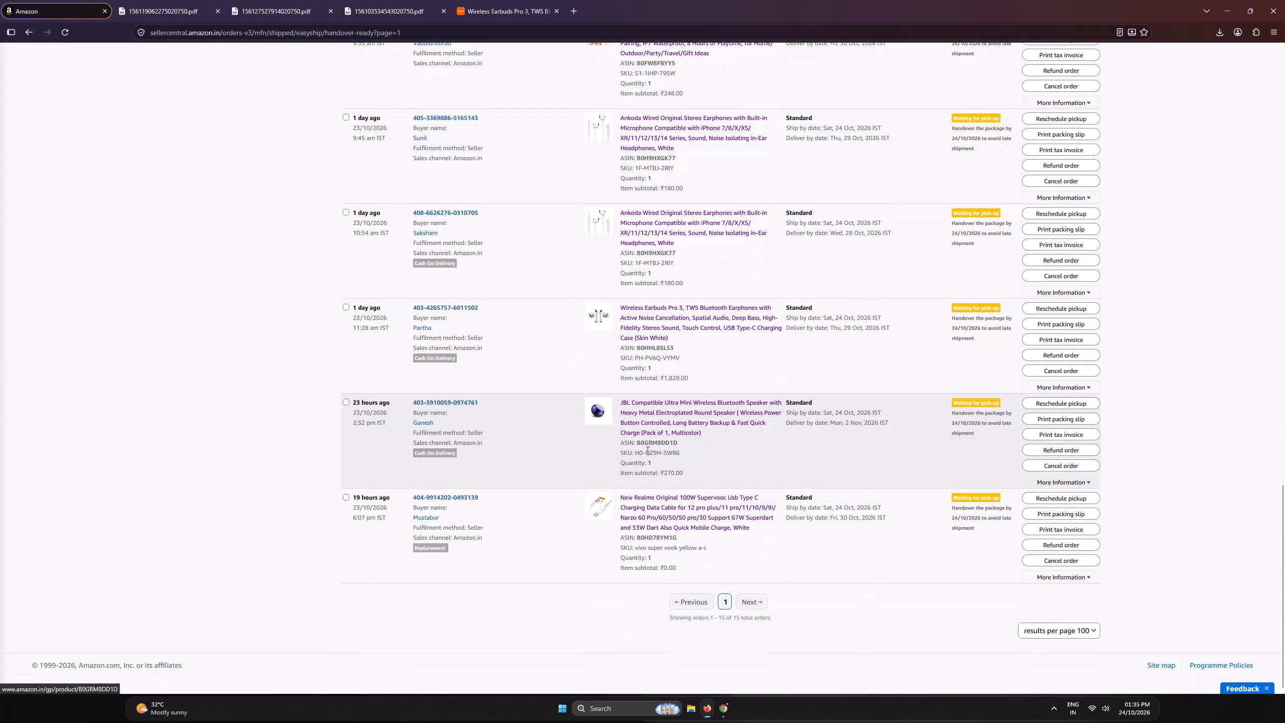
pyautogui.scroll(10, 648, 450)
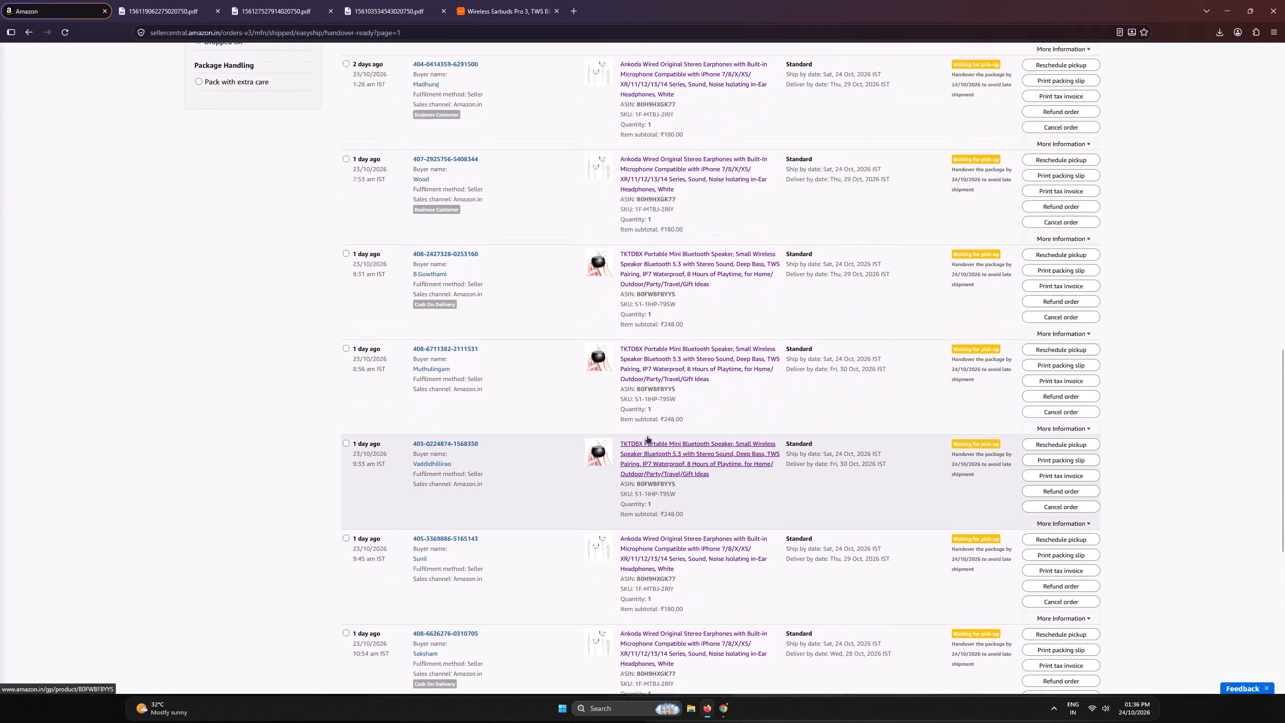
pyautogui.scroll(14, 647, 436)
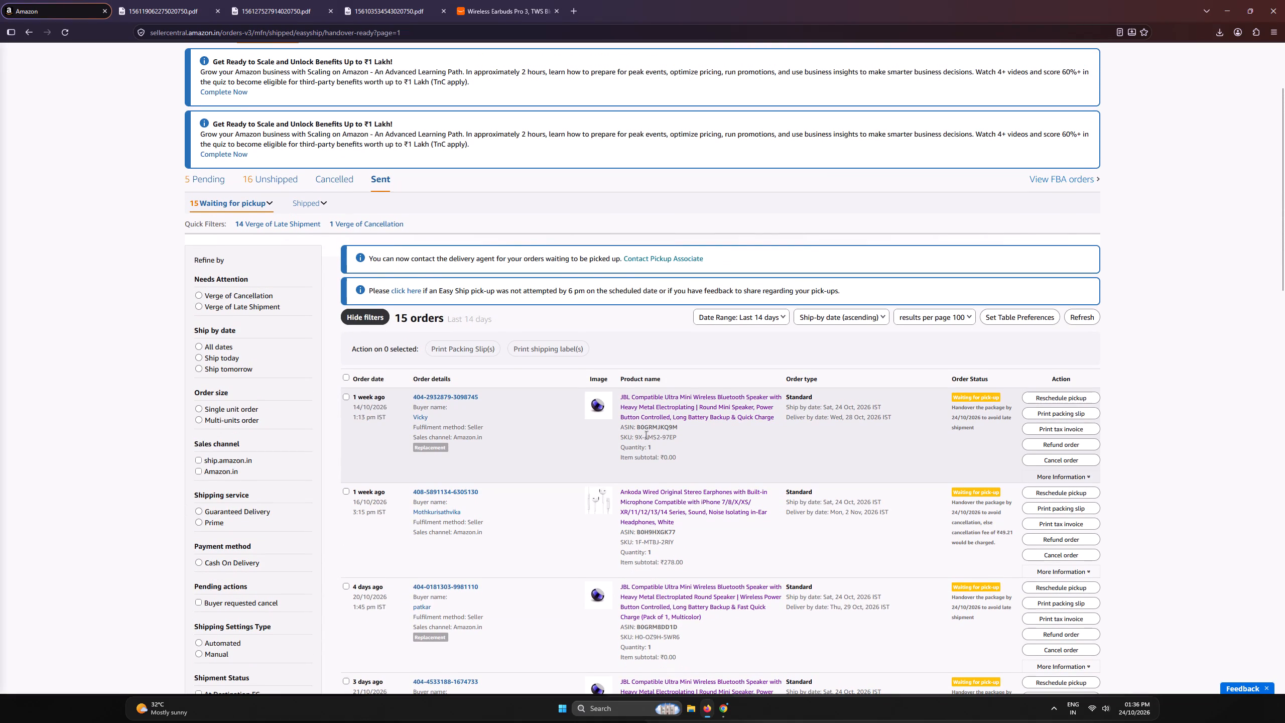
# Open the list of pending Easy Ship orders.
pyautogui.click(203, 183)
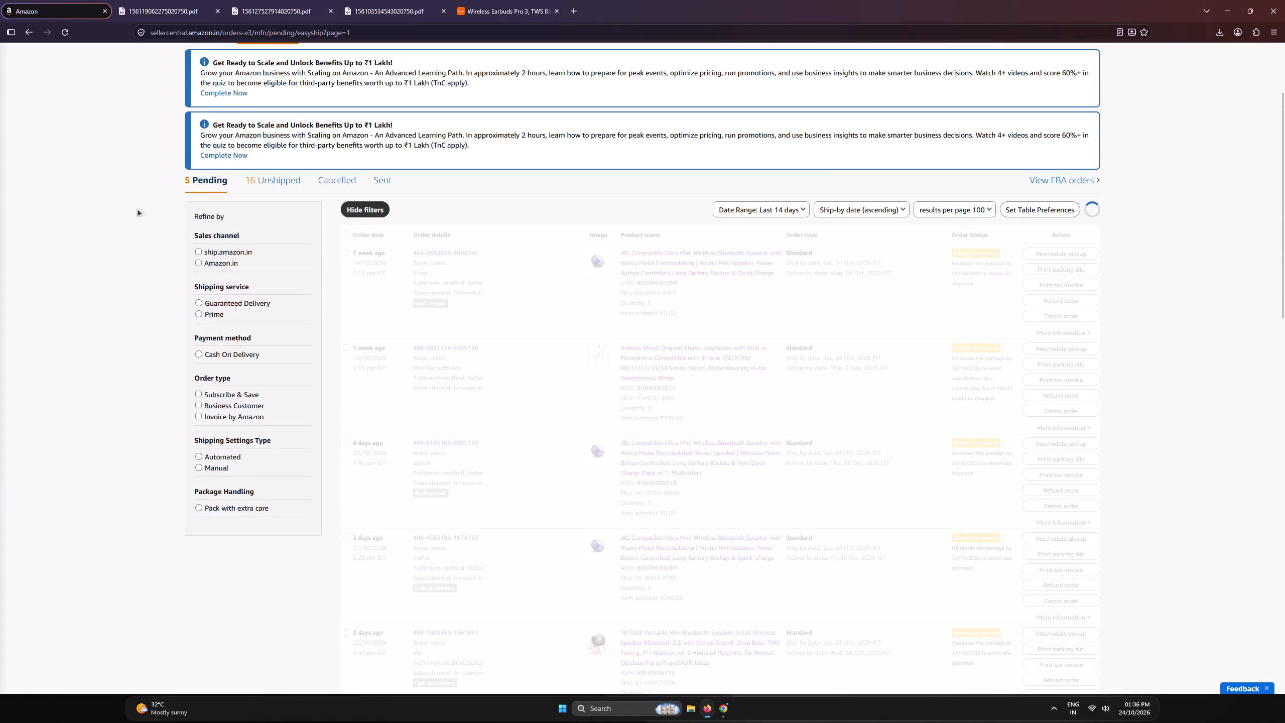
# Open the Manage All Inventory list and check the Wireless Earbuds Pro 3 listing's product page, closing it when done.
pyautogui.scroll(7, 51, 211)
pyautogui.click(54, 75)
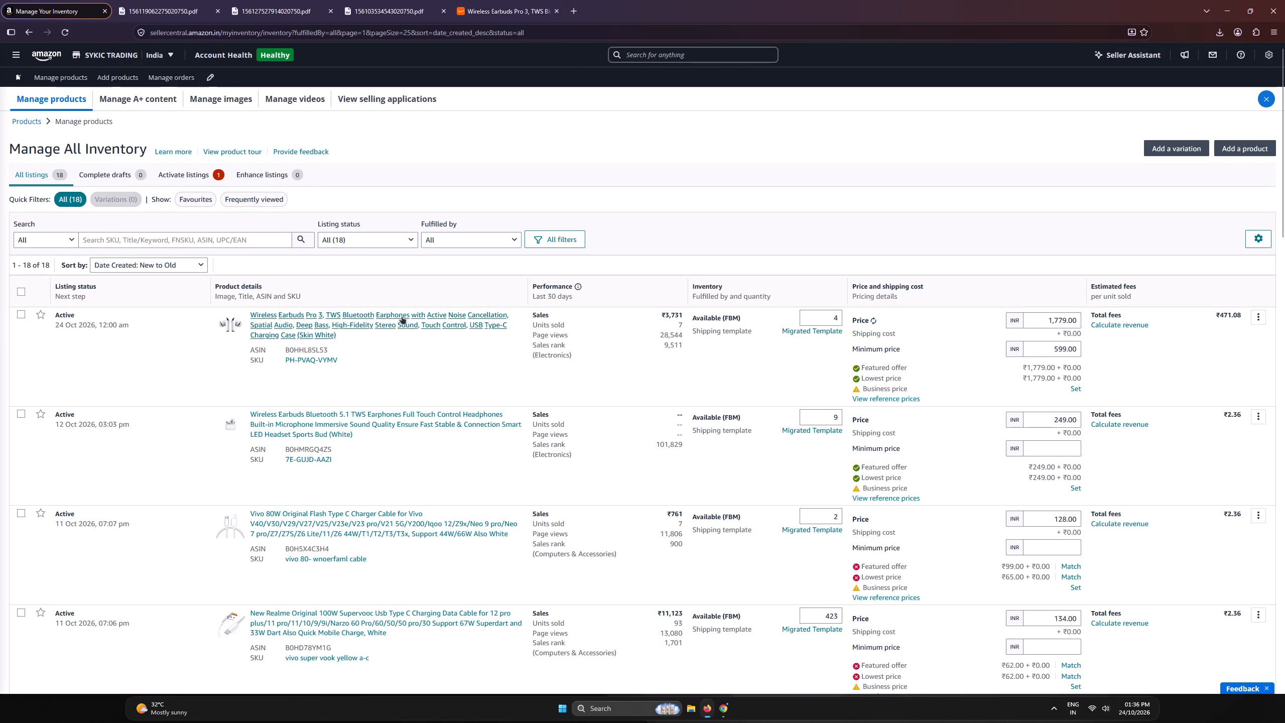
pyautogui.click(392, 326)
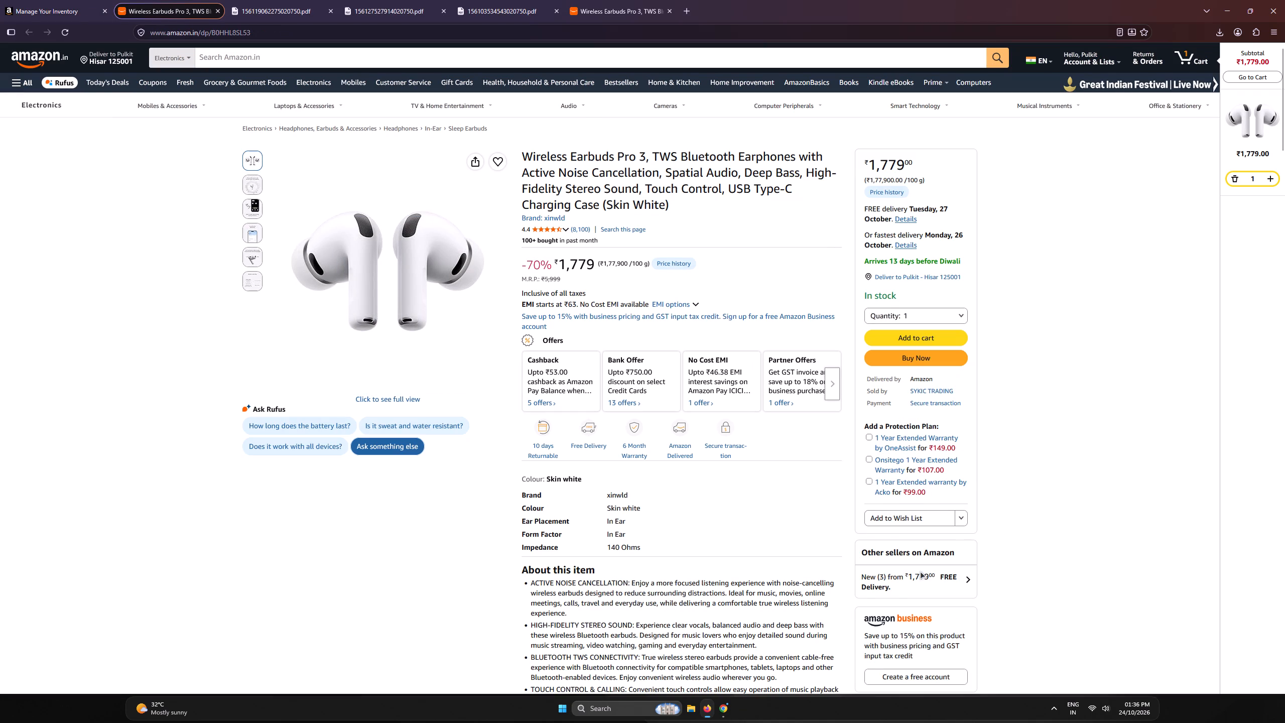
pyautogui.moveTo(831, 517); pyautogui.dragTo(828, 522)
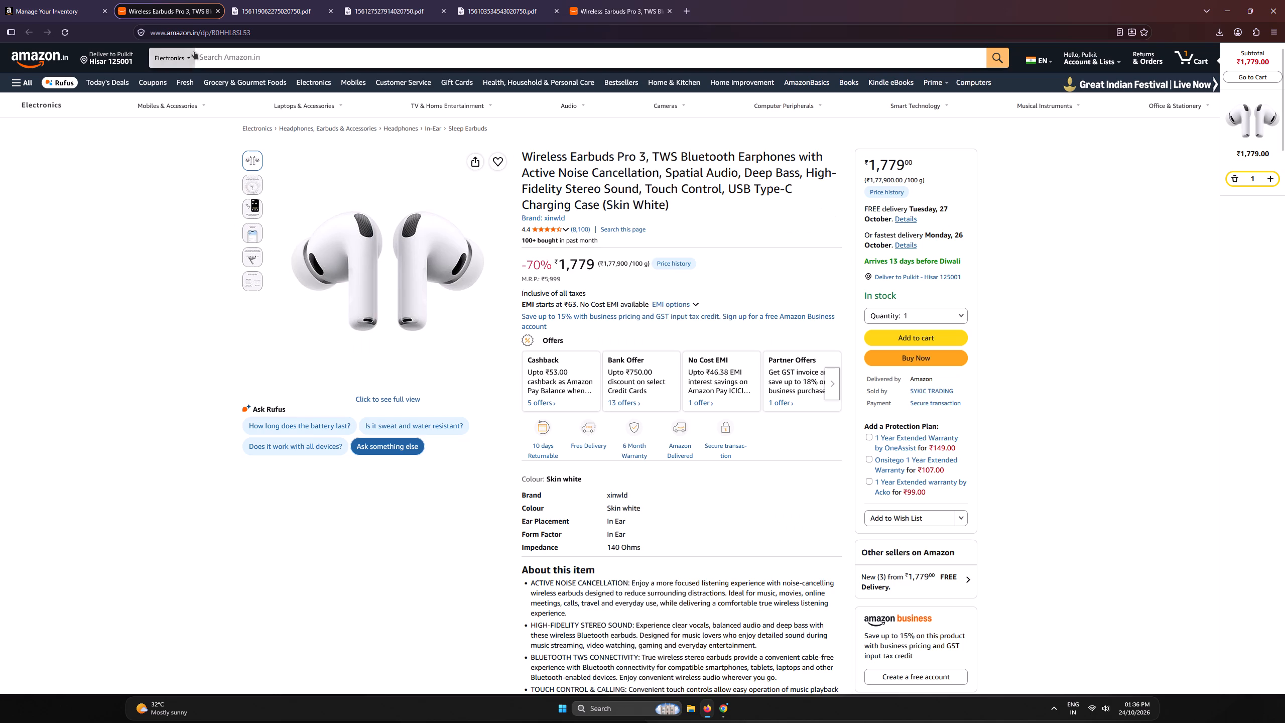
pyautogui.click(220, 14)
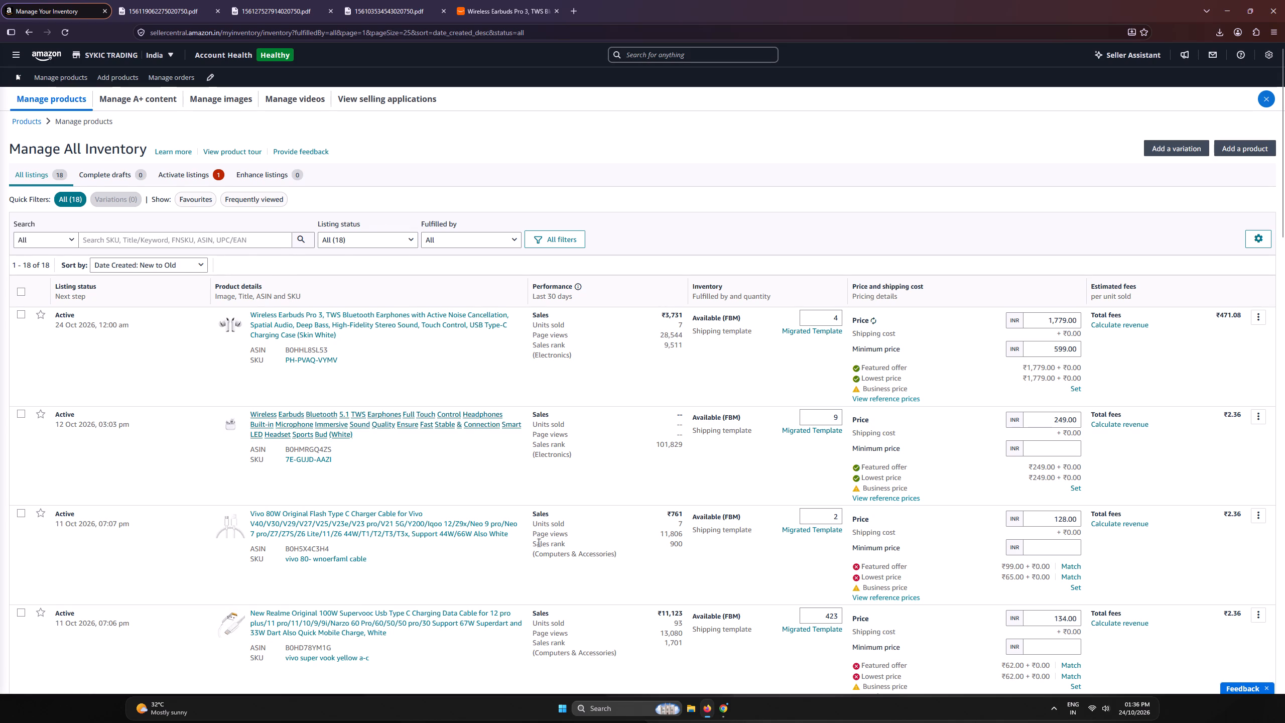
# Open the Amazon product page of the Vivo 80W Original Flash Type C Charger Cable from the inventory list.
pyautogui.scroll(-3, 541, 420)
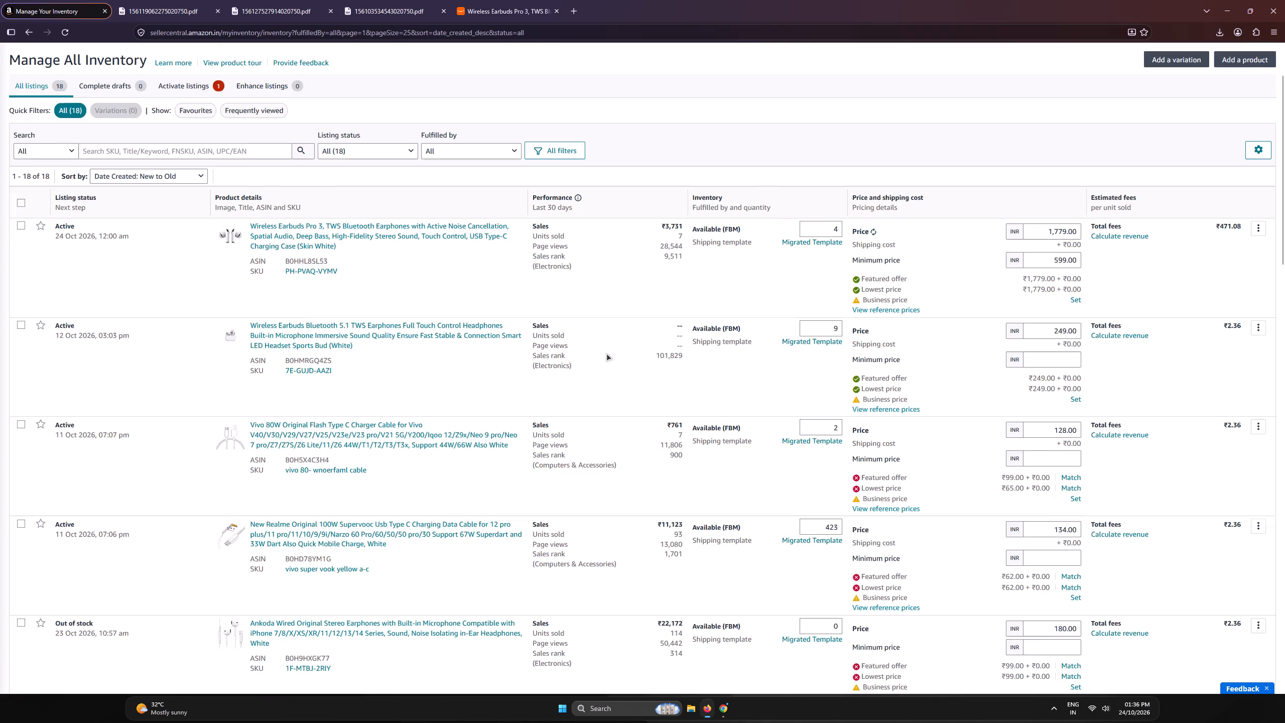
pyautogui.scroll(-1, 606, 353)
pyautogui.click(457, 313)
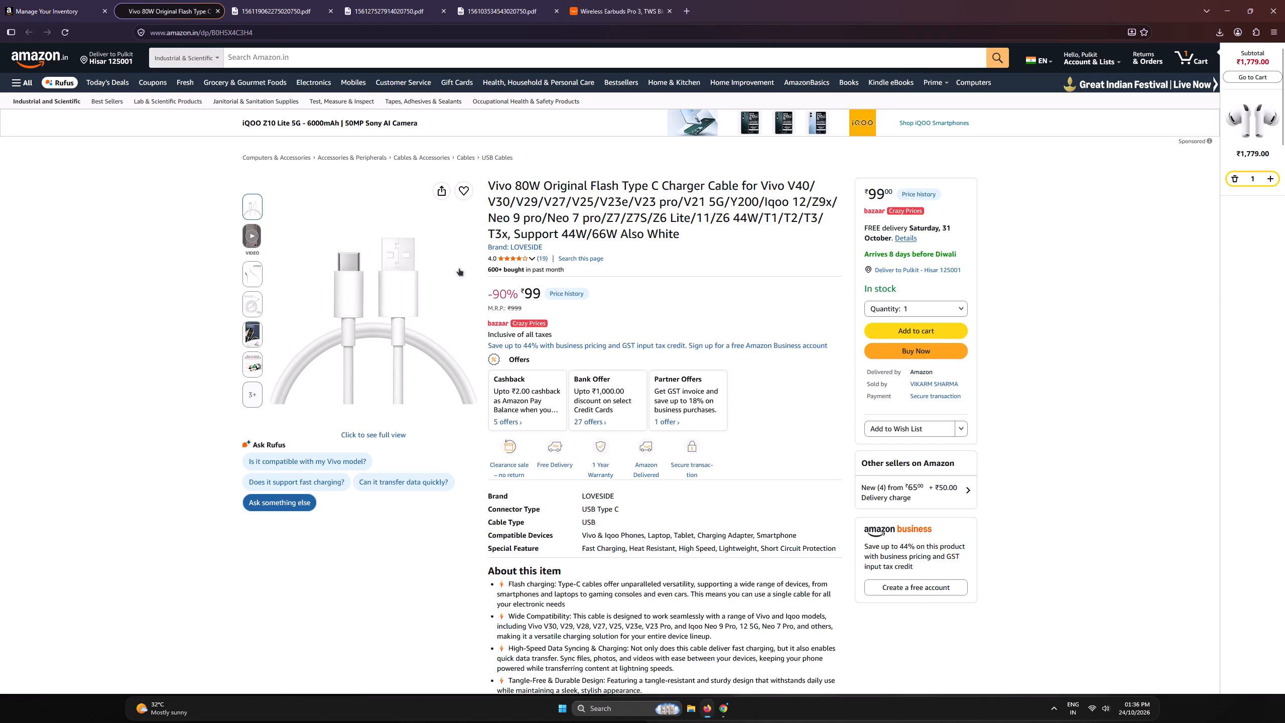
# Close the Vivo 80W Type C charger cable's product page.
pyautogui.click(219, 13)
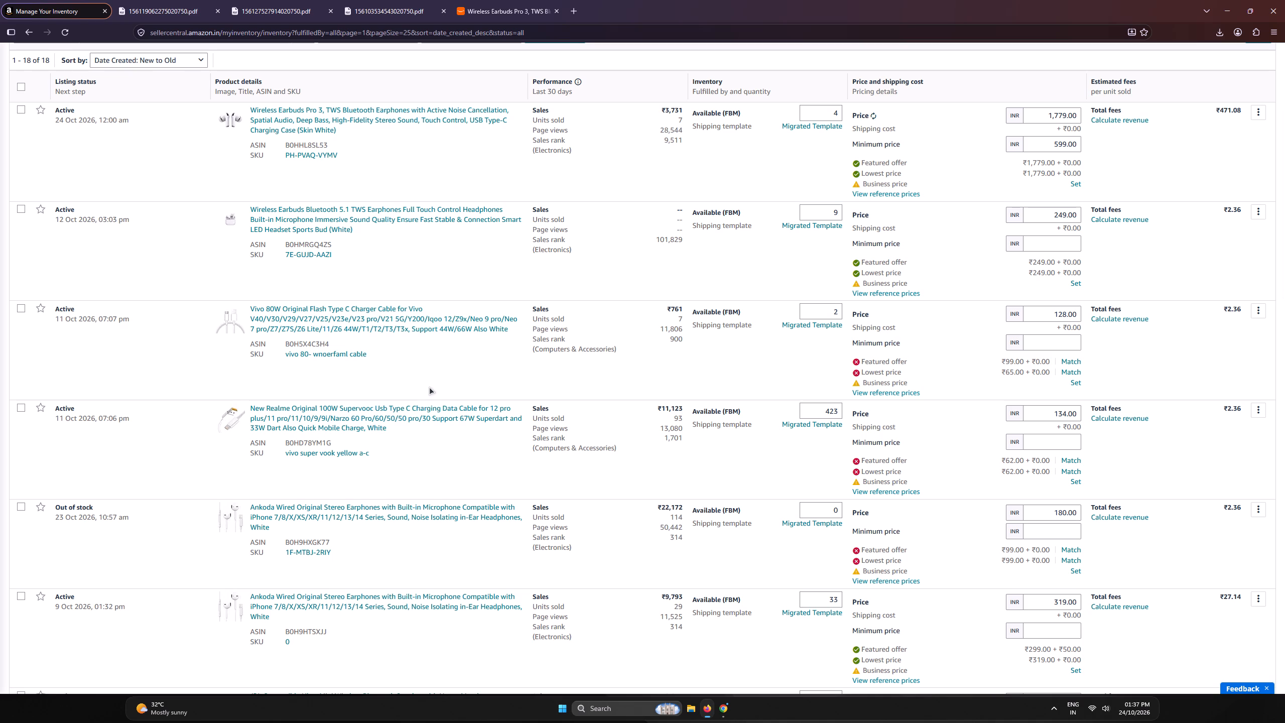
# Open the New Realme 100W Supervooc cable's product page from the inventory and view the profile of its featured seller.
pyautogui.click(373, 420)
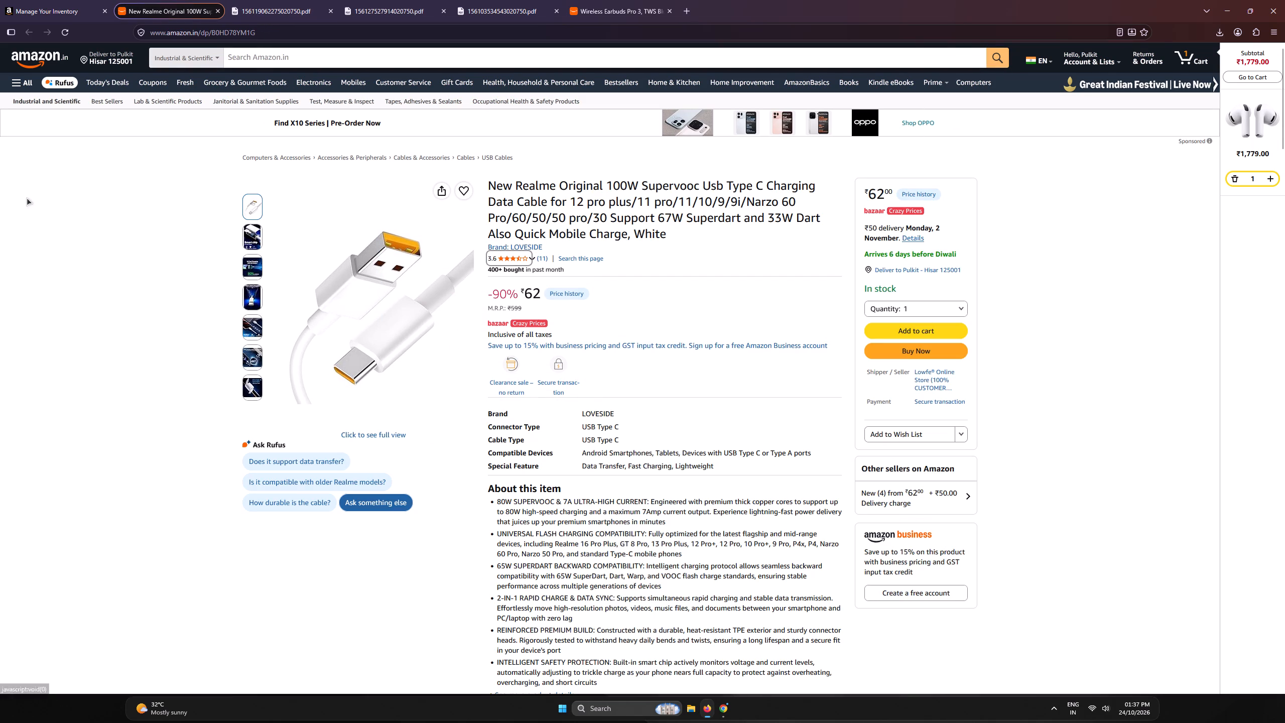
pyautogui.click(944, 379)
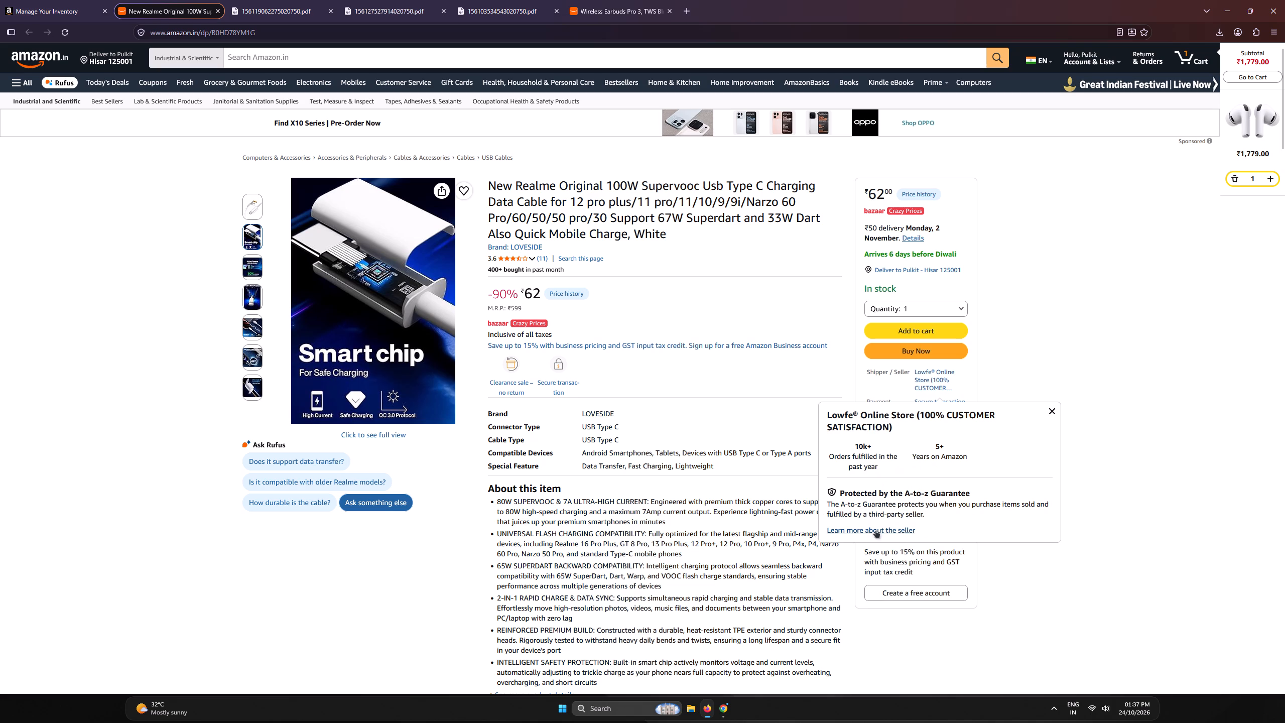
pyautogui.click(875, 532)
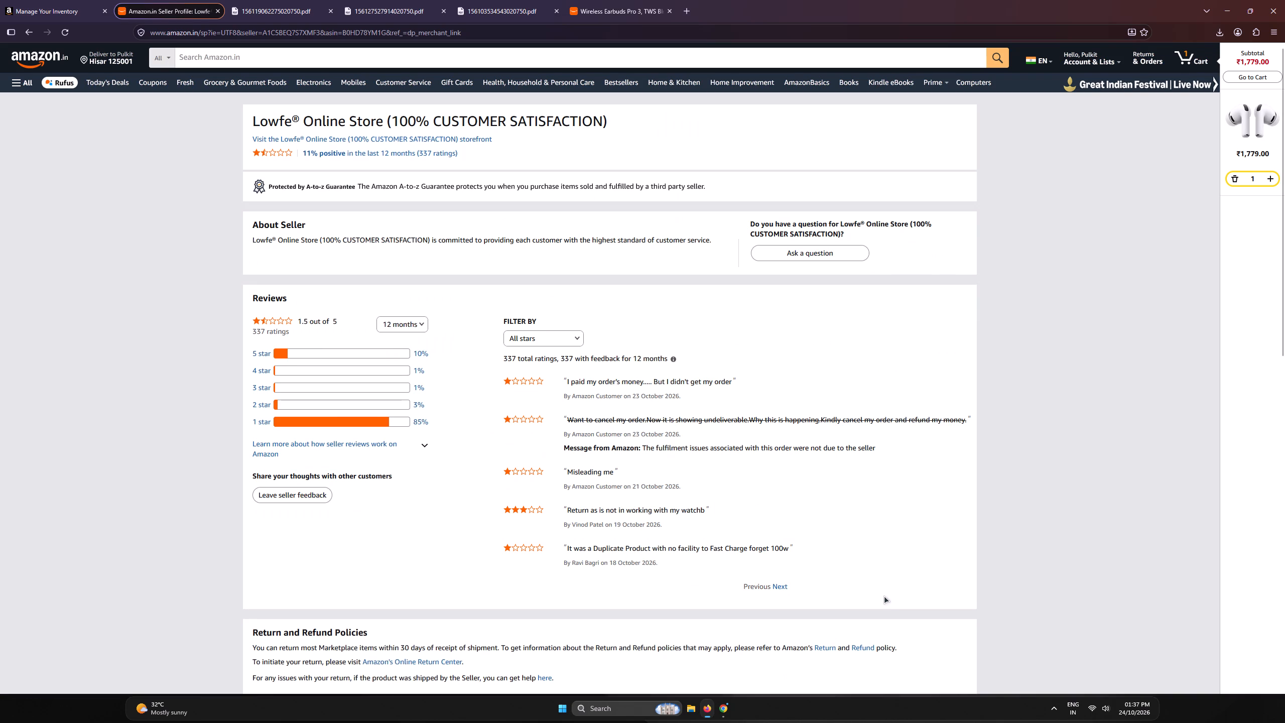
# Open the Lowfe Online Store storefront and browse the products it sells.
pyautogui.click(380, 134)
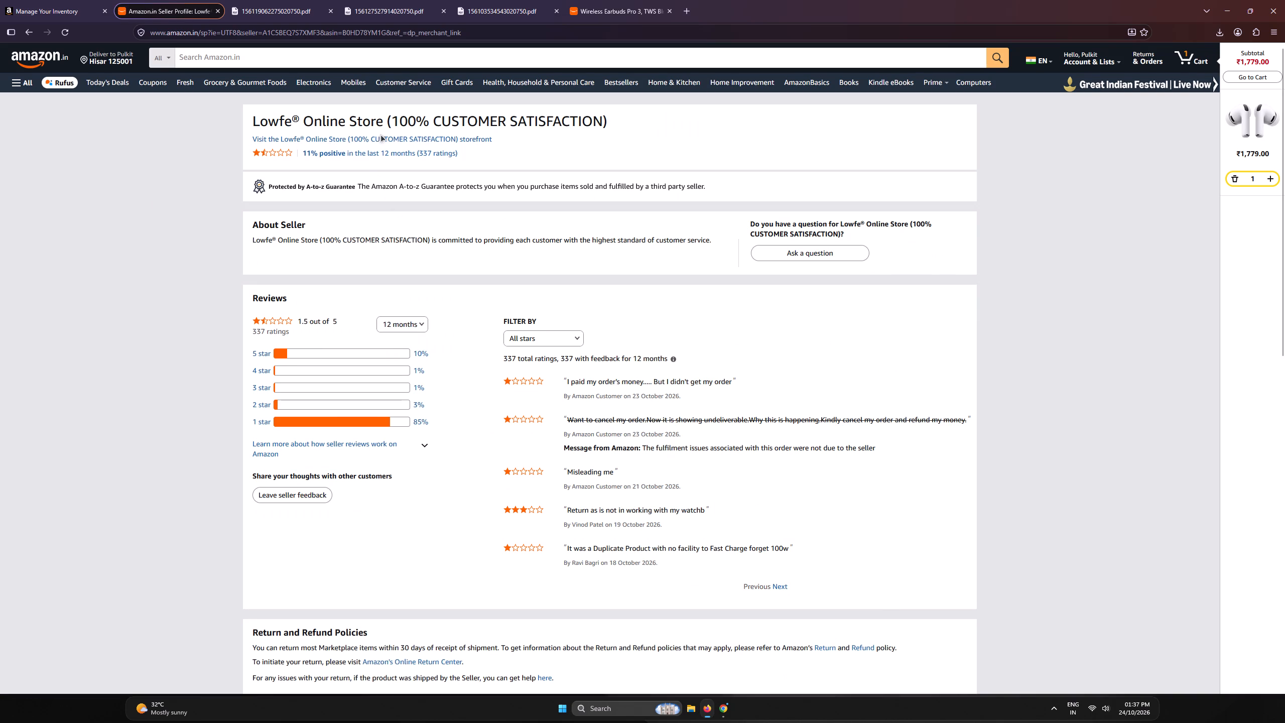
pyautogui.click(383, 143)
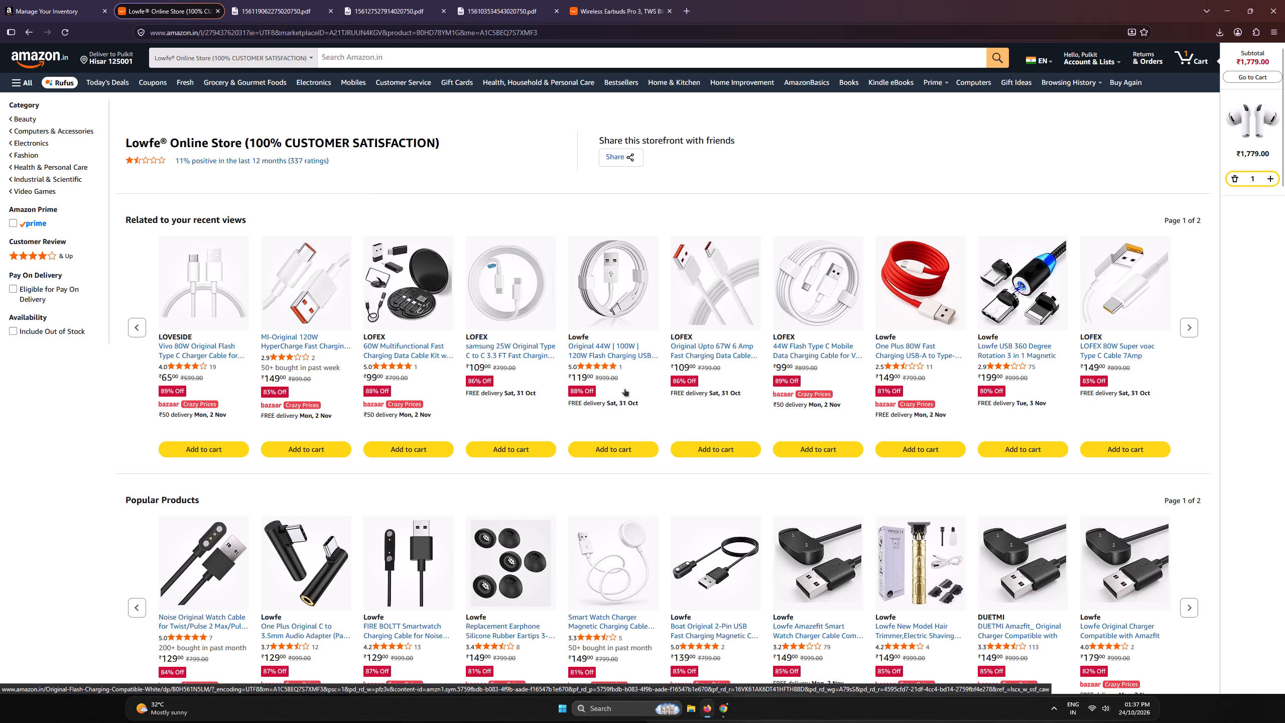
pyautogui.scroll(-7, 623, 392)
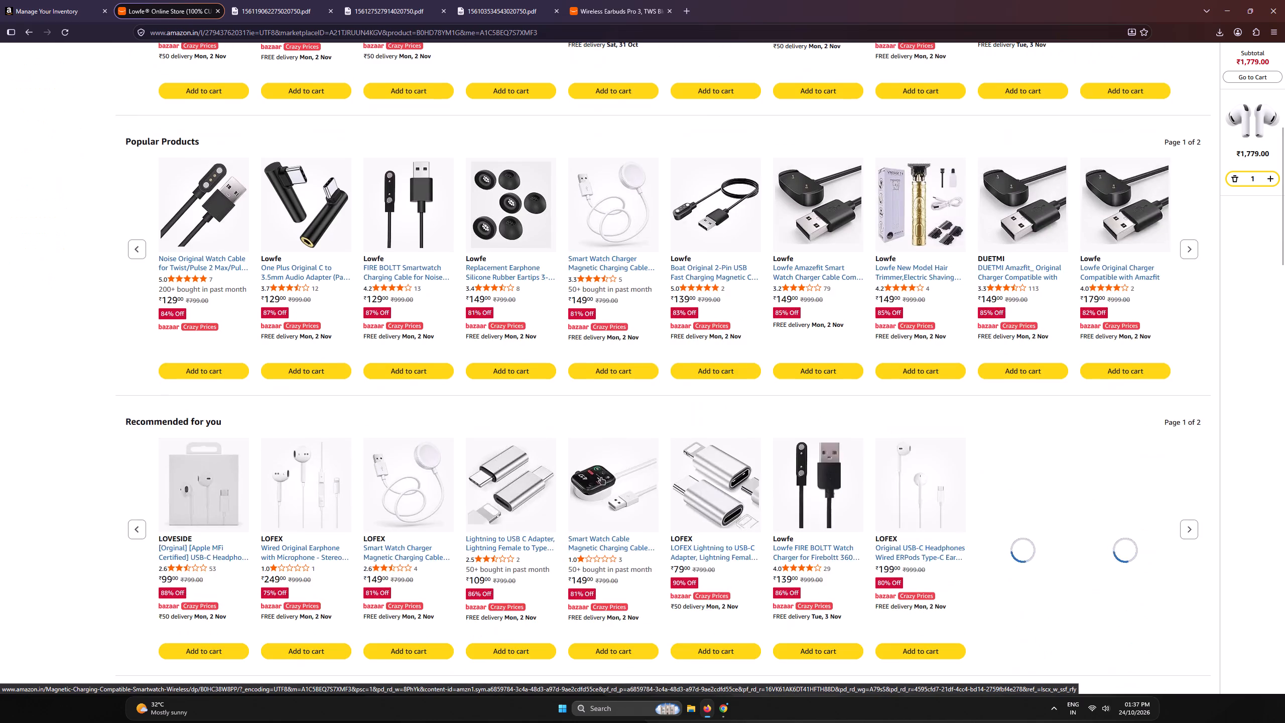
pyautogui.scroll(-6, 601, 478)
pyautogui.scroll(-20, 495, 420)
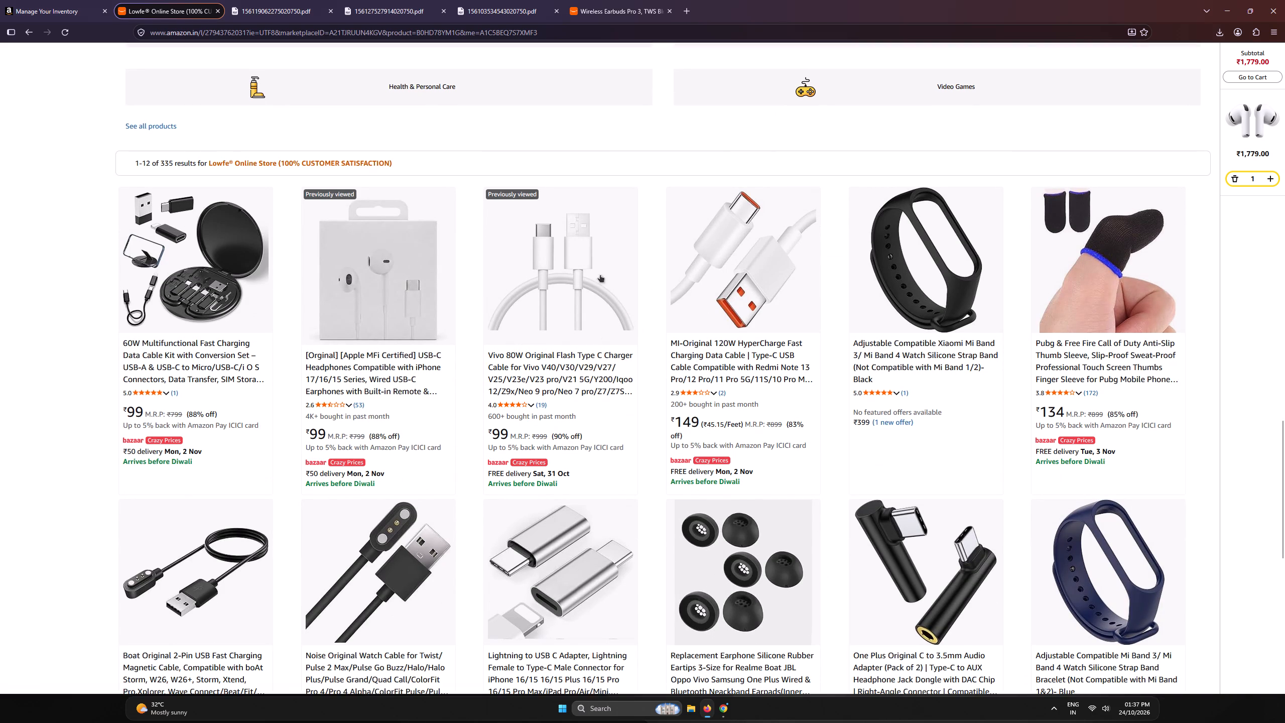
# Open the Apple MFi Certified USB-C Headphones listing from the storefront's product results.
pyautogui.click(378, 277)
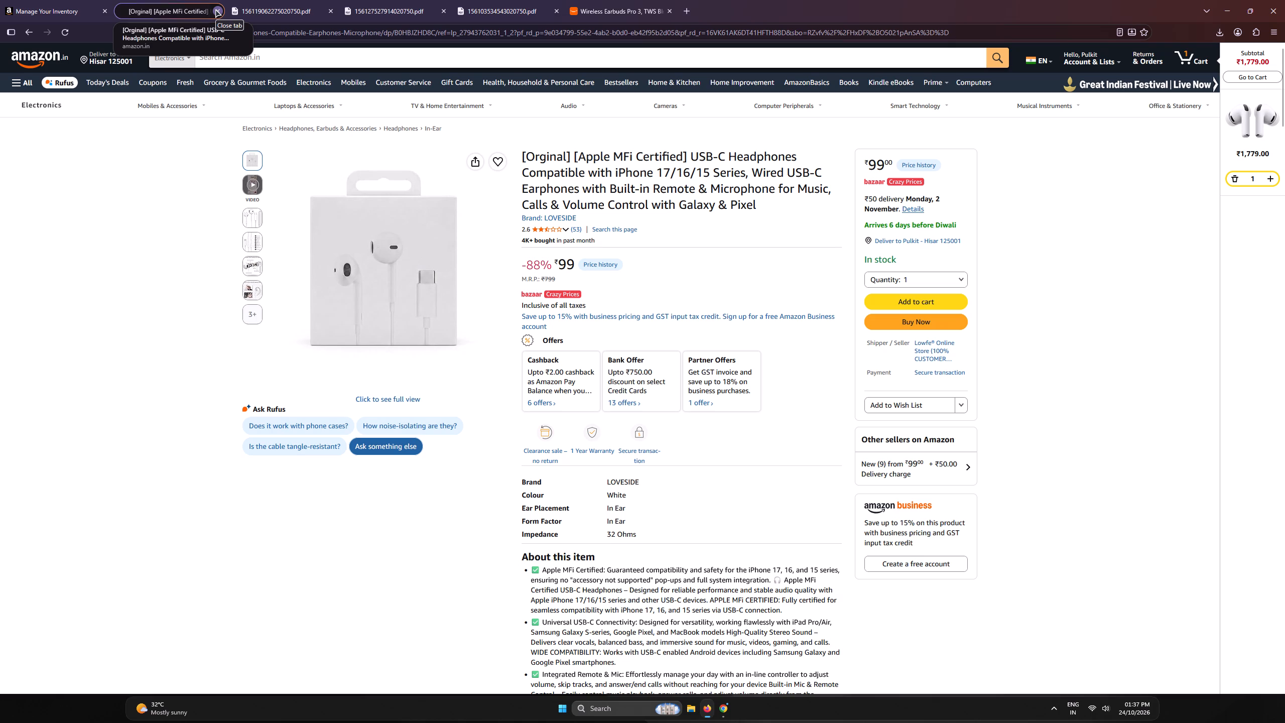
pyautogui.scroll(-3, 580, 418)
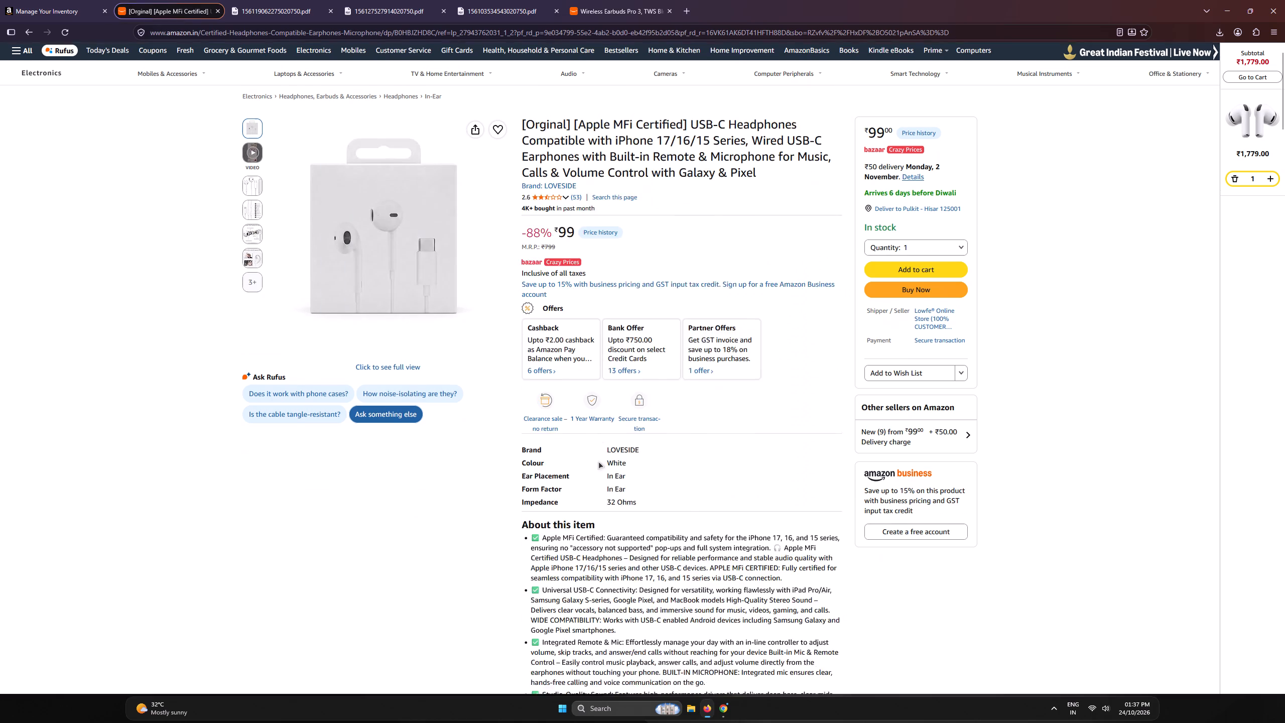
# Examine the Apple MFi Certified USB-C Headphones listing's description, product information and videos, and close the product page.
pyautogui.scroll(-20, 598, 461)
pyautogui.scroll(-8, 629, 426)
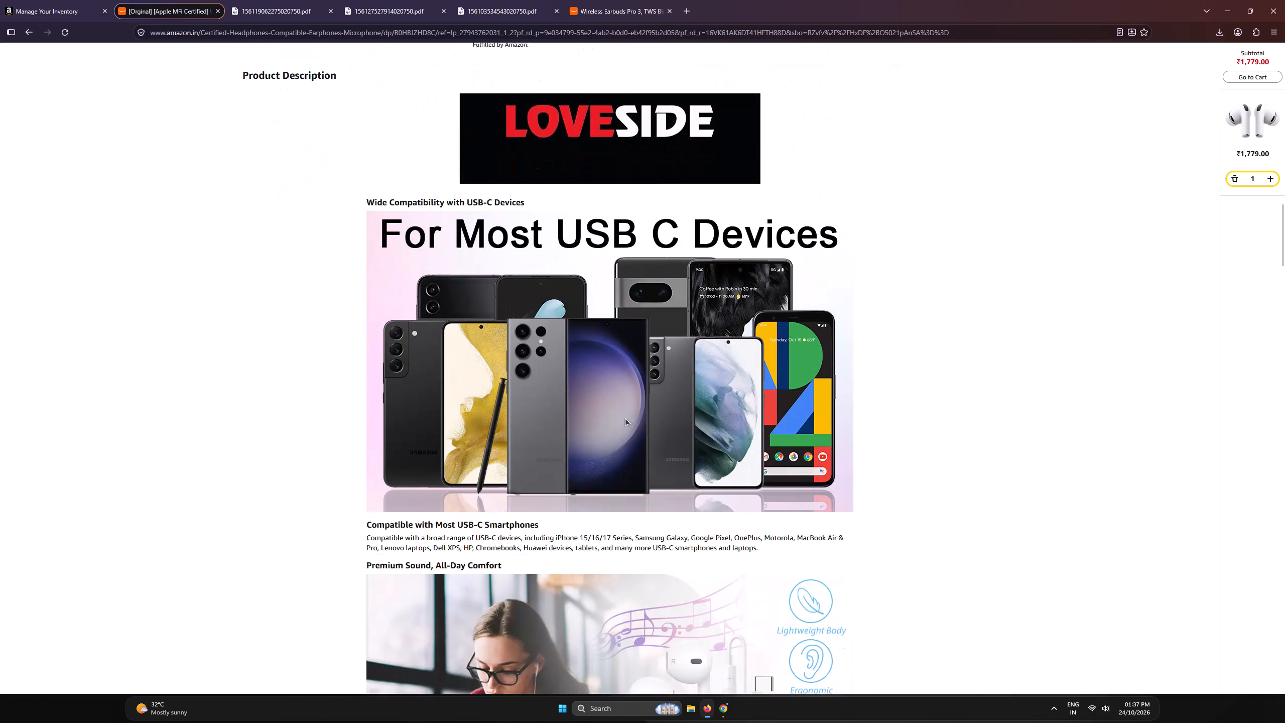
pyautogui.scroll(-14, 625, 415)
pyautogui.scroll(-12, 627, 395)
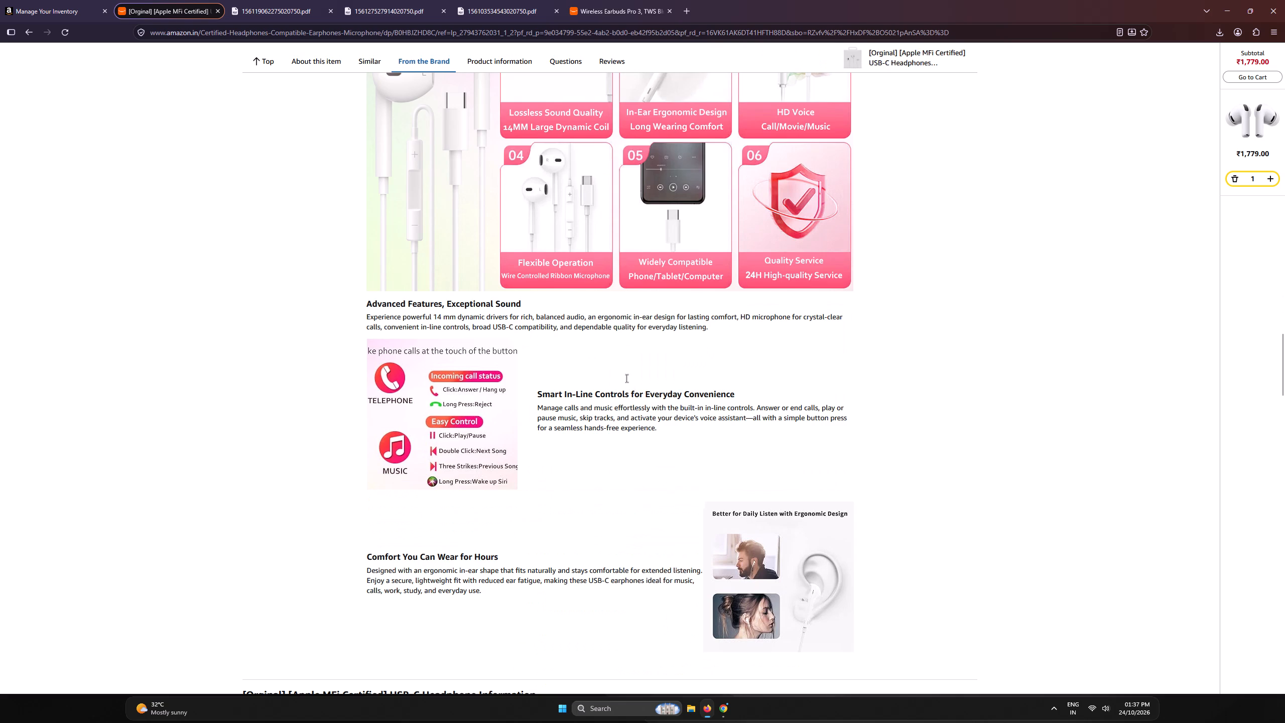
pyautogui.scroll(-14, 613, 354)
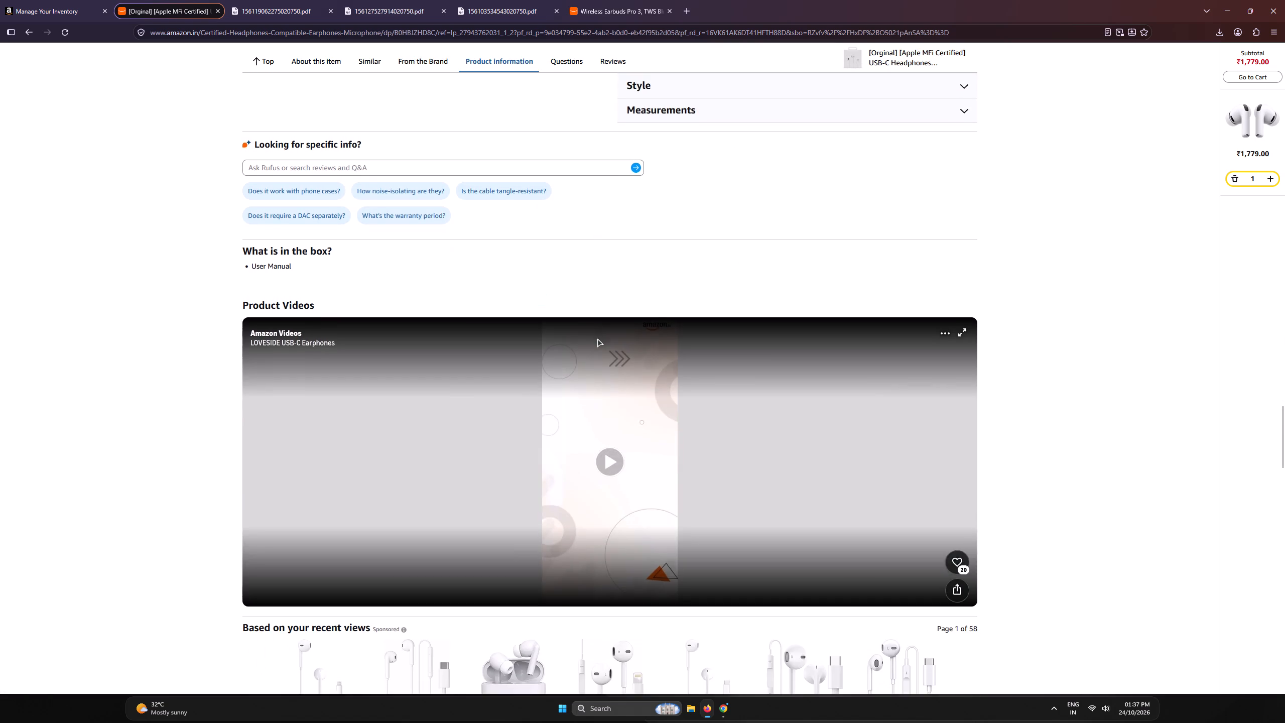
pyautogui.scroll(-6, 597, 338)
pyautogui.scroll(7, 489, 413)
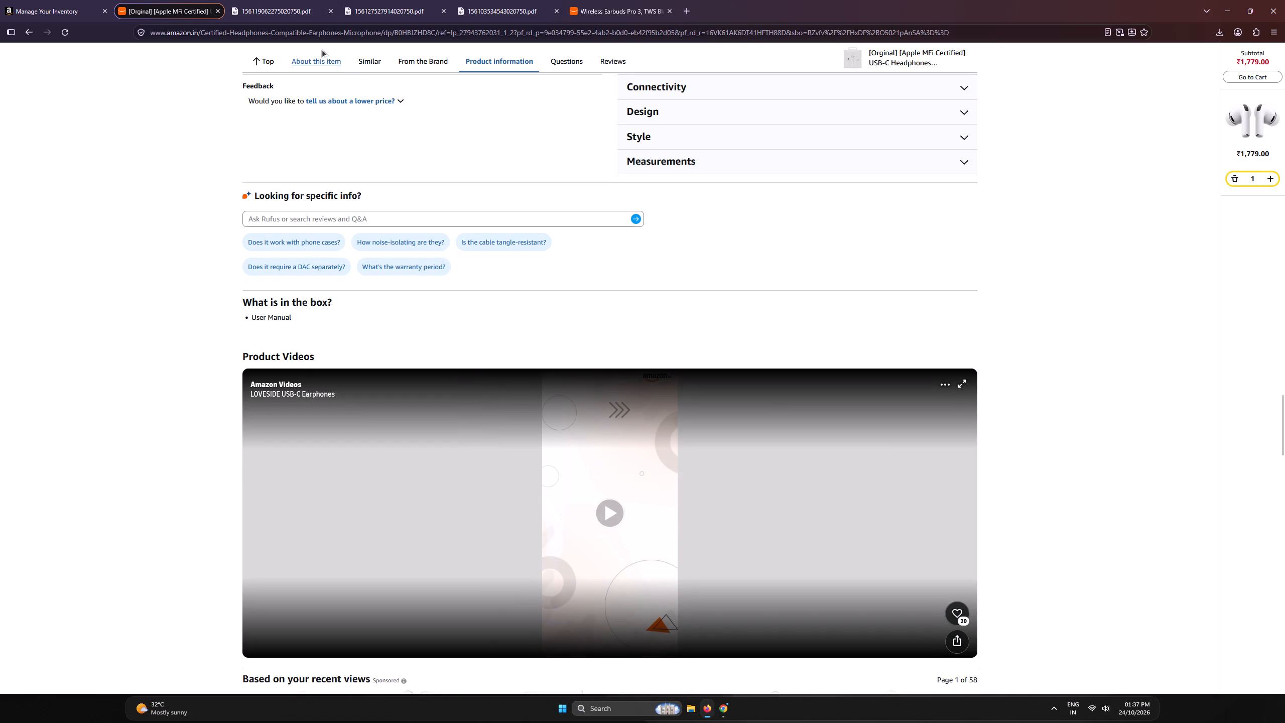
pyautogui.scroll(7, 199, 139)
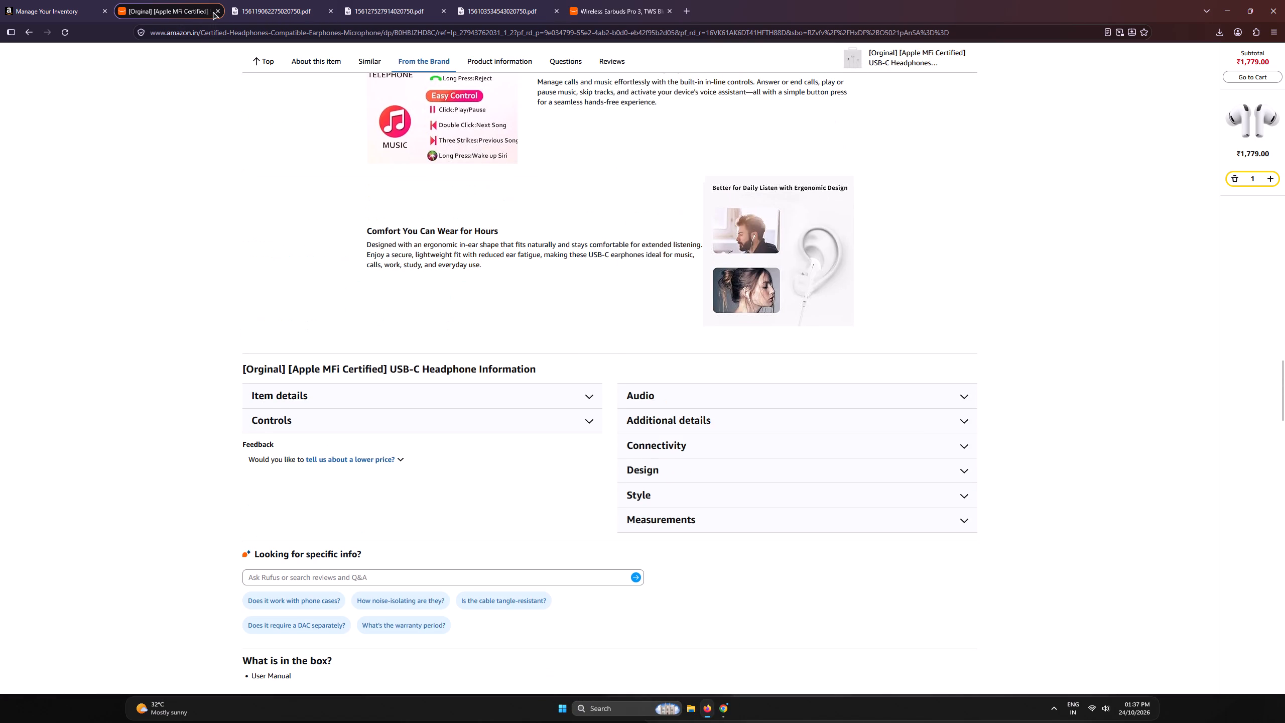
pyautogui.click(217, 13)
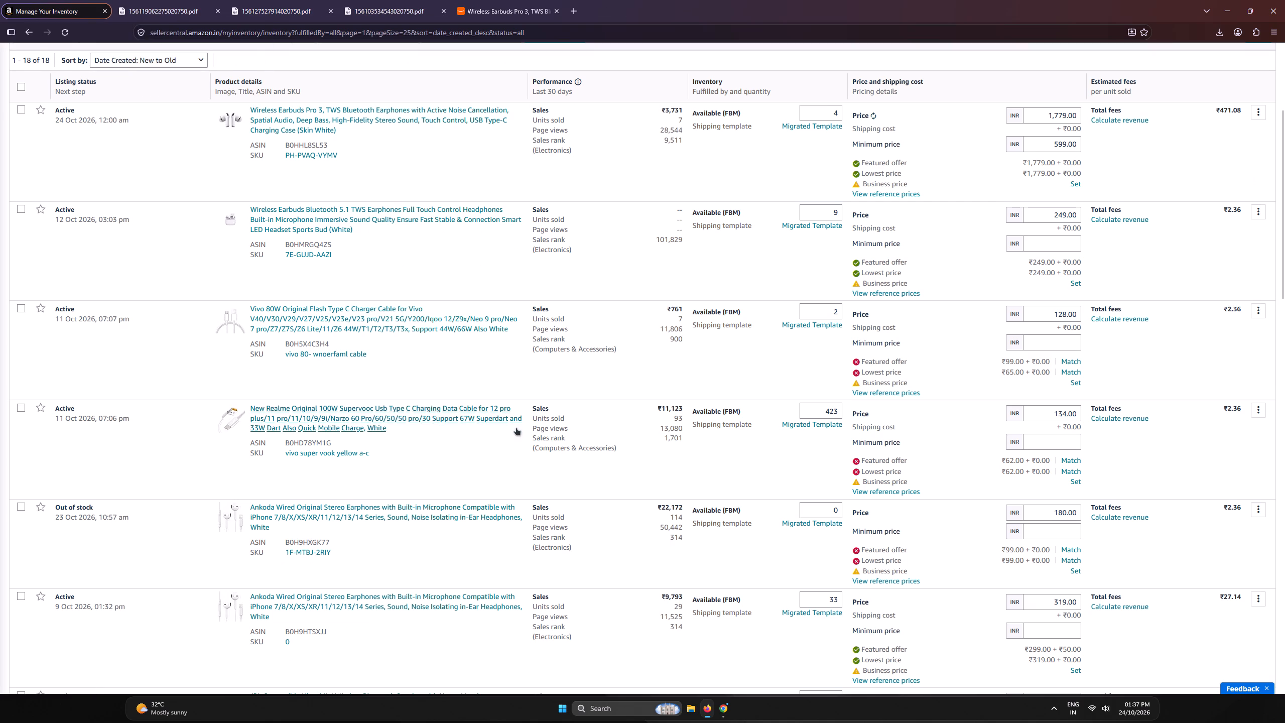
# View the product page of the active Ankoda Wired Original Stereo Earphones (ASIN B0H9HTSXJJ) from the inventory and close it.
pyautogui.scroll(-5, 446, 462)
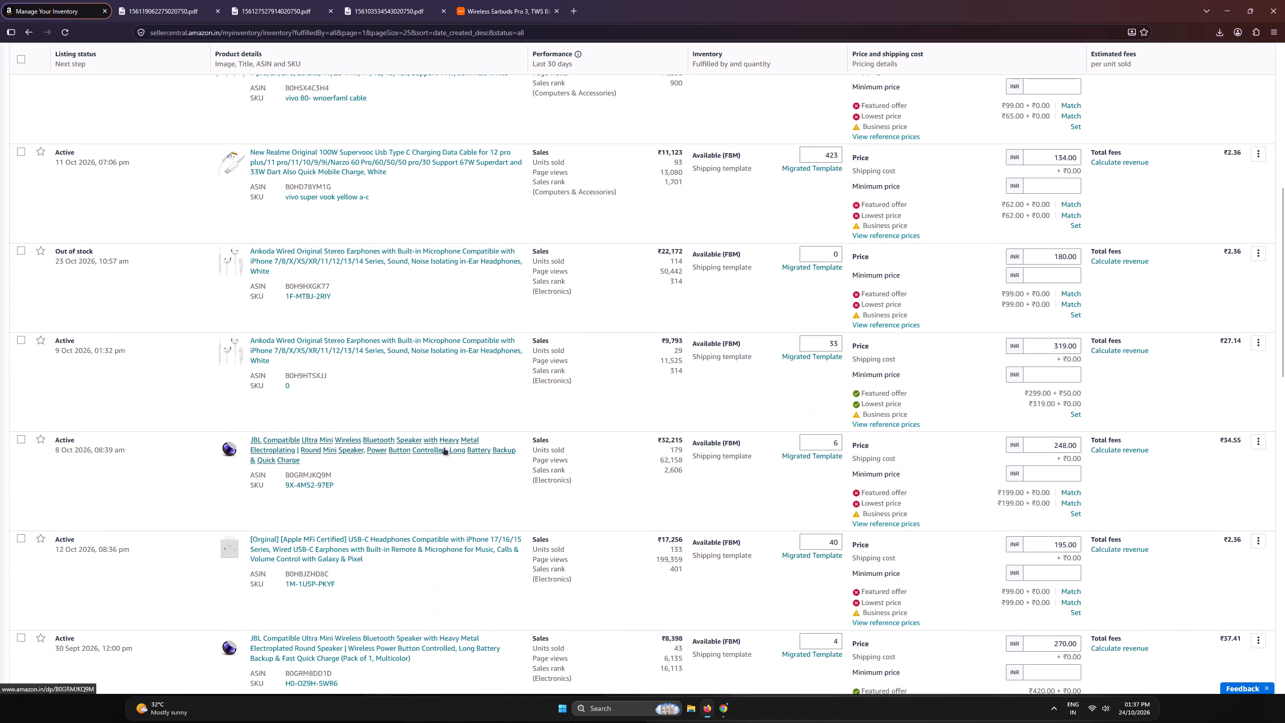
pyautogui.scroll(5, 444, 447)
pyautogui.scroll(-6, 403, 415)
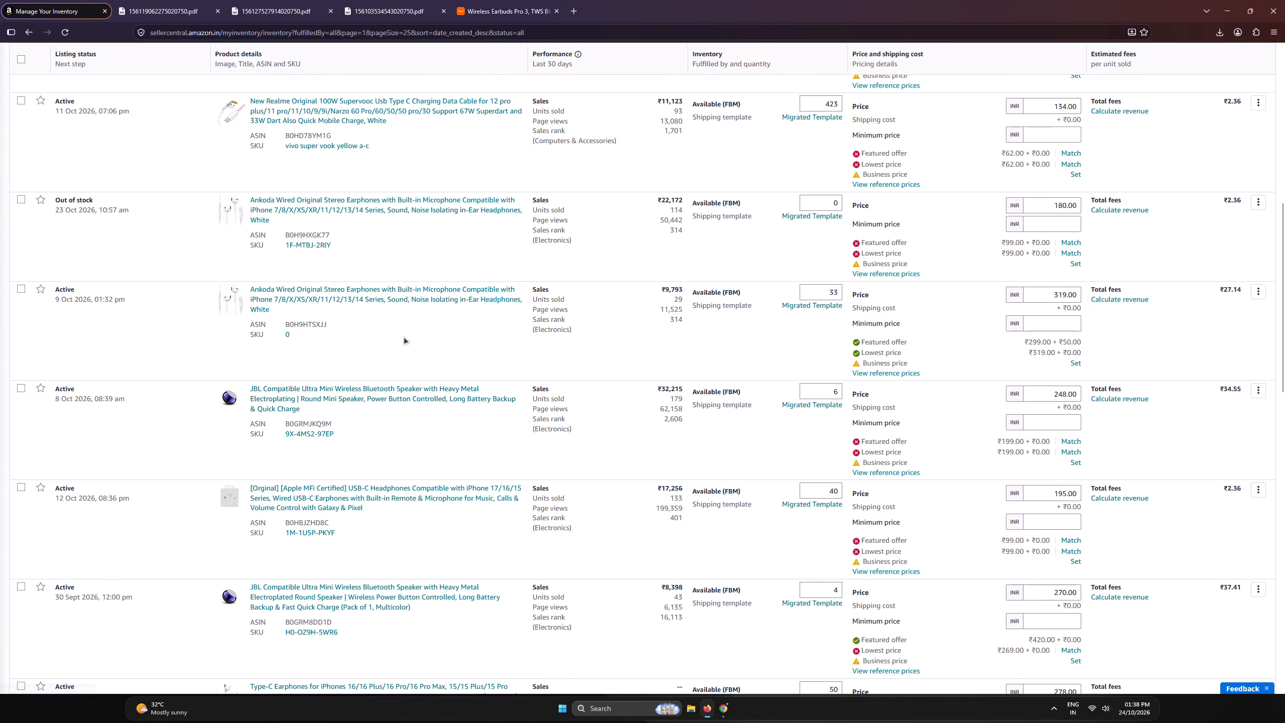
pyautogui.click(410, 303)
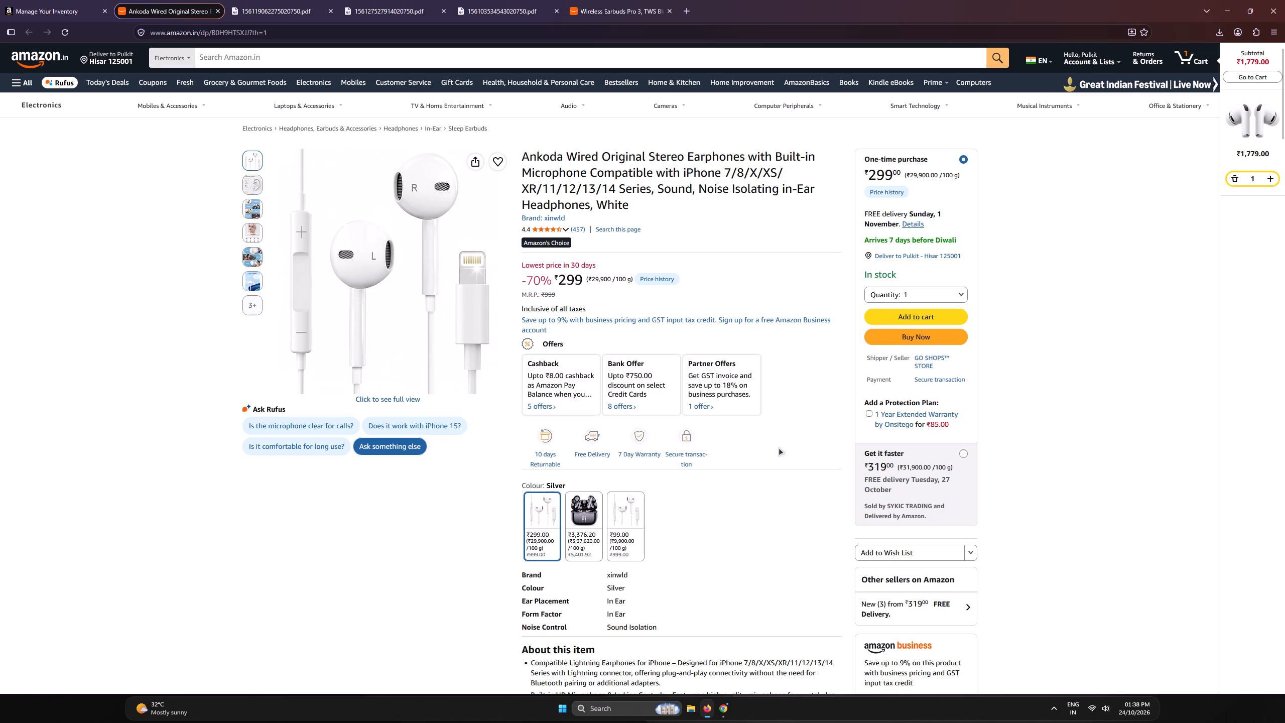
pyautogui.click(217, 15)
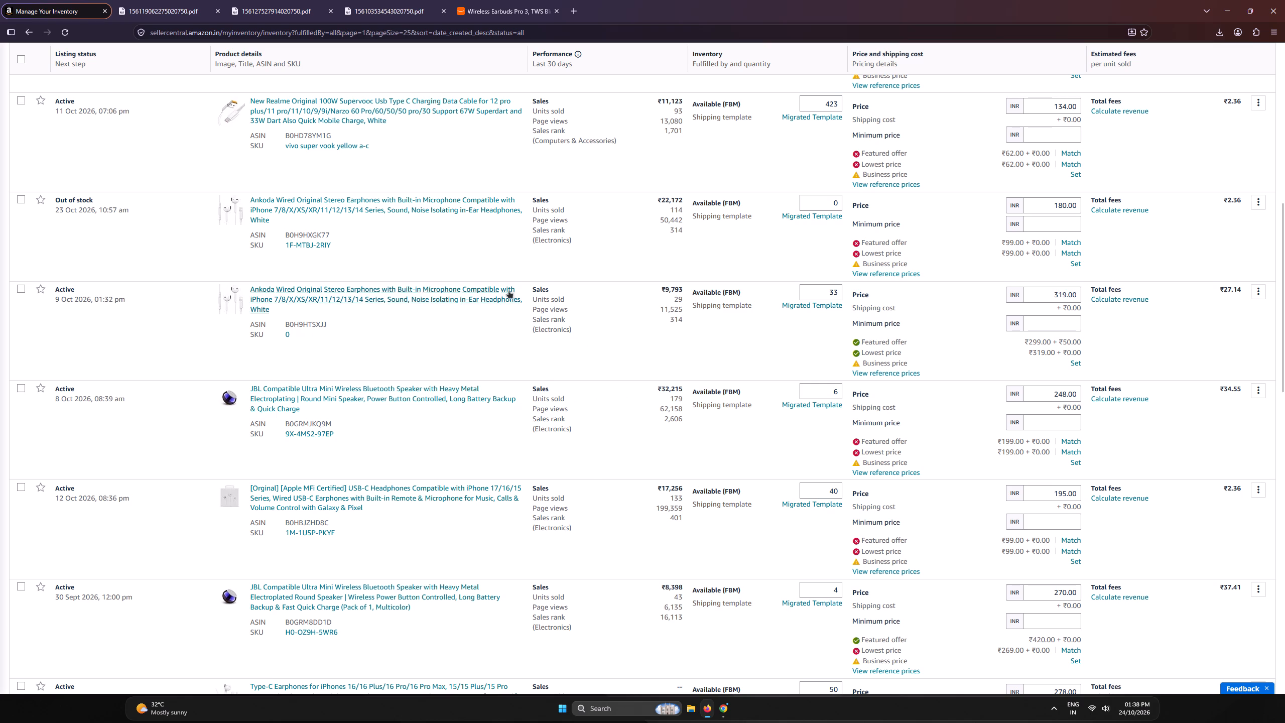
# Review the sales, stock, and featured and lowest prices of all listings in the inventory.
pyautogui.scroll(-3, 529, 319)
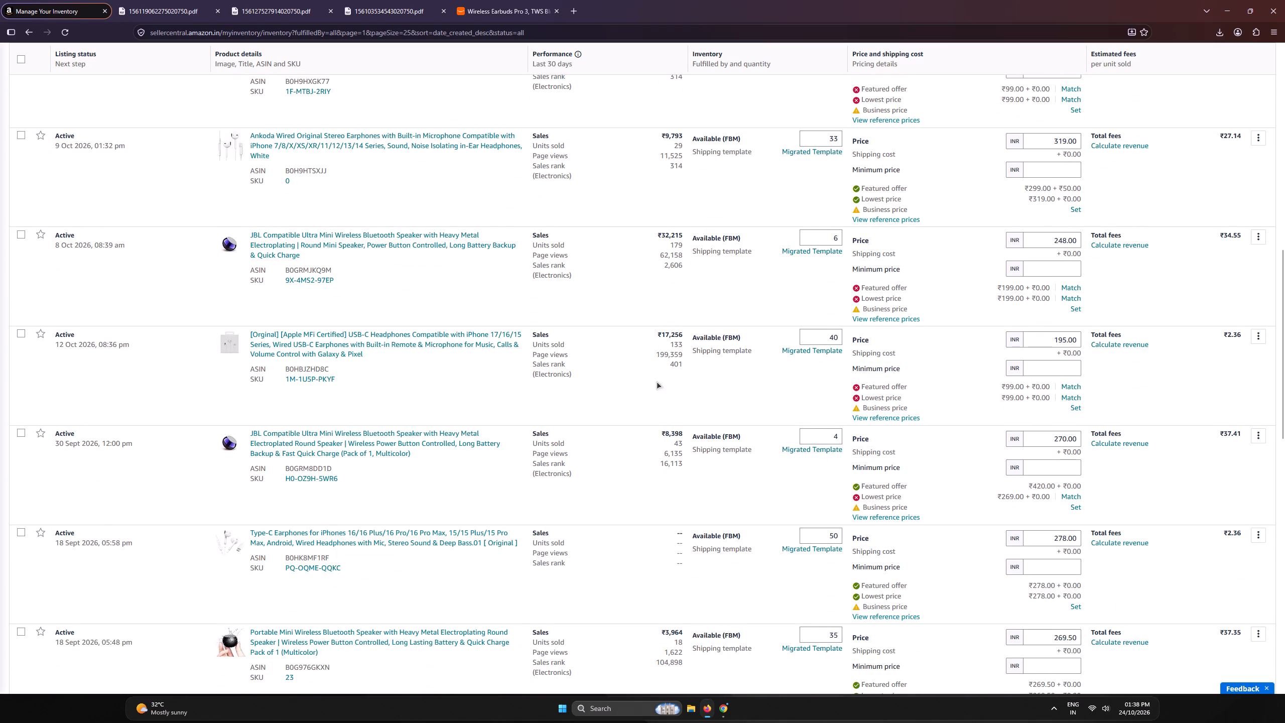
pyautogui.scroll(-6, 681, 400)
pyautogui.scroll(-7, 590, 351)
pyautogui.scroll(-1, 531, 305)
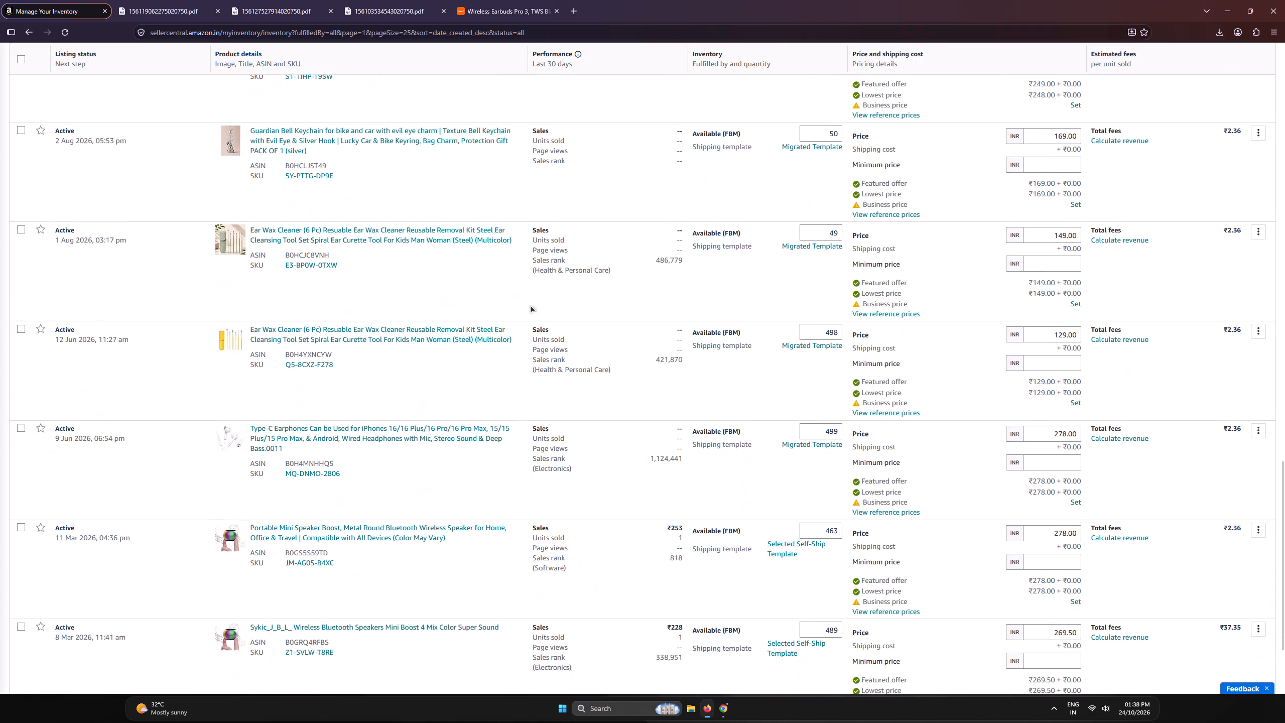
pyautogui.scroll(-6, 539, 309)
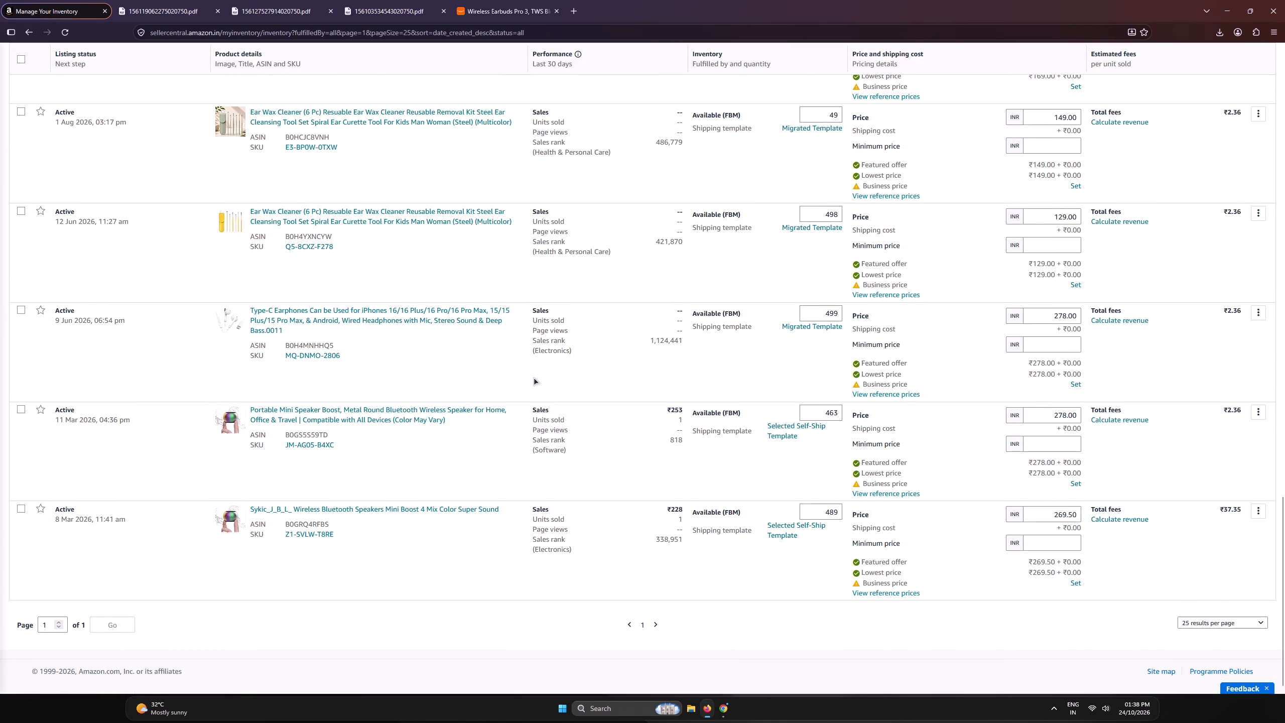
pyautogui.scroll(3, 535, 377)
pyautogui.scroll(5, 494, 359)
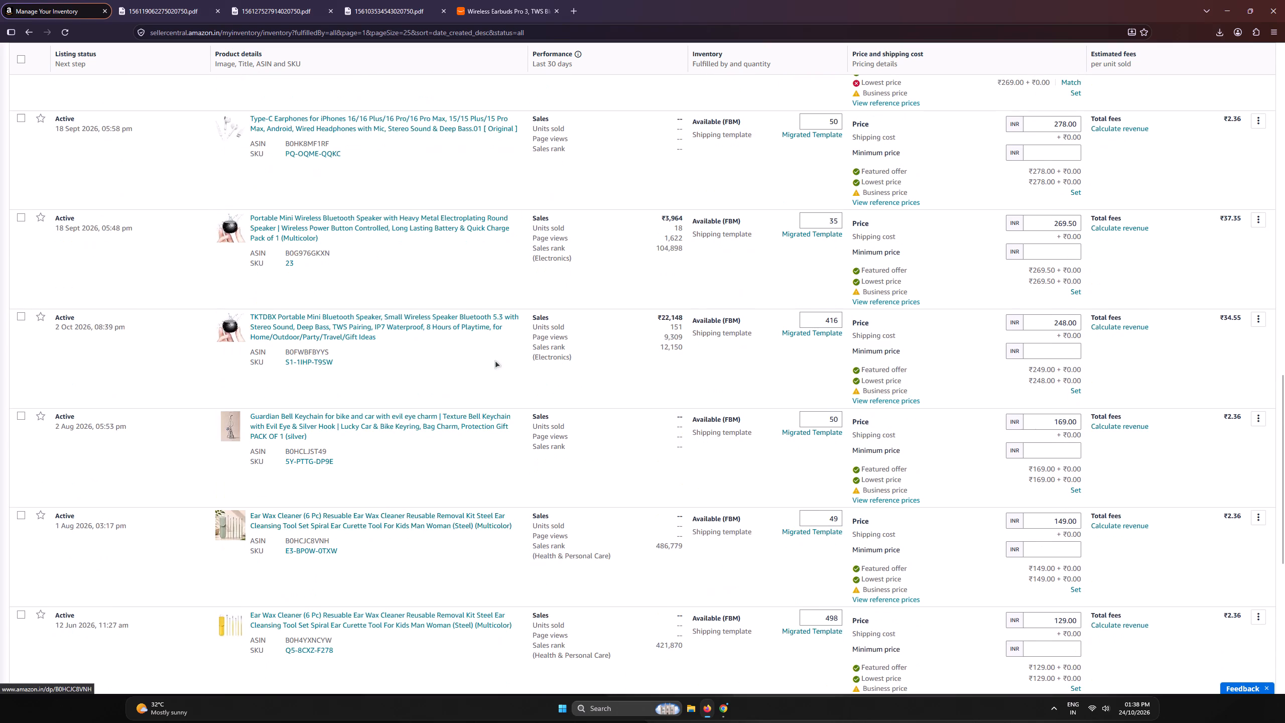
pyautogui.scroll(12, 495, 360)
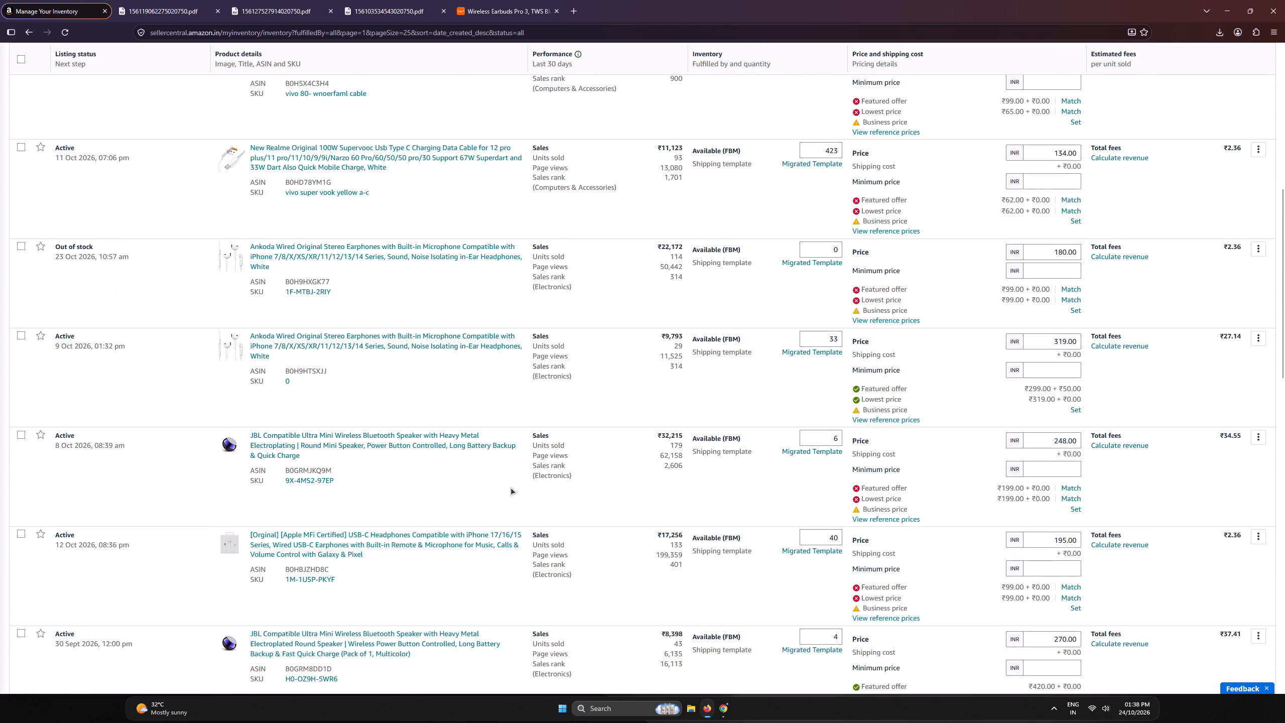
pyautogui.scroll(2, 510, 487)
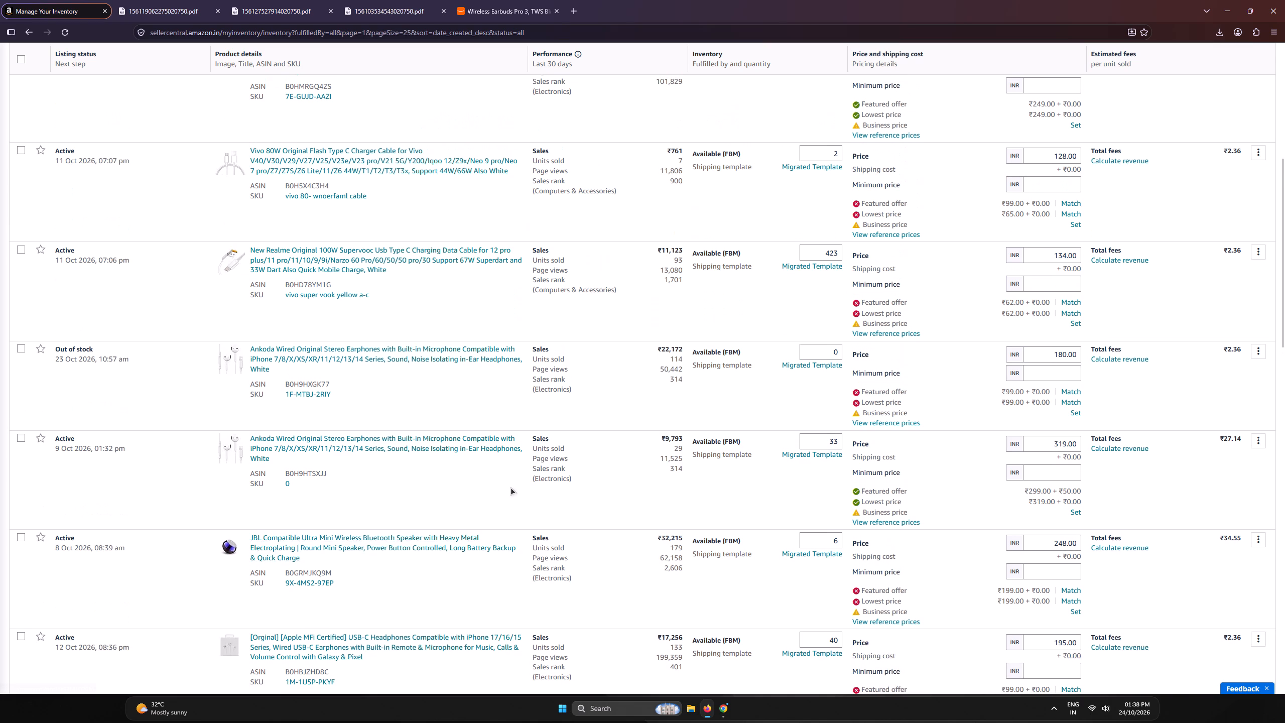
pyautogui.scroll(4, 510, 487)
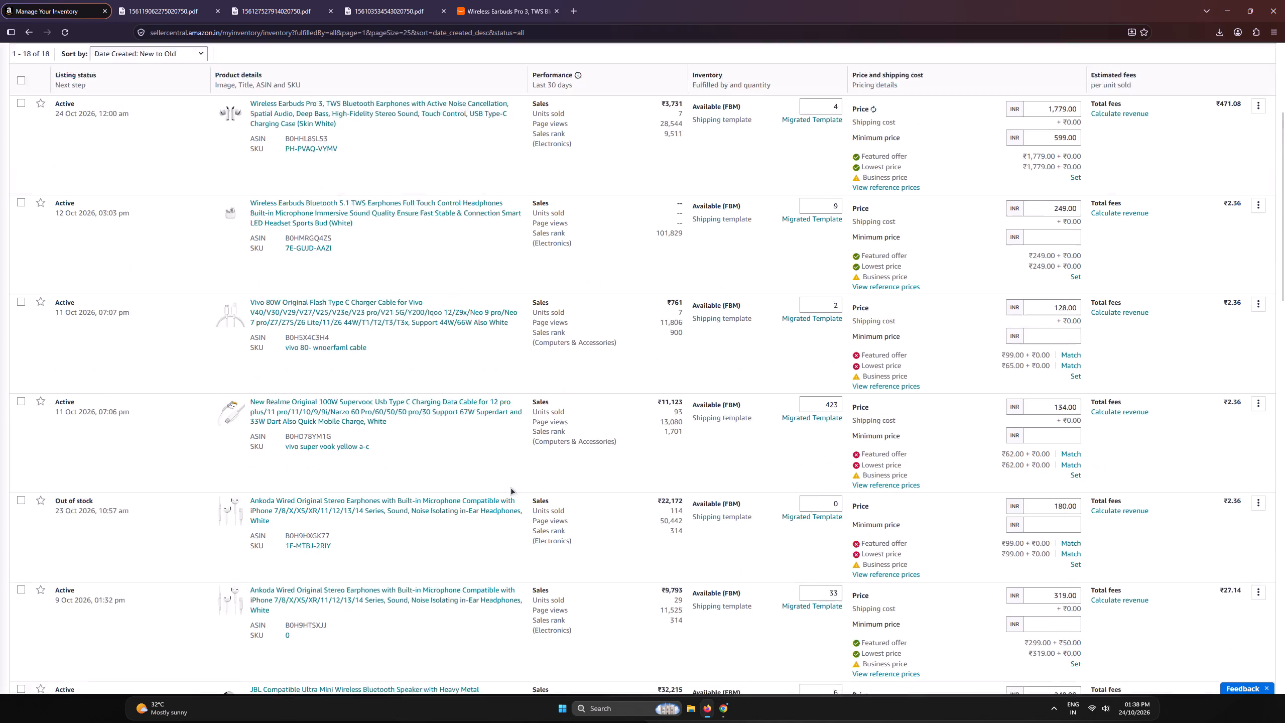
pyautogui.scroll(2, 510, 487)
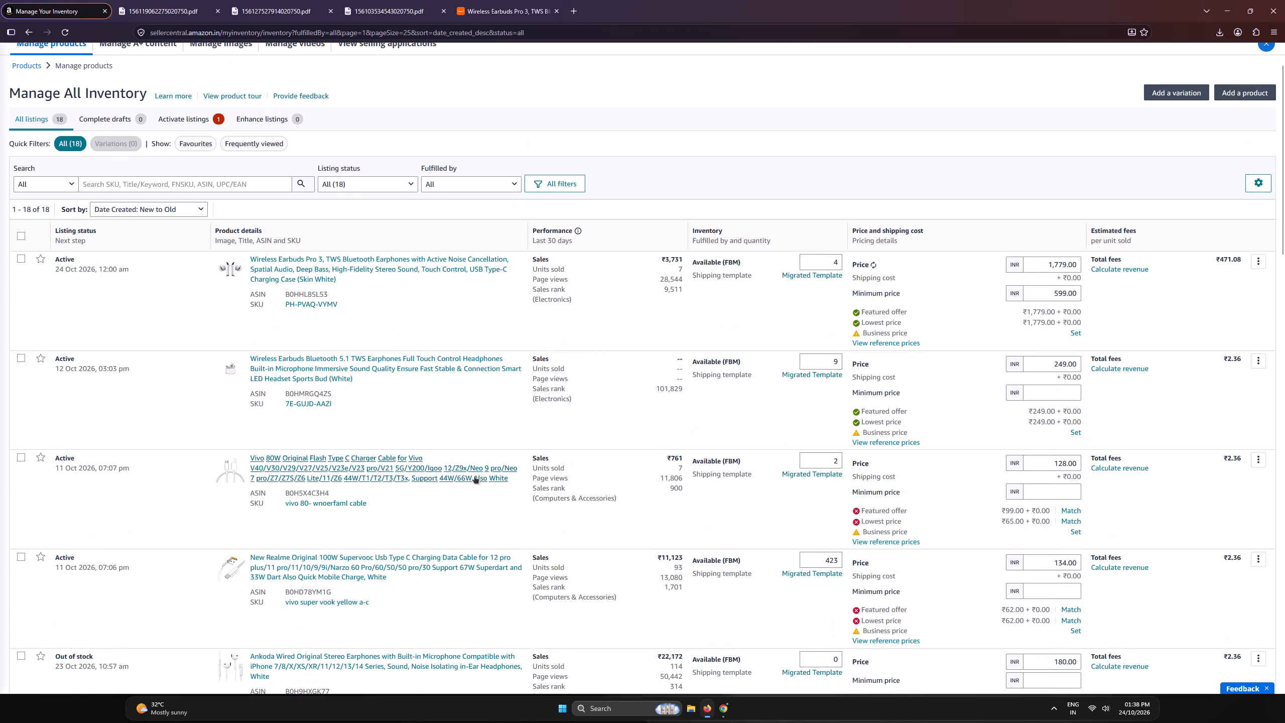
# View the product page of the Wireless Earbuds Bluetooth 5.1 TWS listing from the inventory and close it.
pyautogui.click(332, 379)
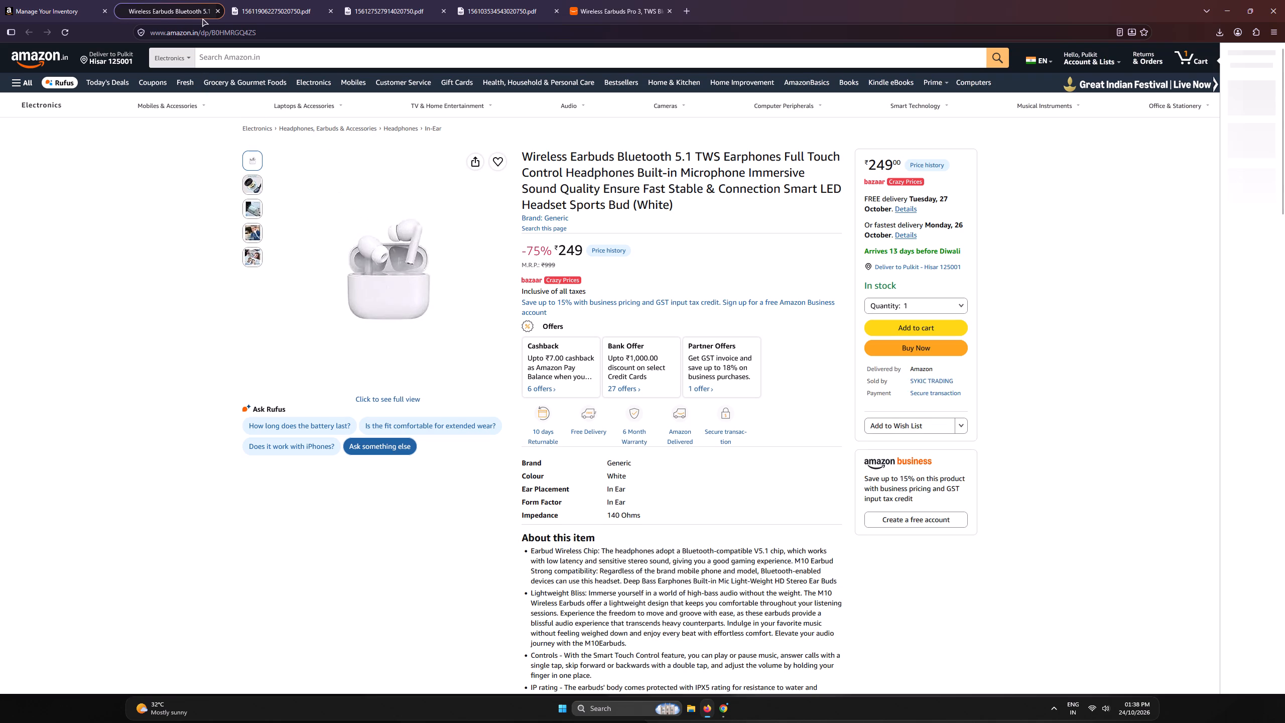
pyautogui.click(221, 13)
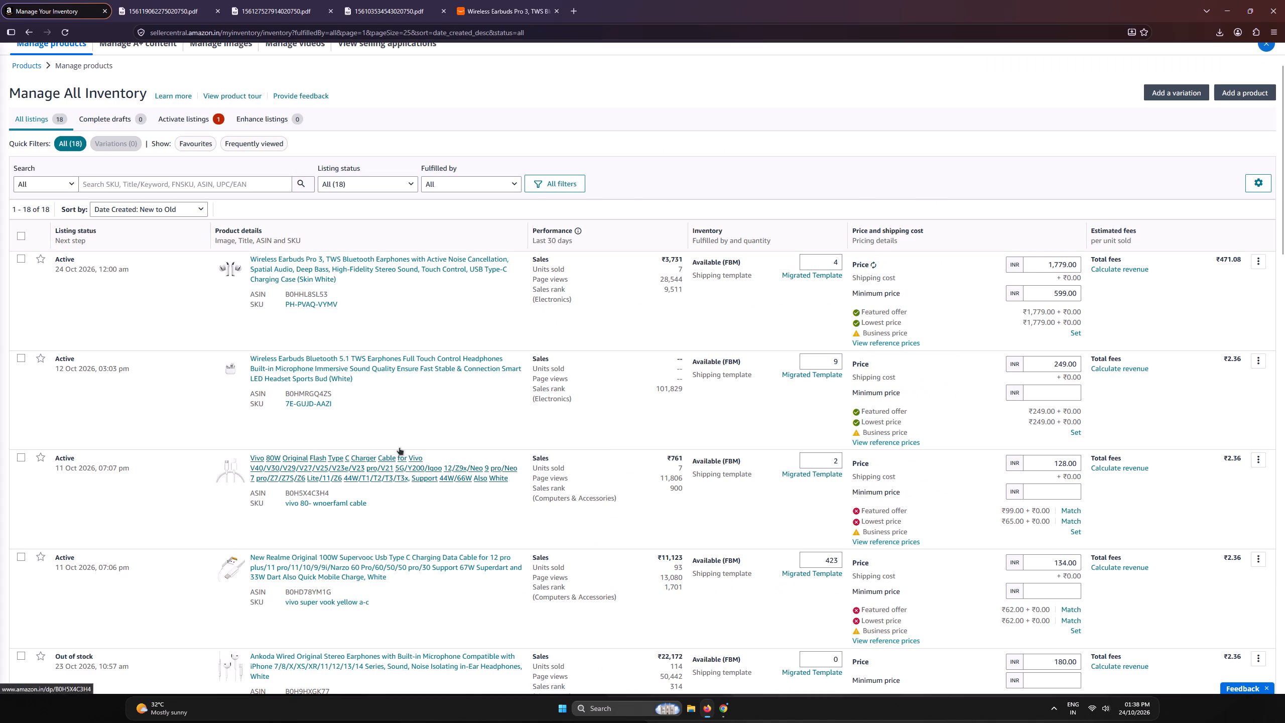
# Copy the Wireless Earbuds Bluetooth 5.1 listing's ASIN, B0HMRGQ4ZS, and search the orders by that ASIN.
pyautogui.doubleClick(304, 393)
pyautogui.rightClick(304, 393)
pyautogui.click(327, 408)
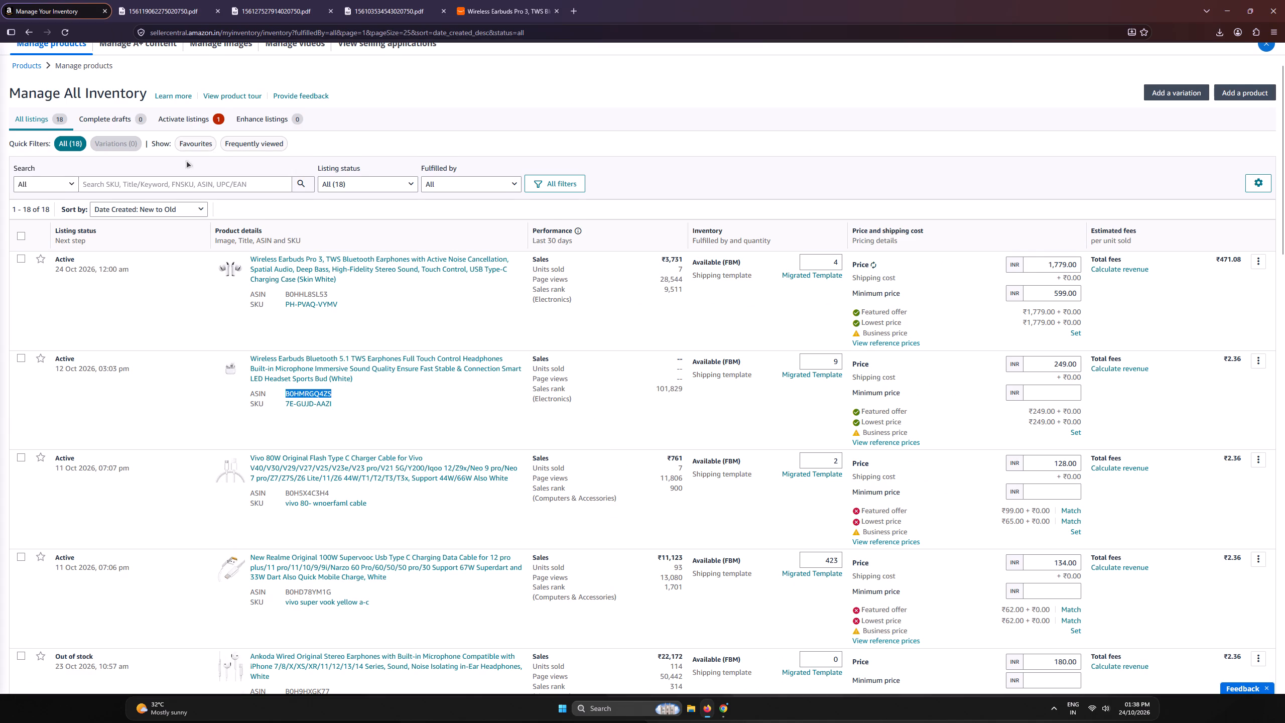
pyautogui.scroll(5, 188, 174)
pyautogui.click(179, 80)
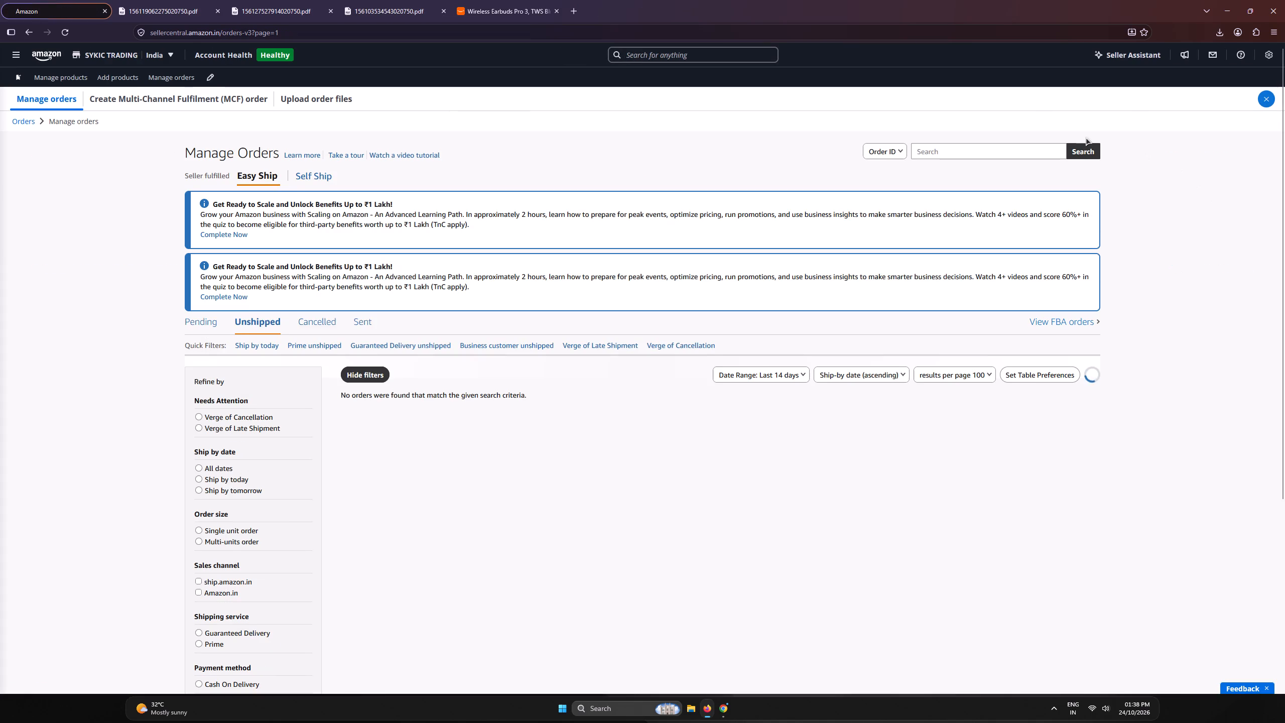
pyautogui.click(896, 148)
pyautogui.click(882, 172)
pyautogui.click(881, 153)
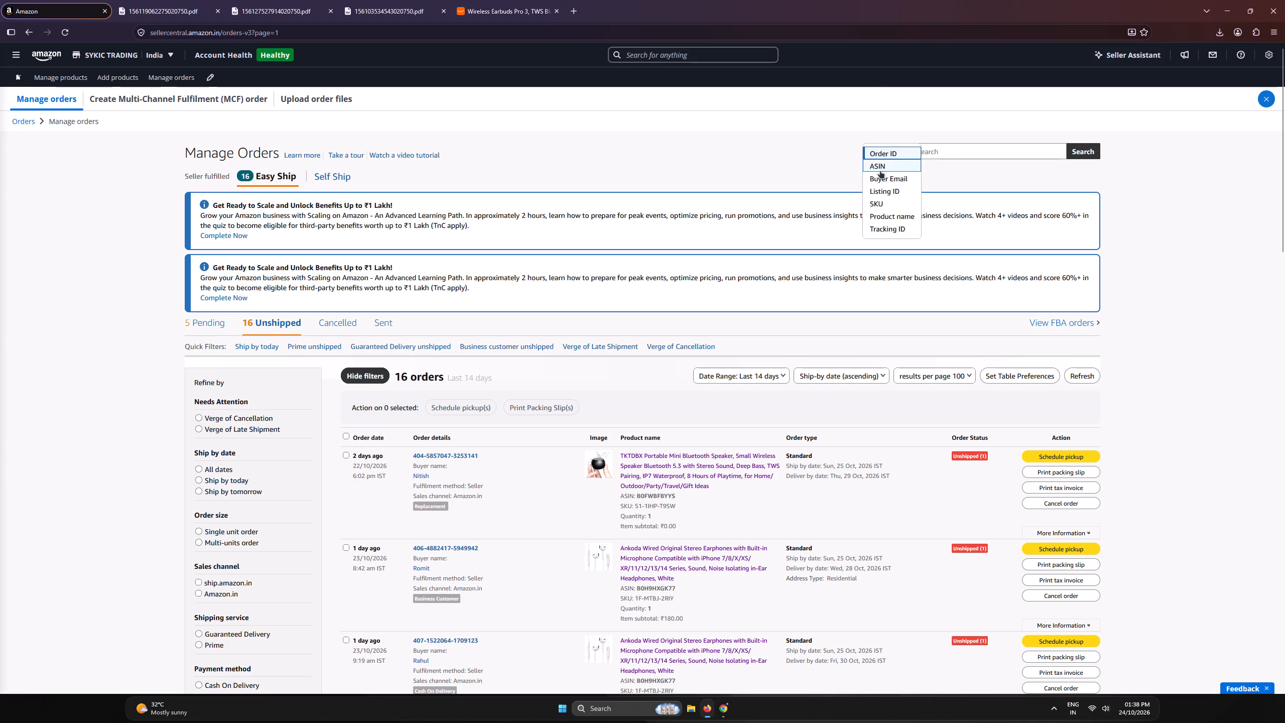
pyautogui.click(880, 171)
pyautogui.rightClick(953, 153)
pyautogui.click(982, 228)
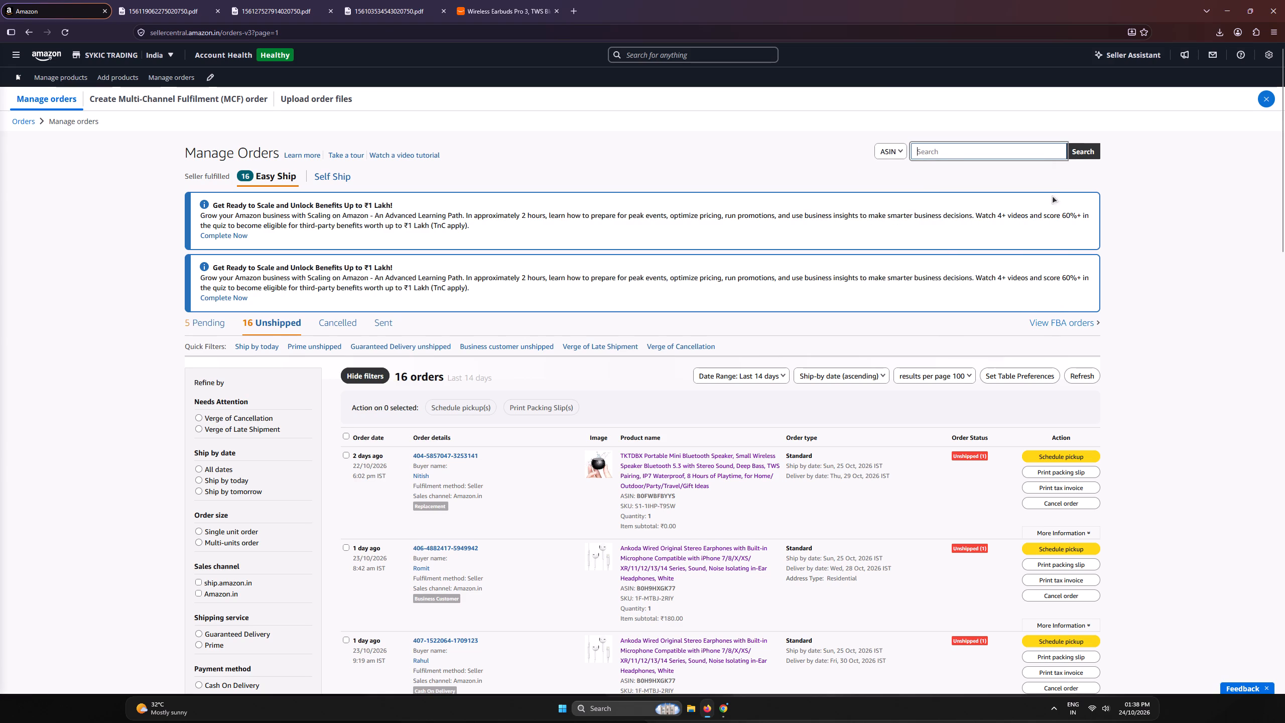
pyautogui.click(1086, 156)
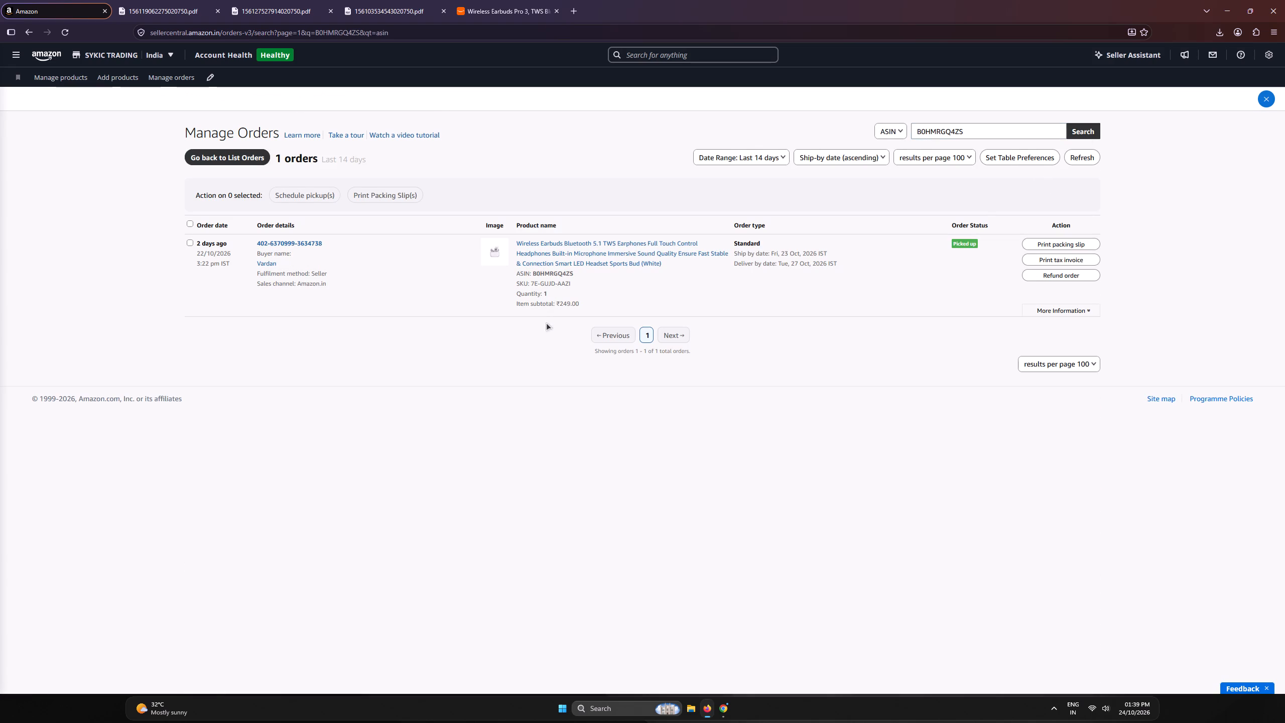
# View the Wireless Earbuds Bluetooth 5.1 product page from its order, close it and return to the inventory.
pyautogui.click(571, 253)
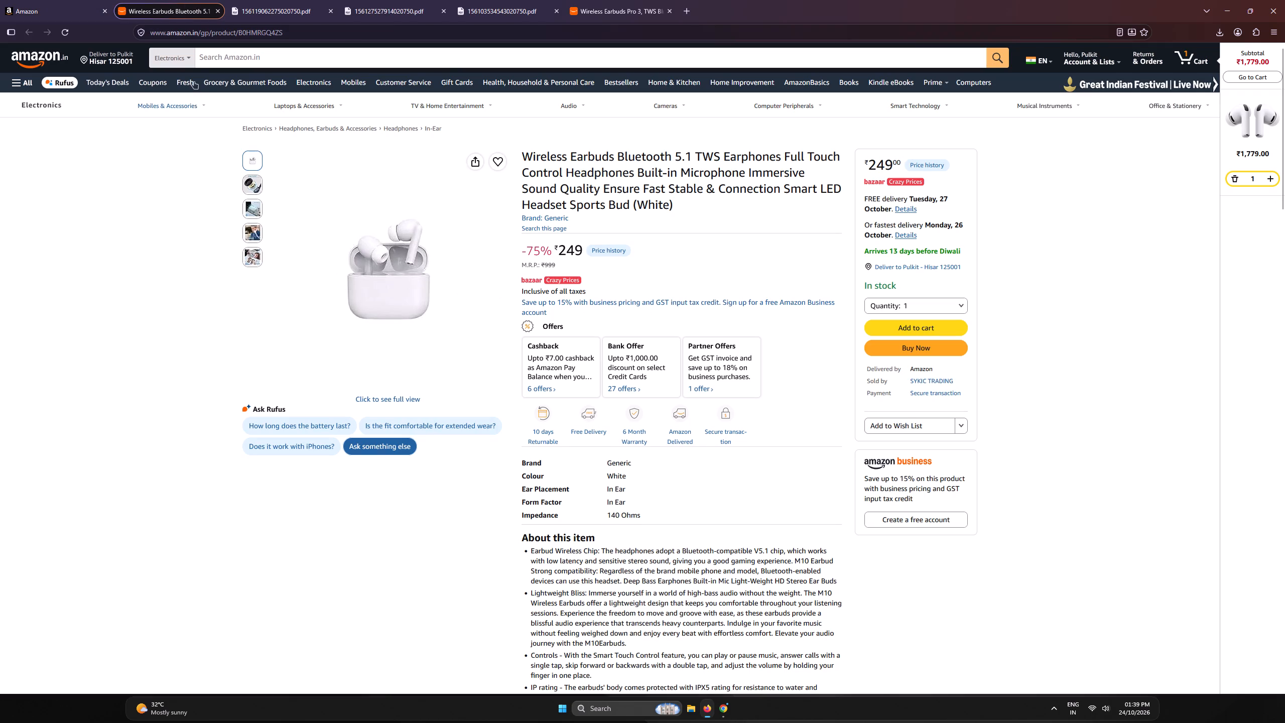
pyautogui.click(219, 15)
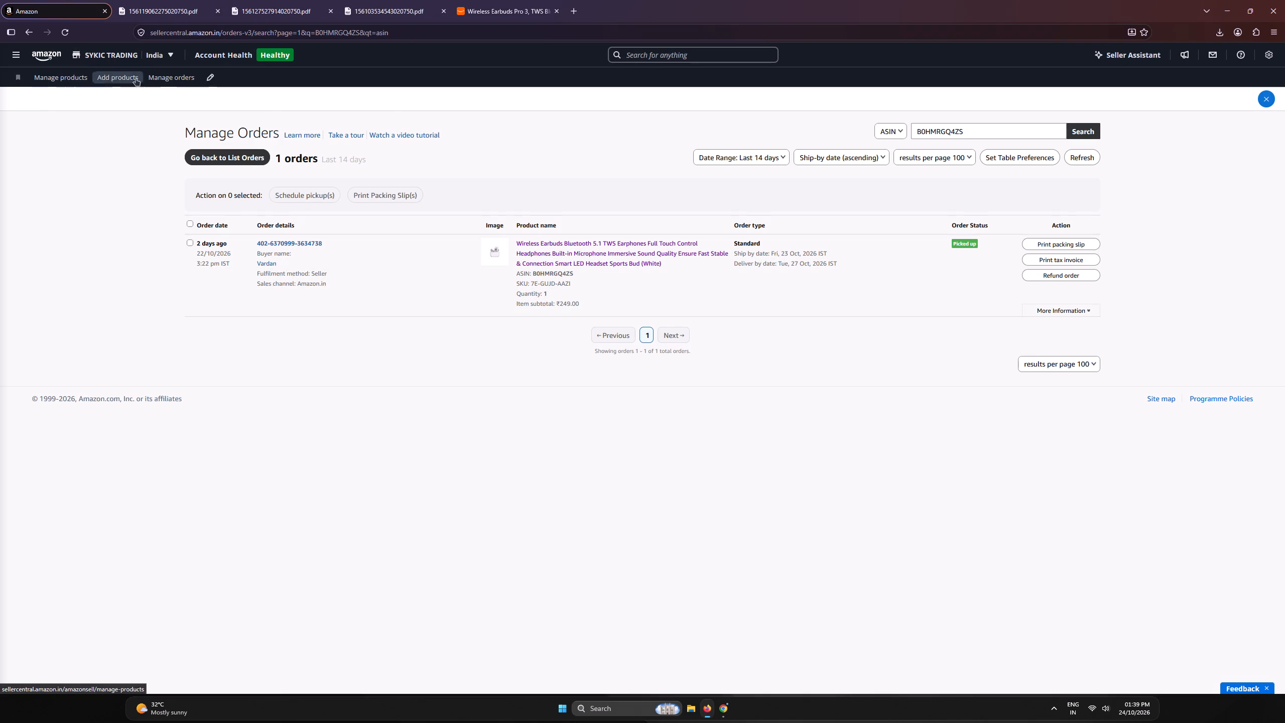
pyautogui.click(65, 81)
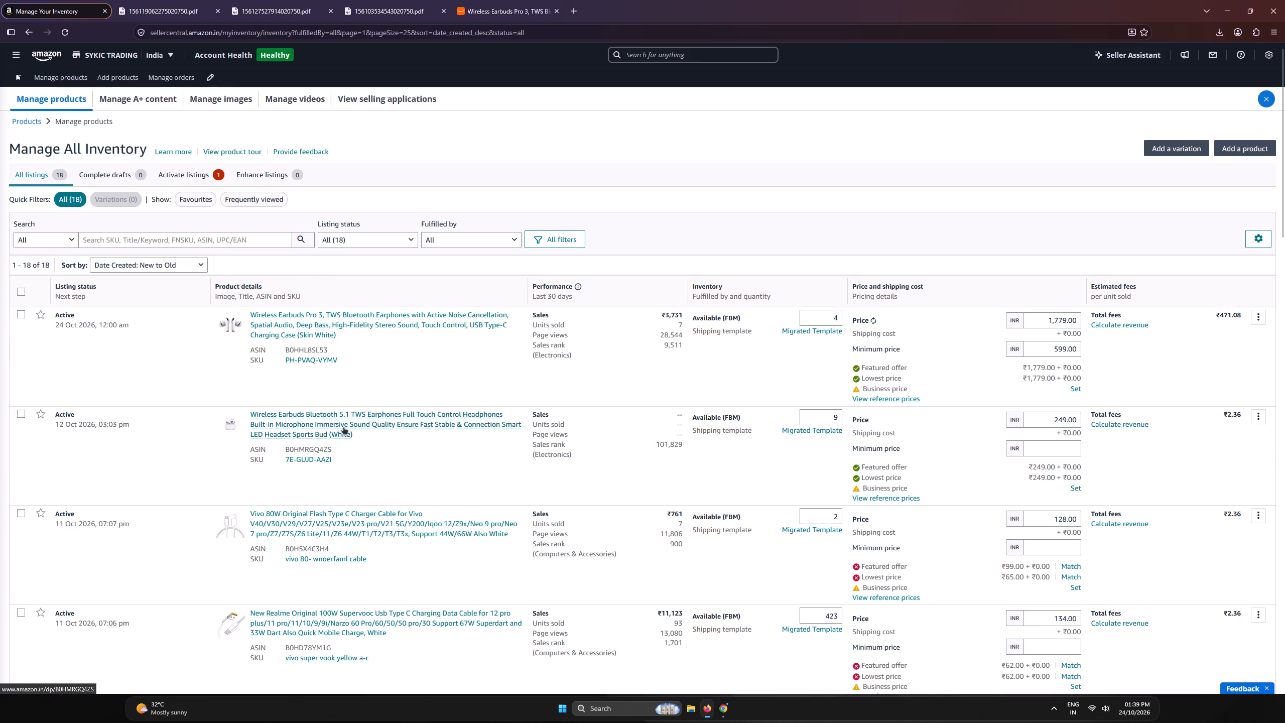
# Open the page for adding products and search Amazon's catalogue for "airpods".
pyautogui.click(19, 55)
pyautogui.click(274, 156)
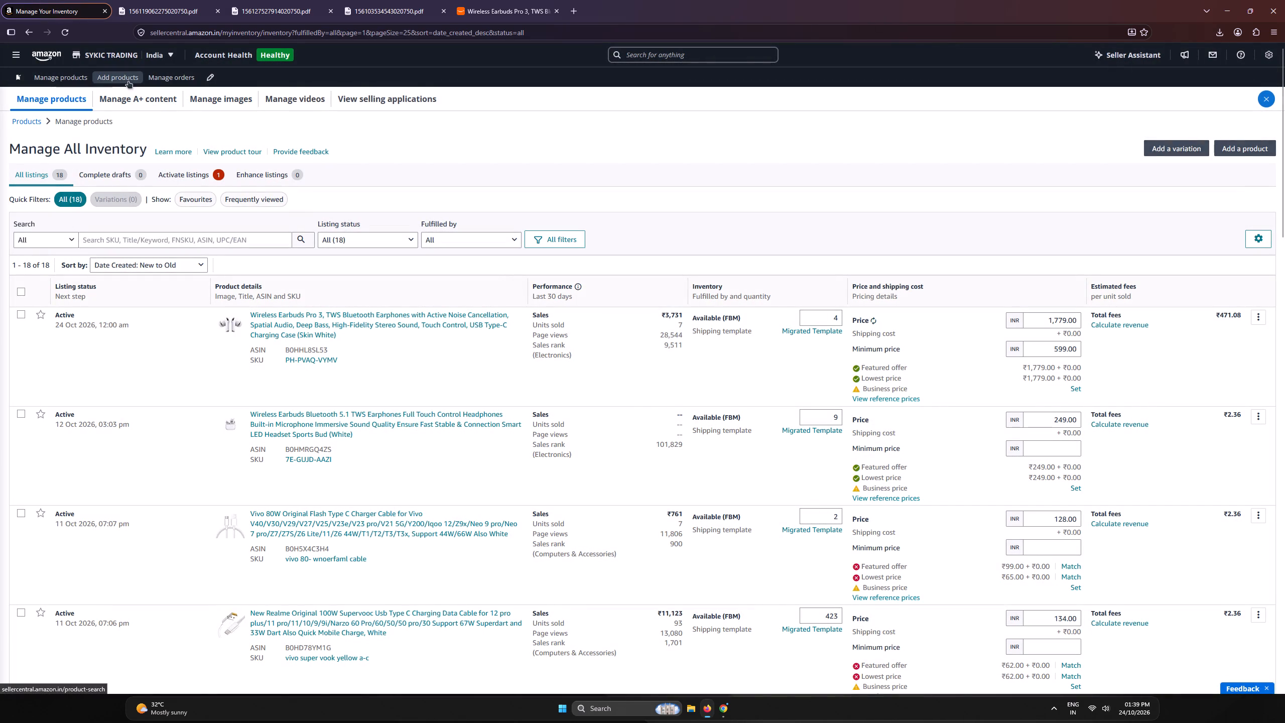
pyautogui.click(128, 81)
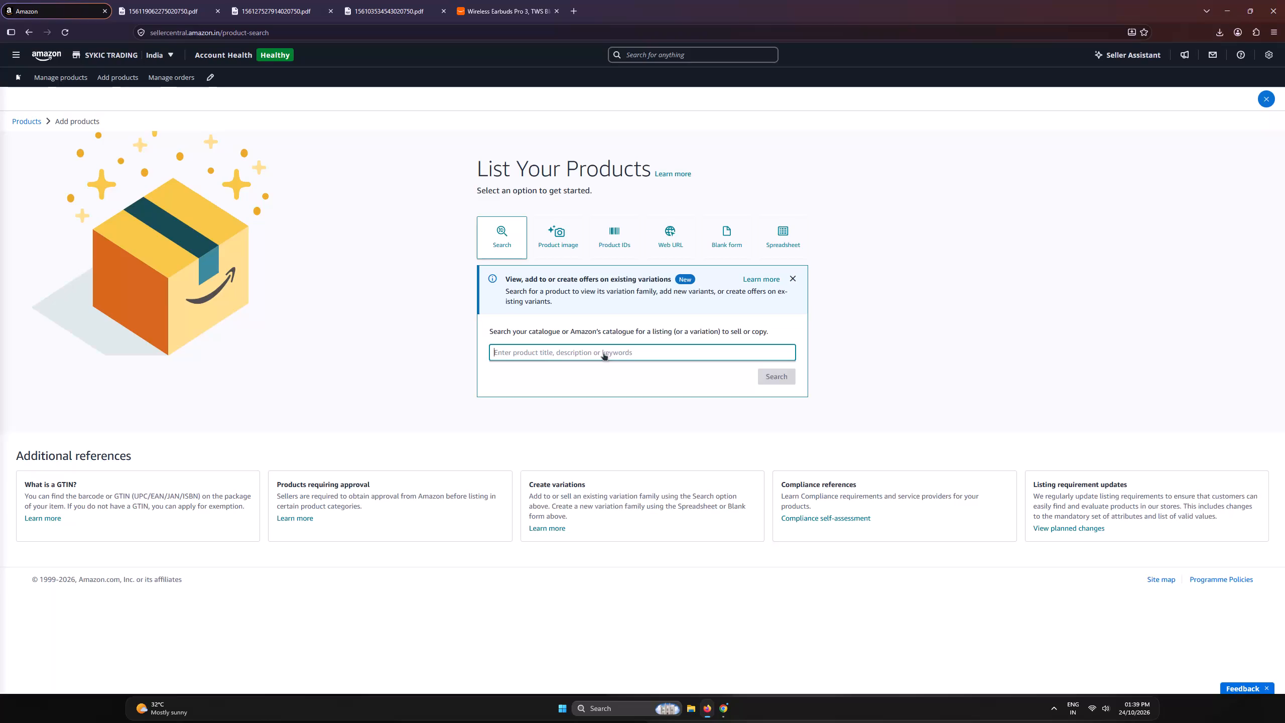
pyautogui.press('a')
pyautogui.write('irpods')
pyautogui.press('Return')
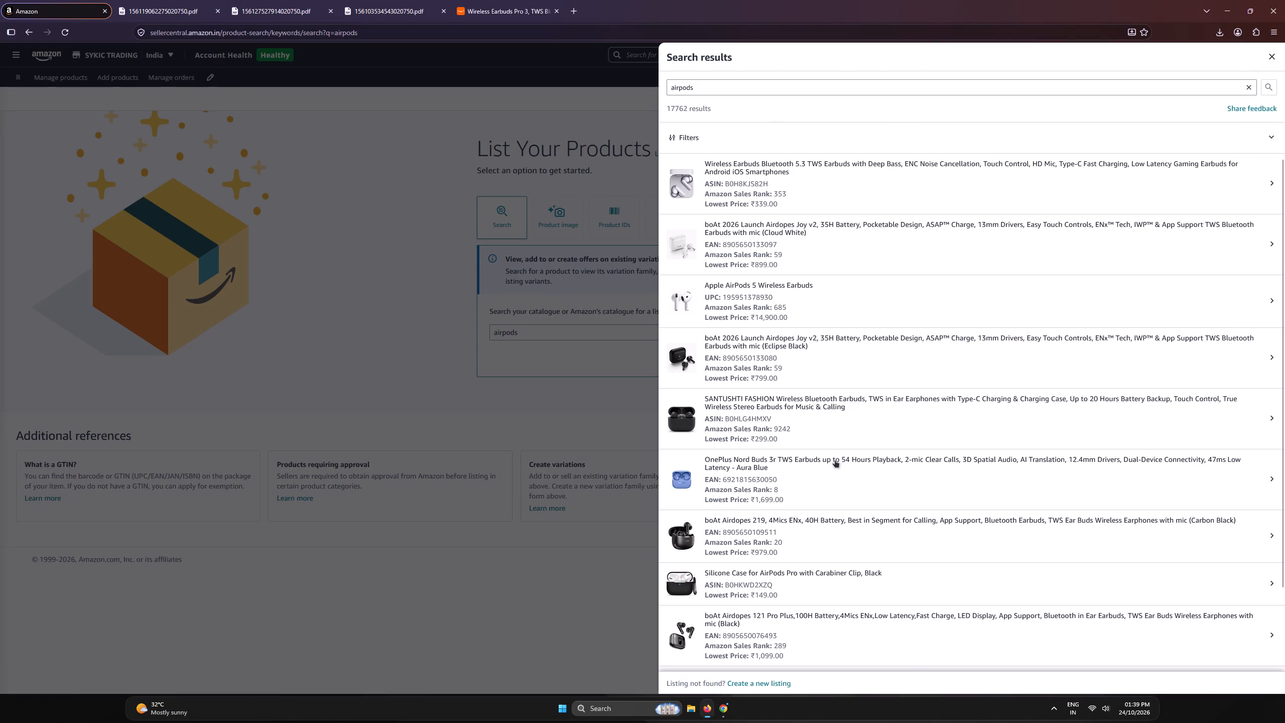
# View the product information of Apple AirPods 5 Wireless Earbuds and return to the search results.
pyautogui.click(790, 287)
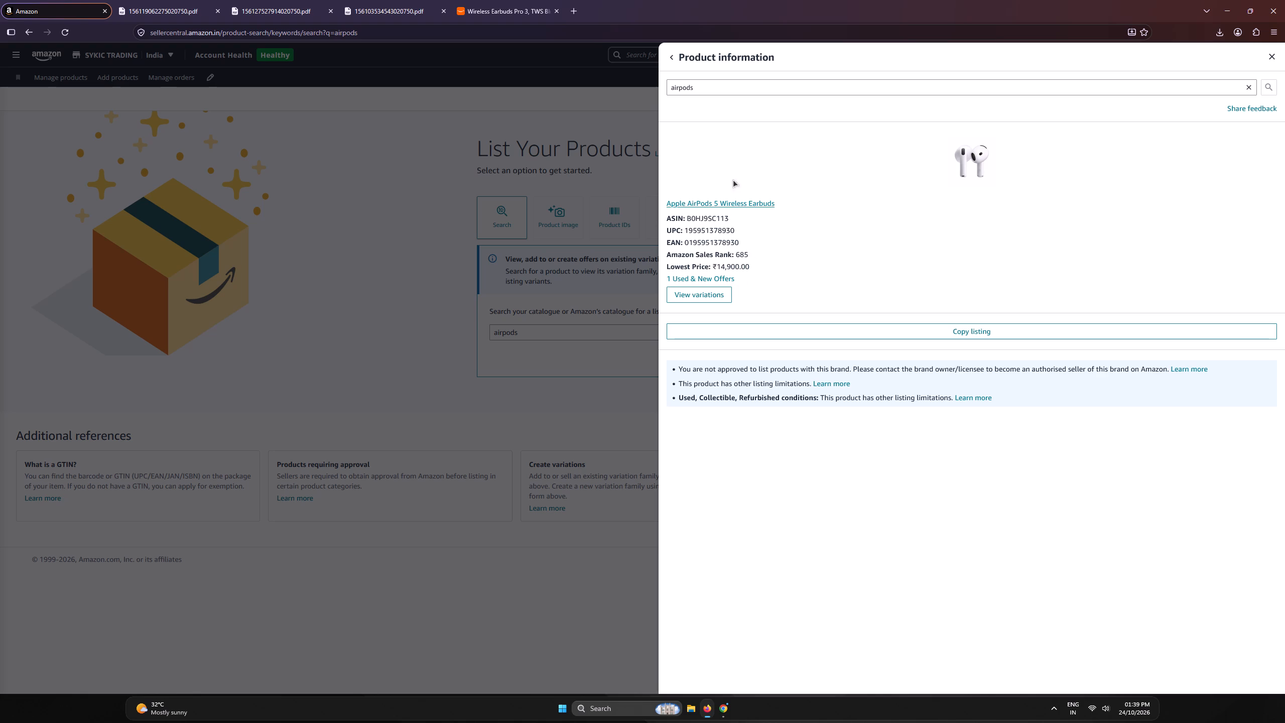
pyautogui.click(675, 54)
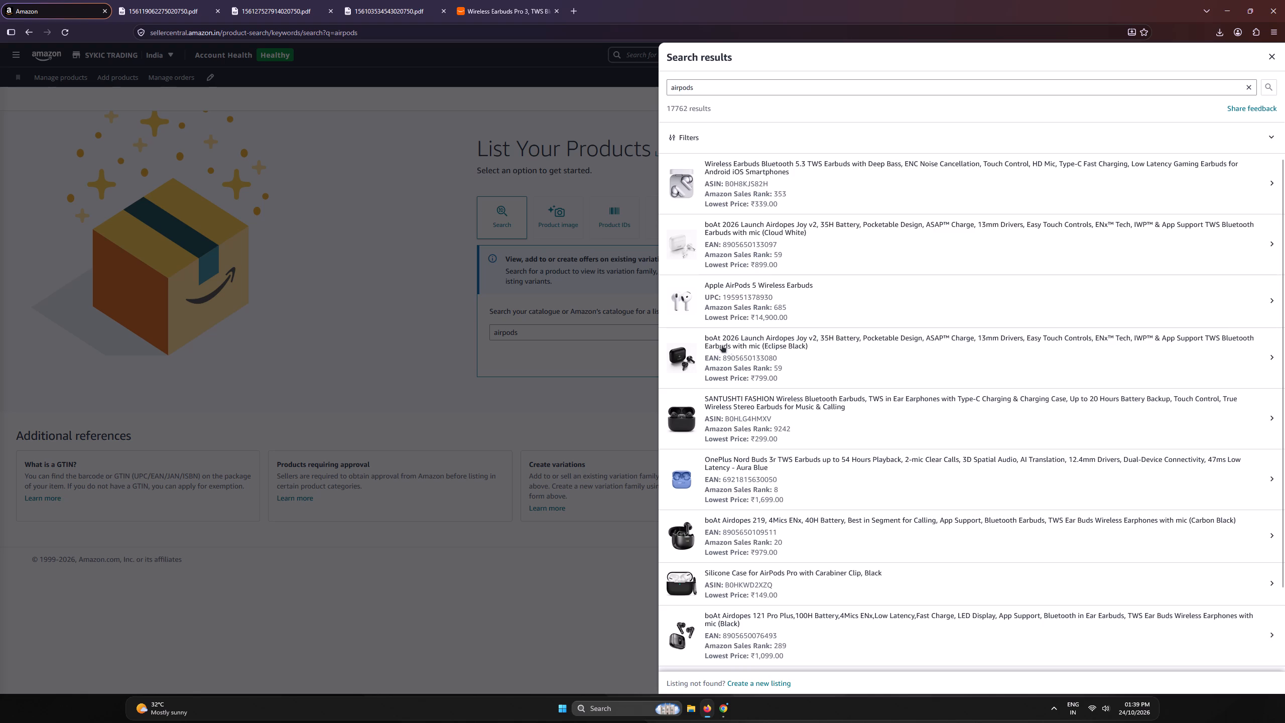
# Browse the airpods search results, view the product information of Airdops Pro 2 (2nd Genration), White, and return to the results.
pyautogui.scroll(-3, 763, 277)
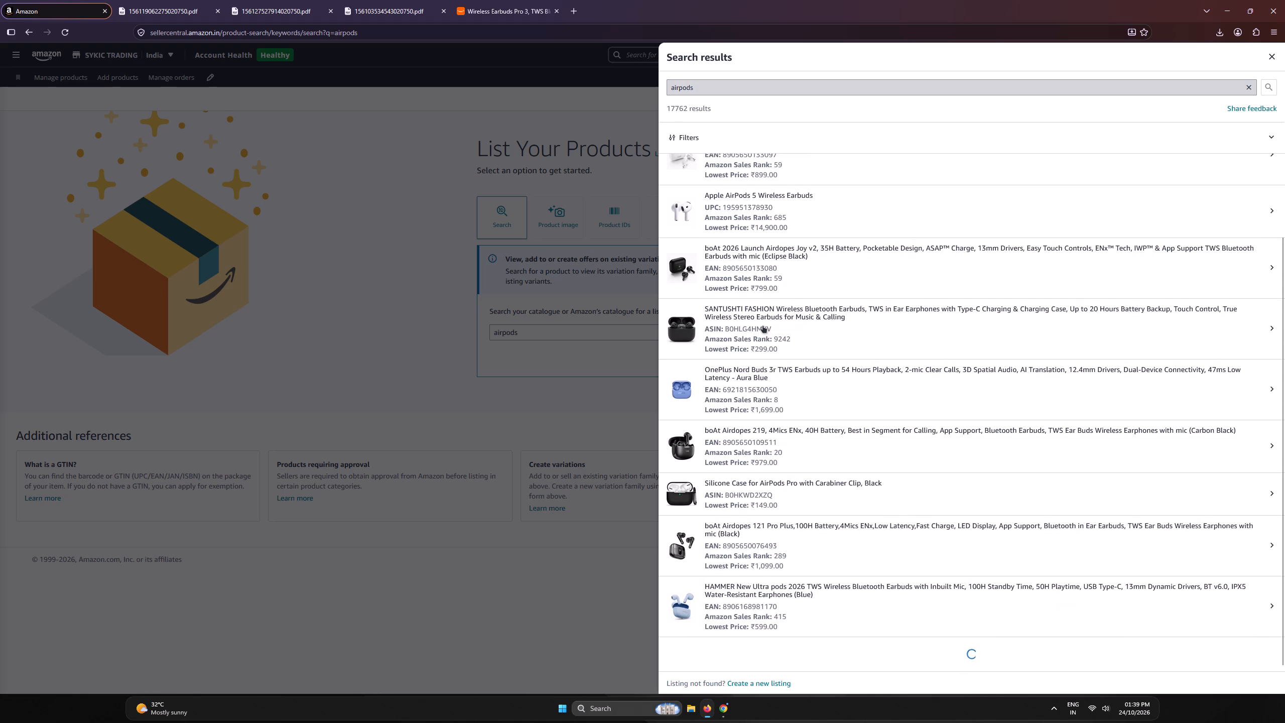
pyautogui.scroll(-11, 756, 305)
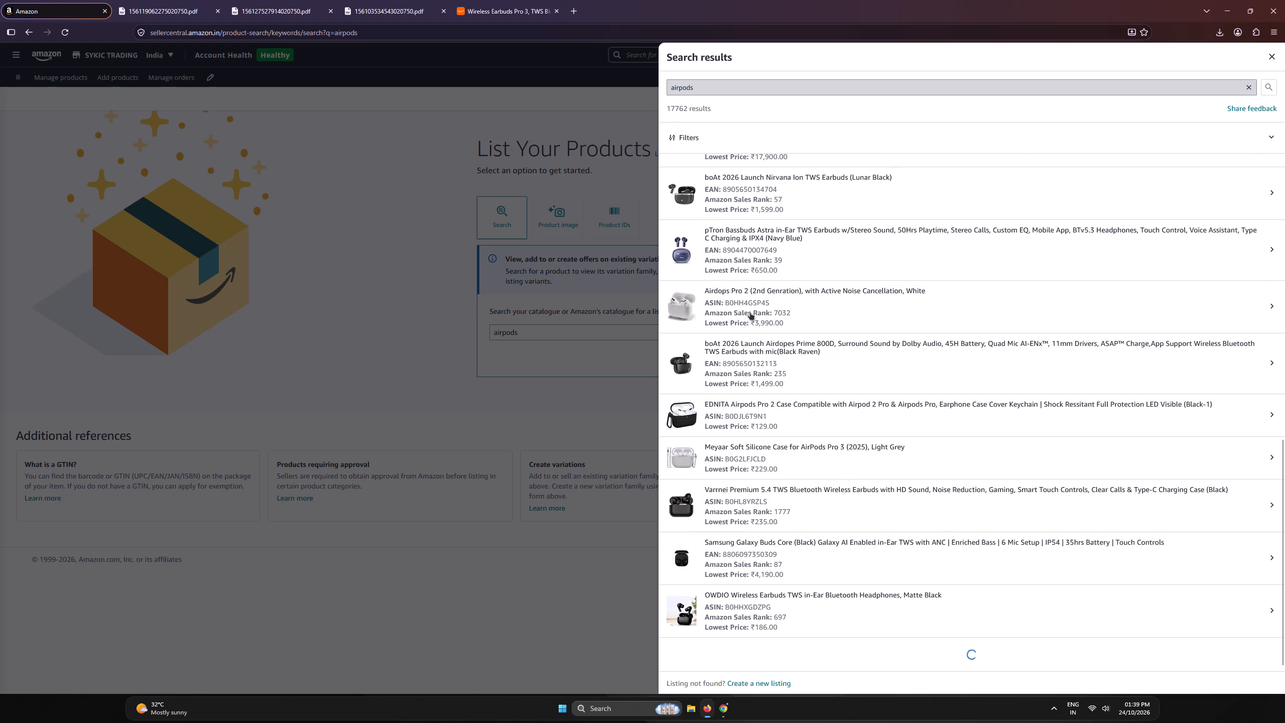
pyautogui.scroll(-1, 750, 312)
pyautogui.click(833, 299)
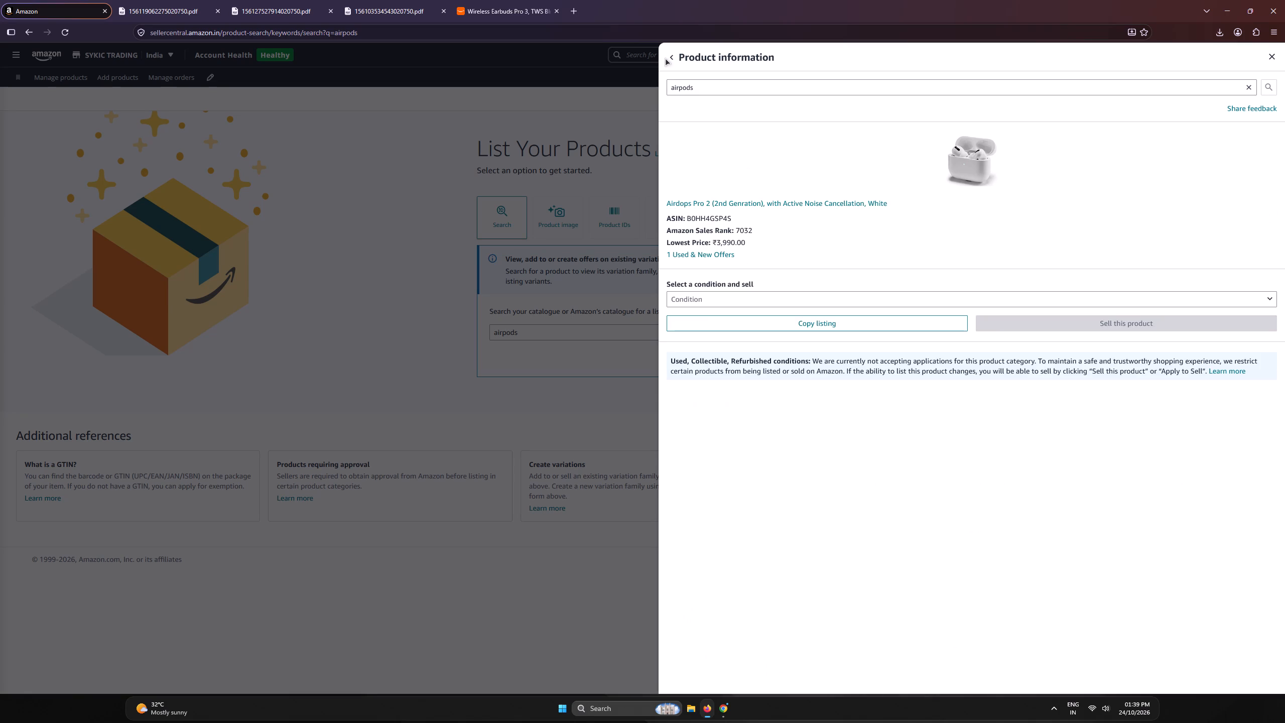
pyautogui.click(671, 56)
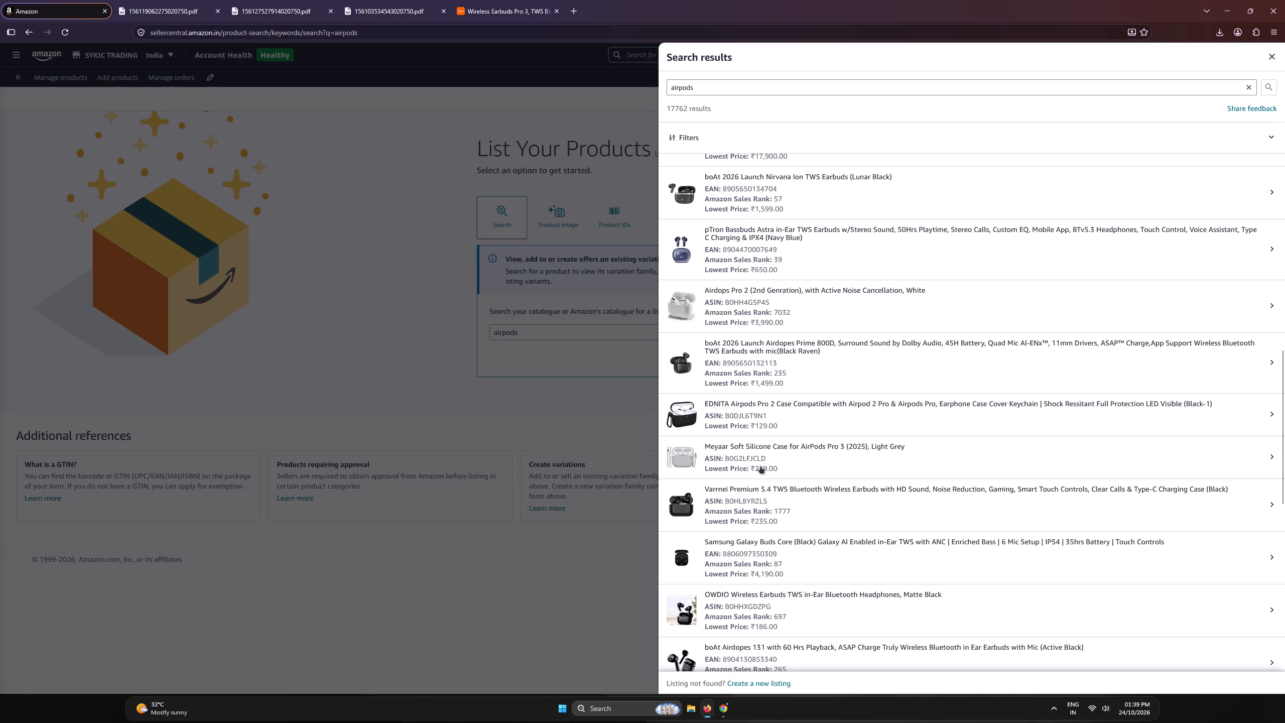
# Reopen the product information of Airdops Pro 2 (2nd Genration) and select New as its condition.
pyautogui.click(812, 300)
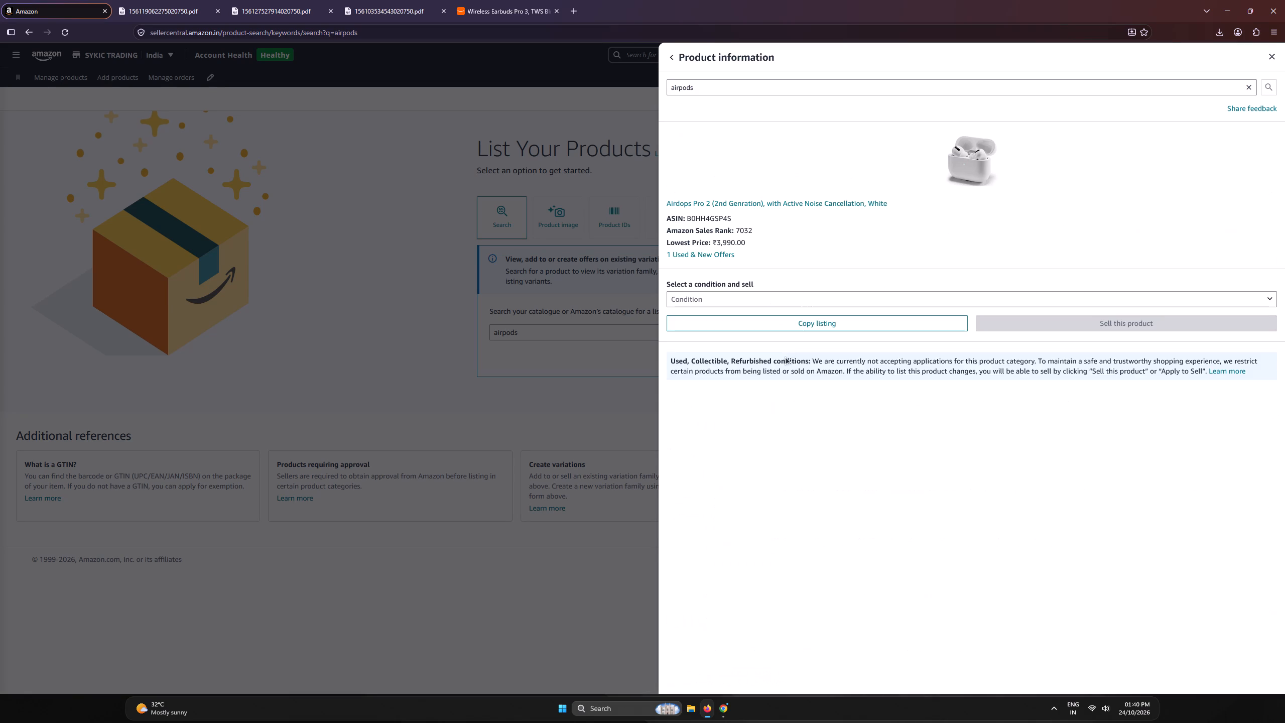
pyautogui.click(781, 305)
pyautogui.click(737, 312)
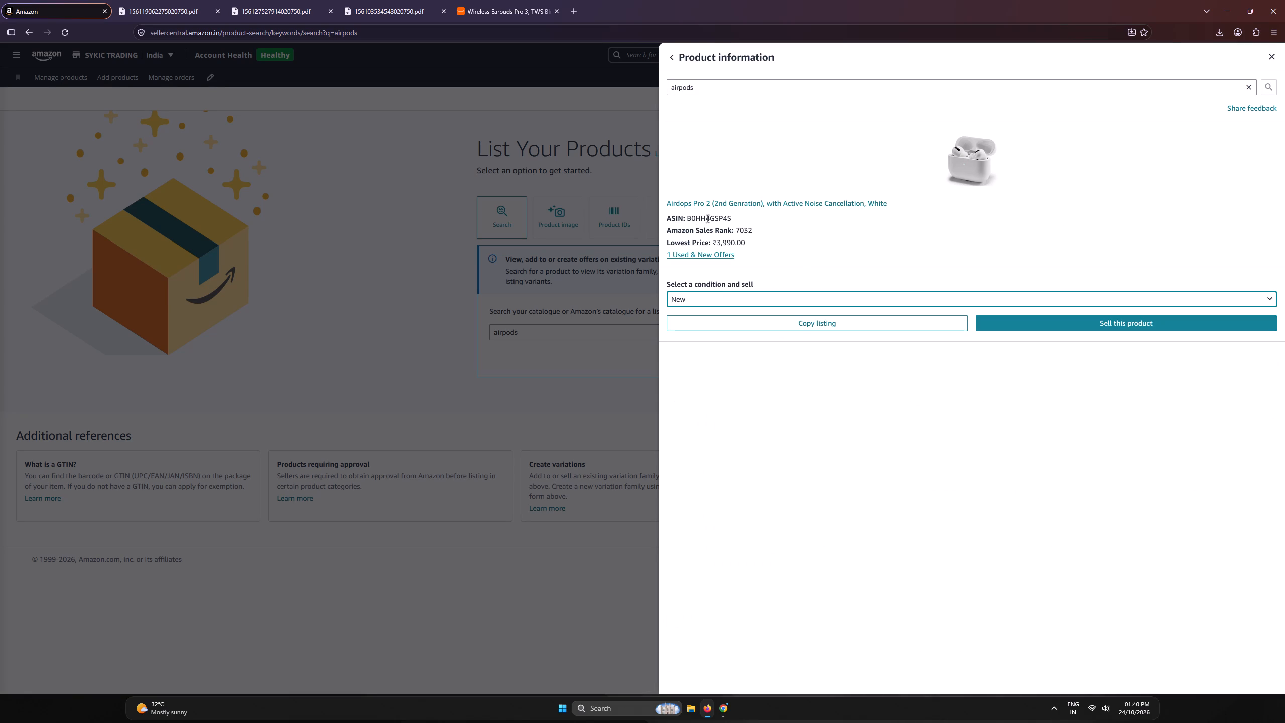
# Open the Amazon page of Airdops Pro 2 (2nd Genration) and examine its details, related items and customer reviews.
pyautogui.click(826, 200)
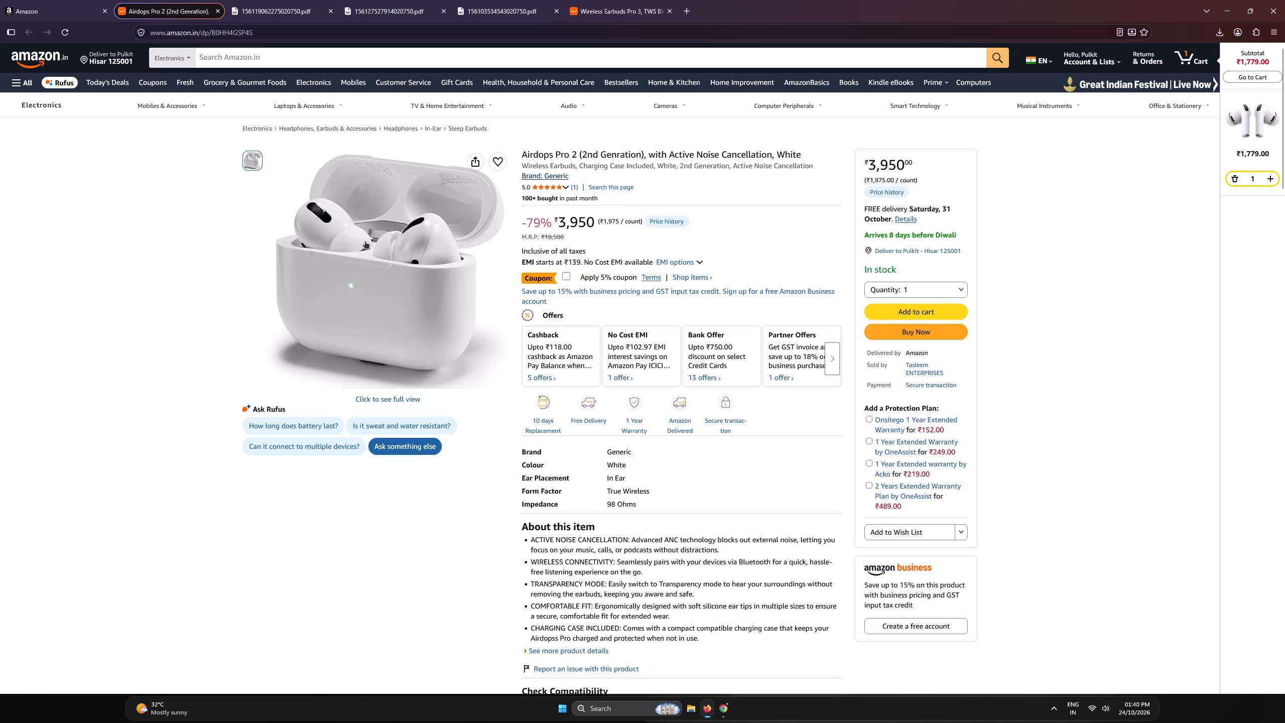
pyautogui.scroll(-8, 579, 302)
pyautogui.scroll(4, 564, 299)
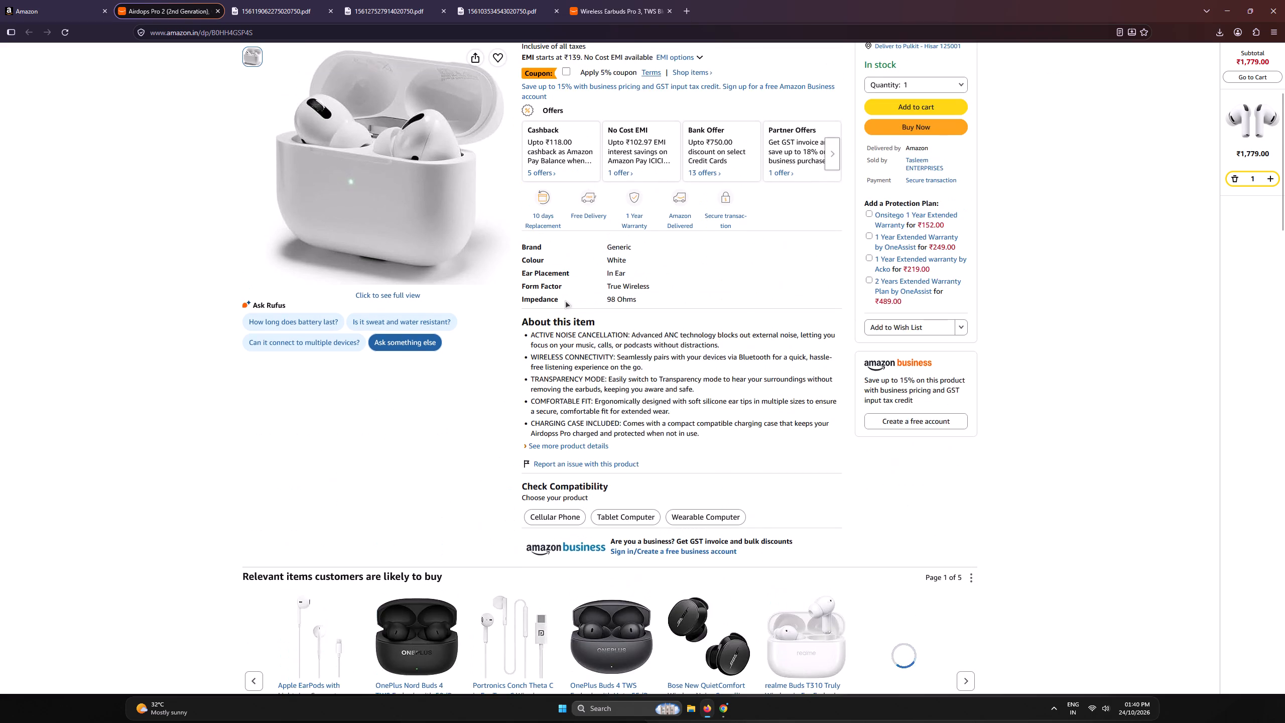
pyautogui.scroll(-20, 565, 300)
pyautogui.scroll(-10, 552, 293)
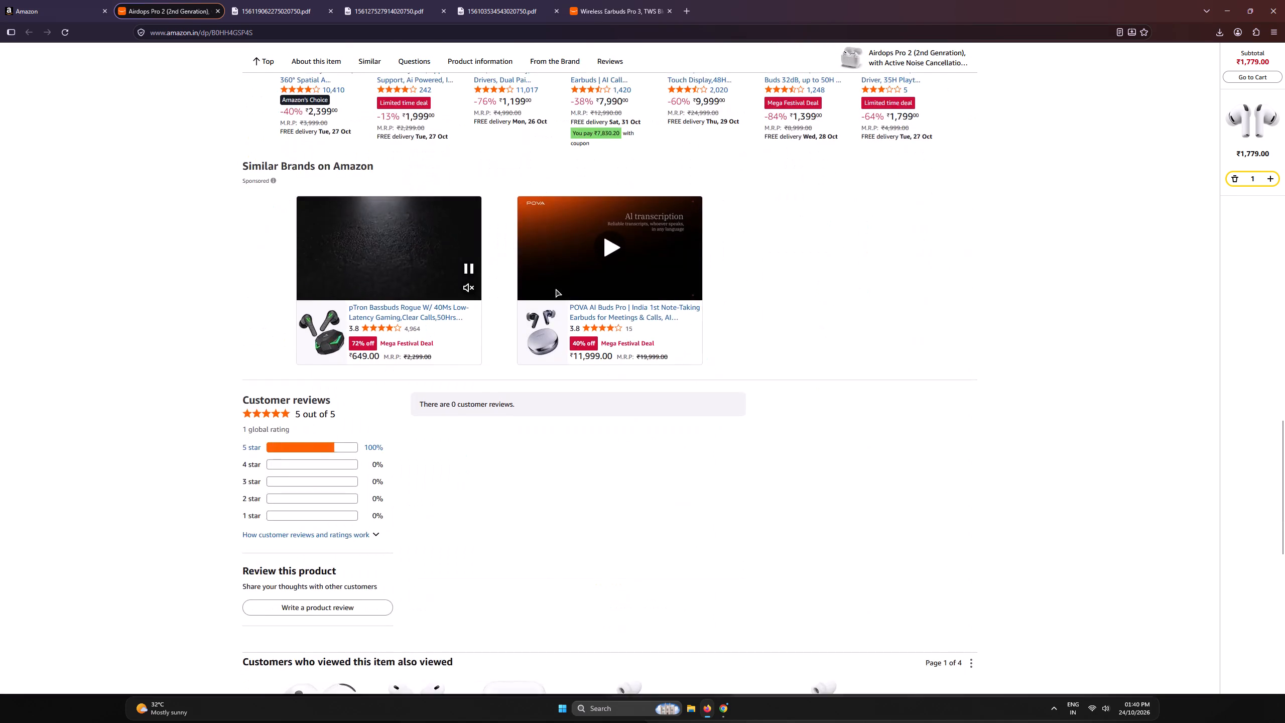
pyautogui.scroll(-5, 556, 289)
pyautogui.scroll(7, 556, 287)
pyautogui.scroll(20, 558, 285)
pyautogui.scroll(11, 558, 285)
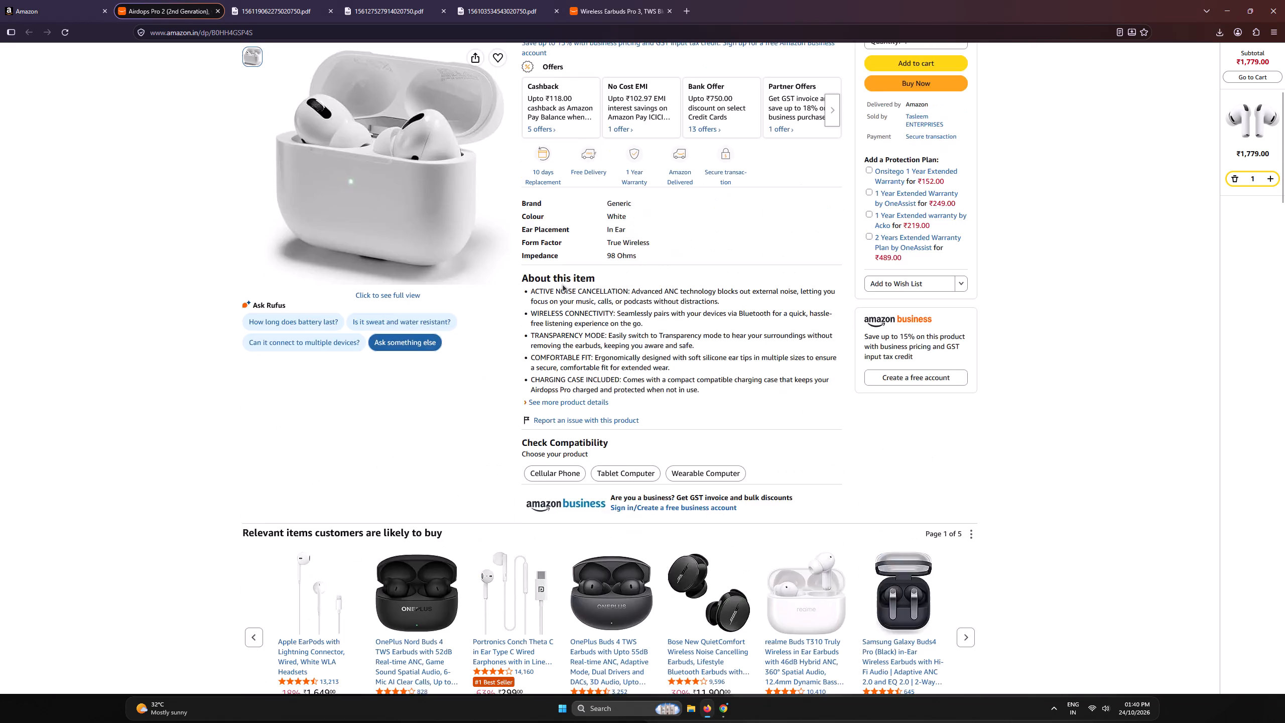
pyautogui.scroll(5, 562, 284)
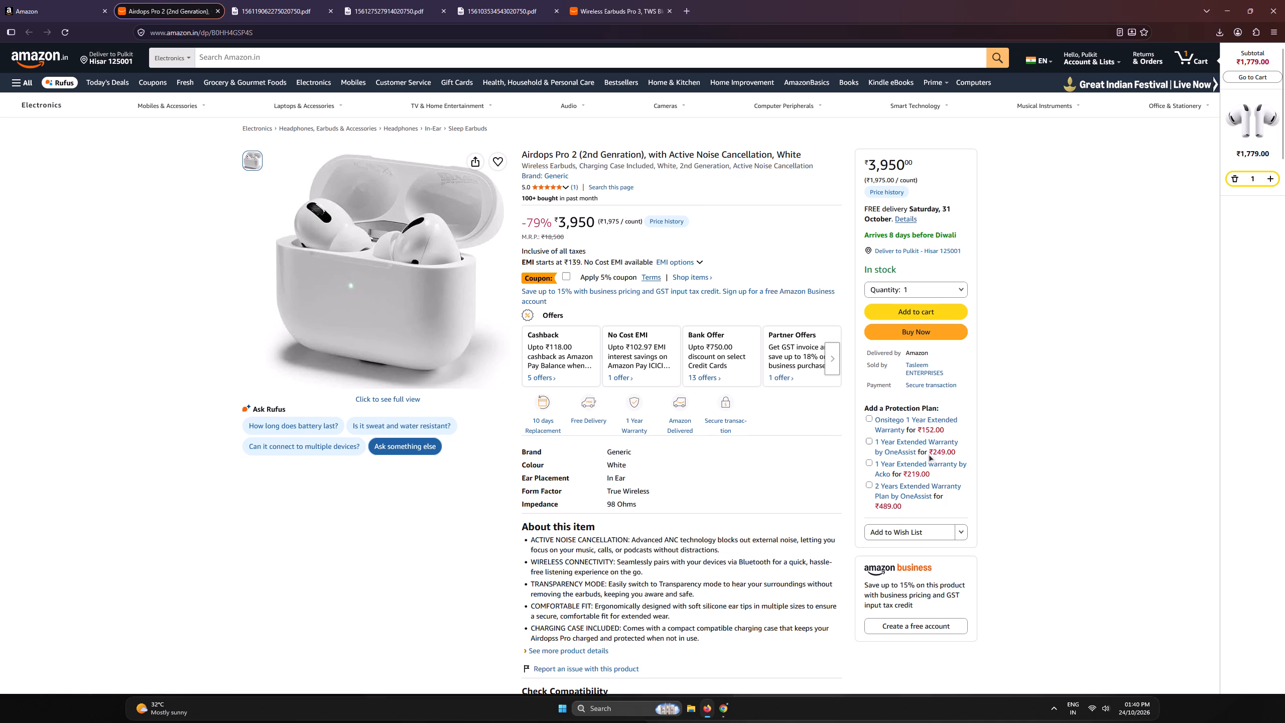
# View the seller profile and storefront products of Tasleem ENTERPRISES and return to the Airdops Pro 2 product page.
pyautogui.click(920, 373)
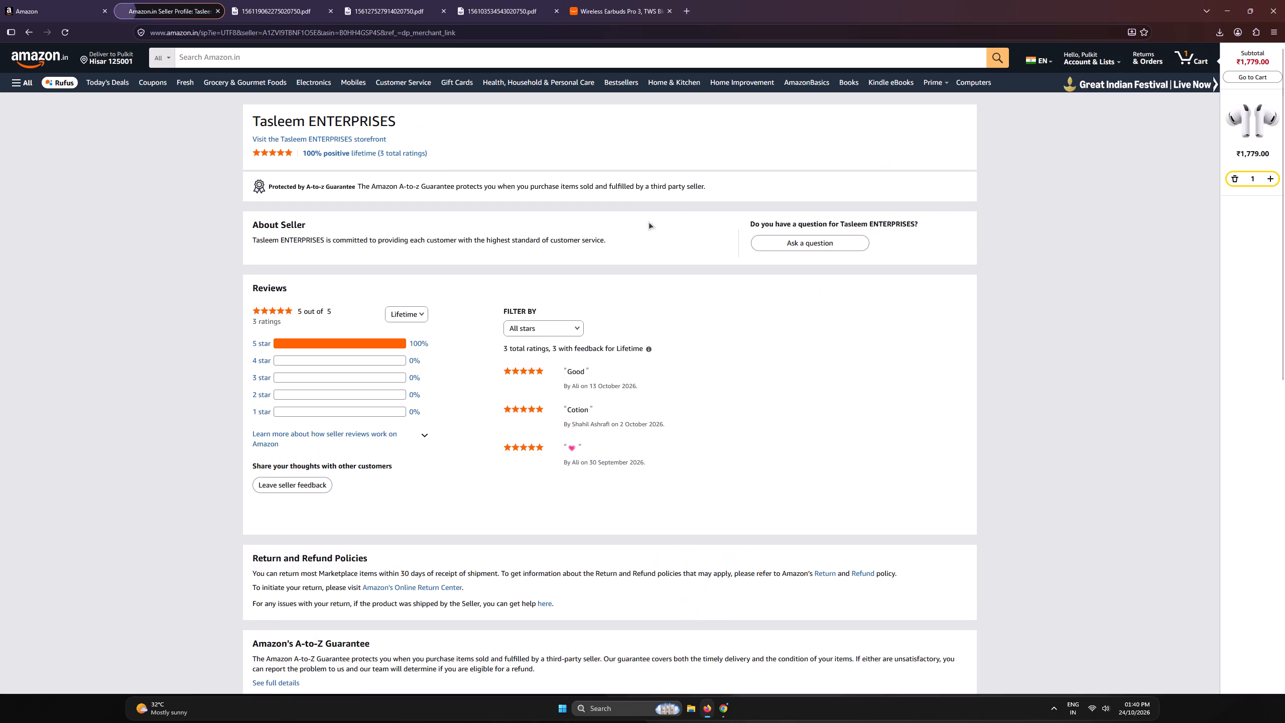
pyautogui.click(310, 138)
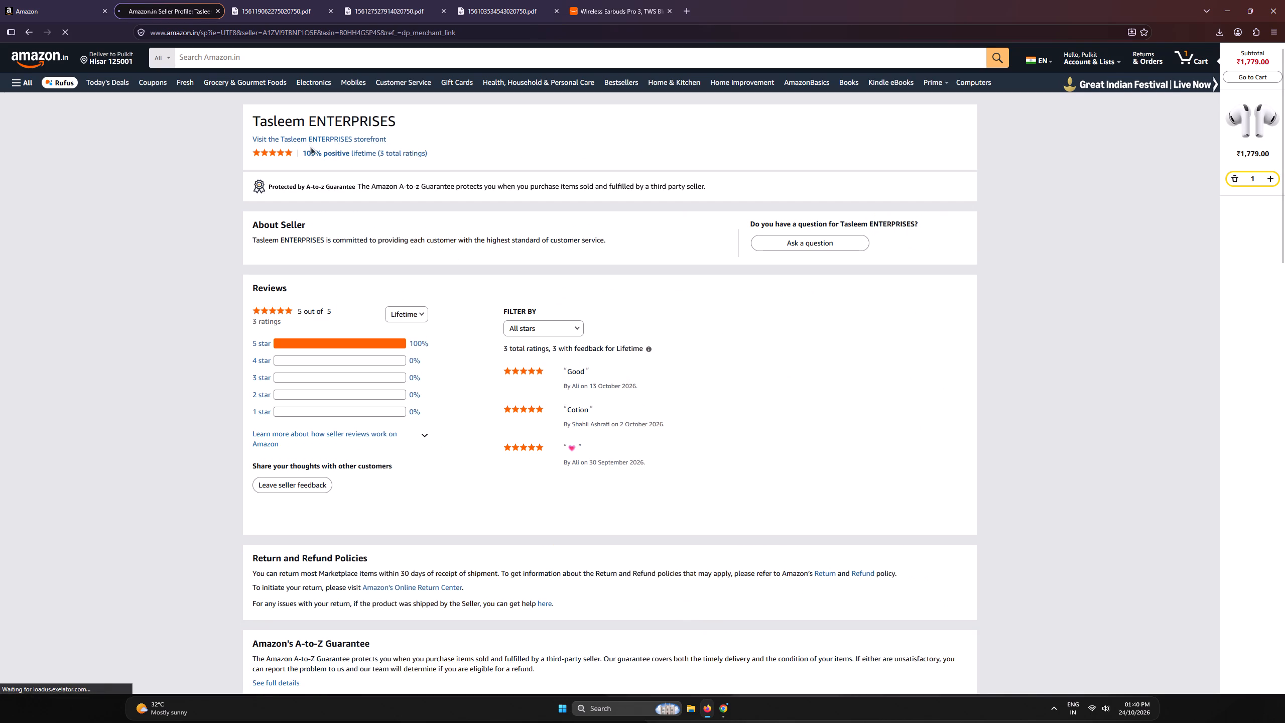
pyautogui.scroll(-9, 553, 331)
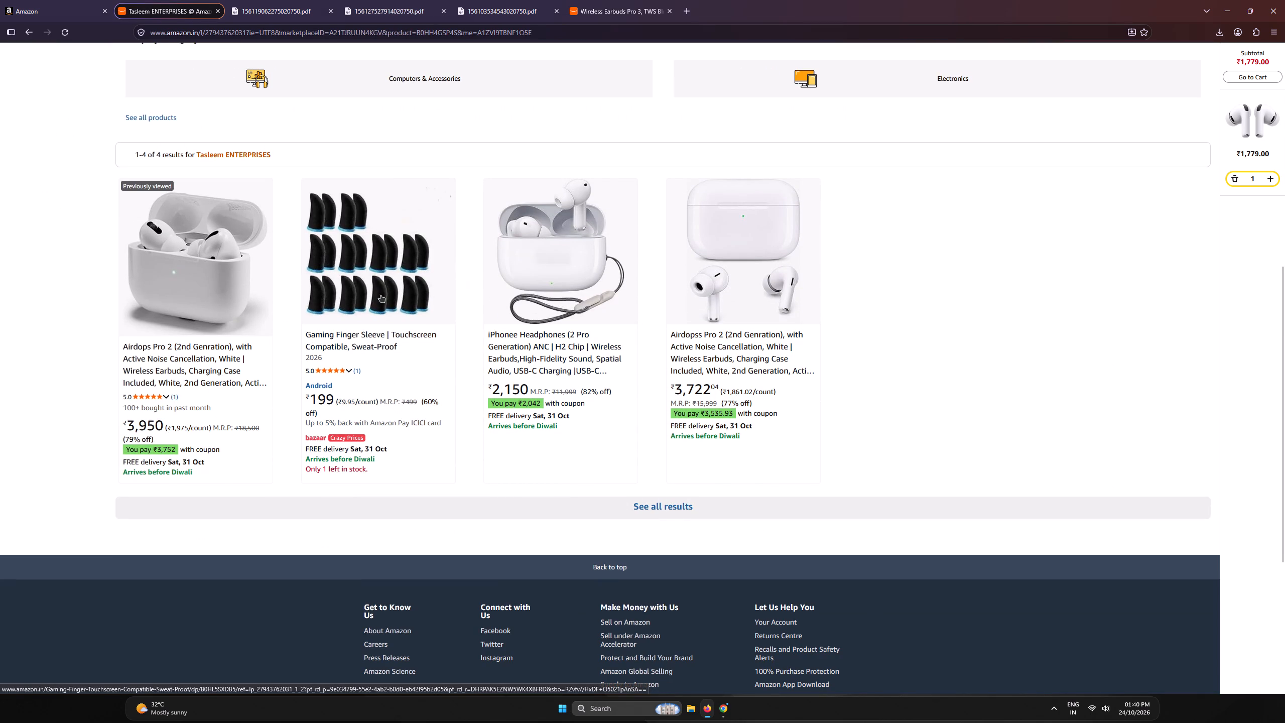
pyautogui.moveTo(315, 260); pyautogui.dragTo(310, 263)
pyautogui.click(220, 211)
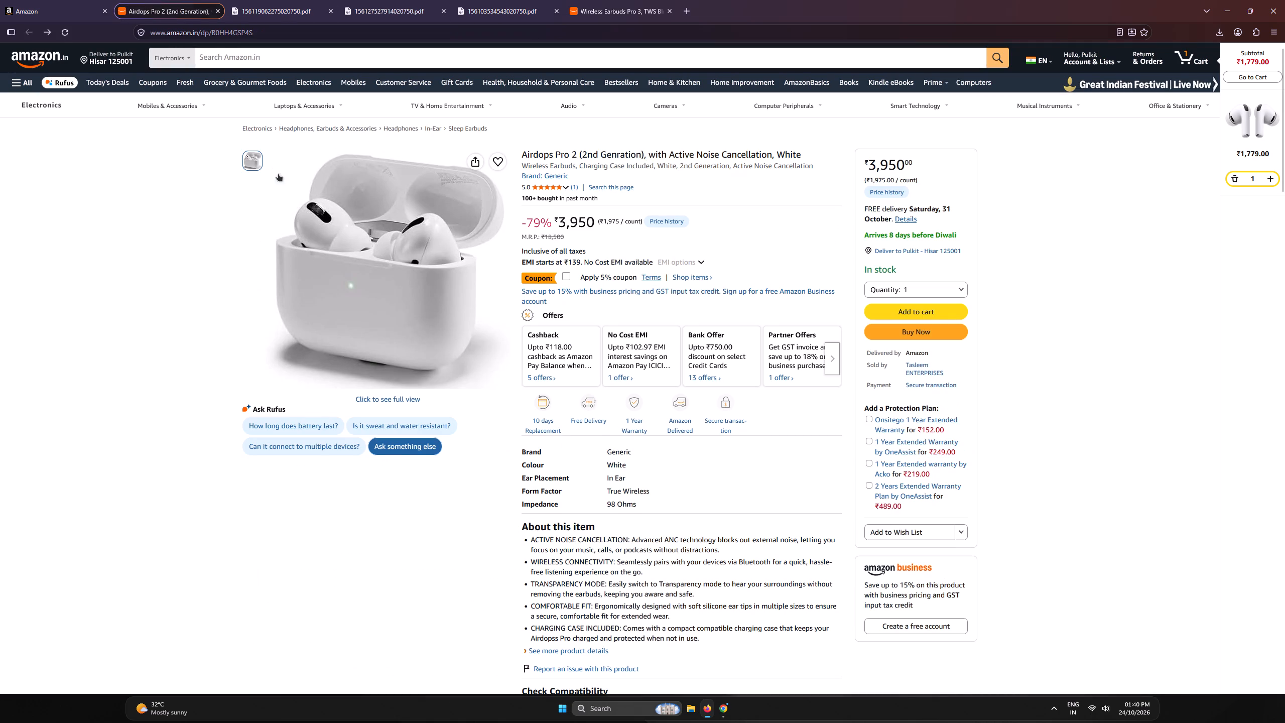
# Go back to Seller Central and return from the product information to the airpods search results.
pyautogui.click(776, 233)
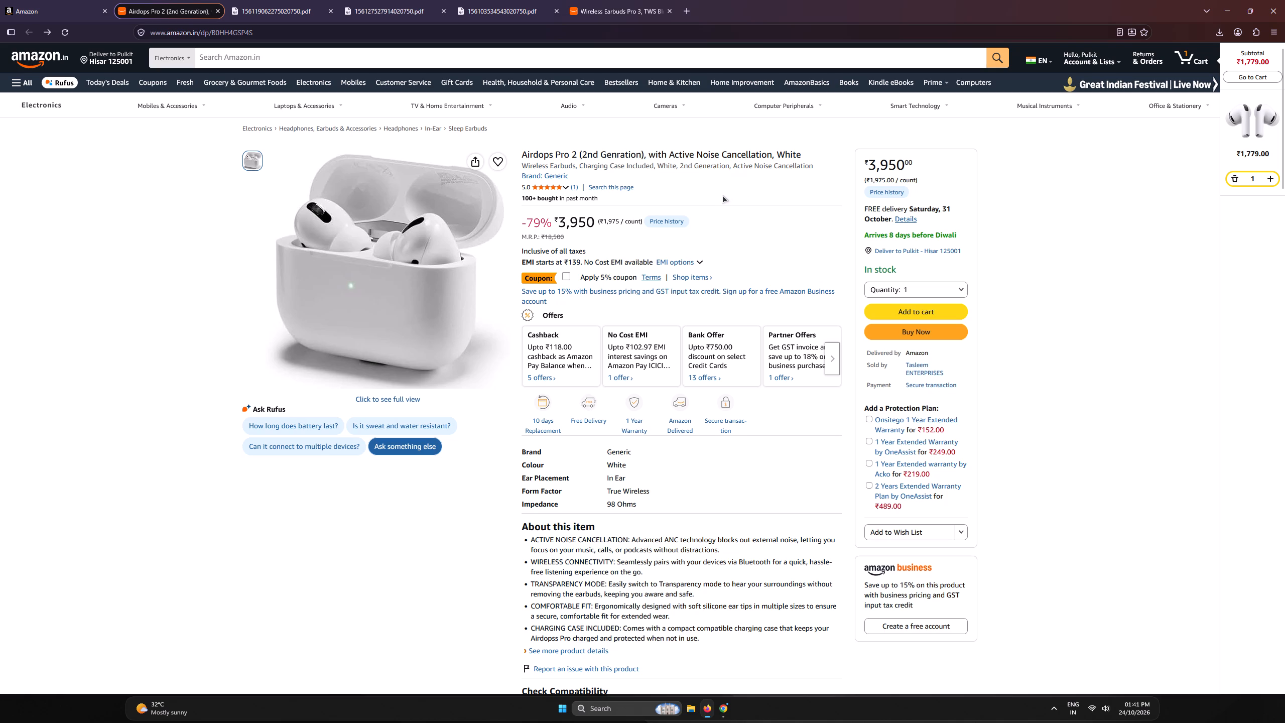
pyautogui.doubleClick(693, 166)
pyautogui.click(671, 175)
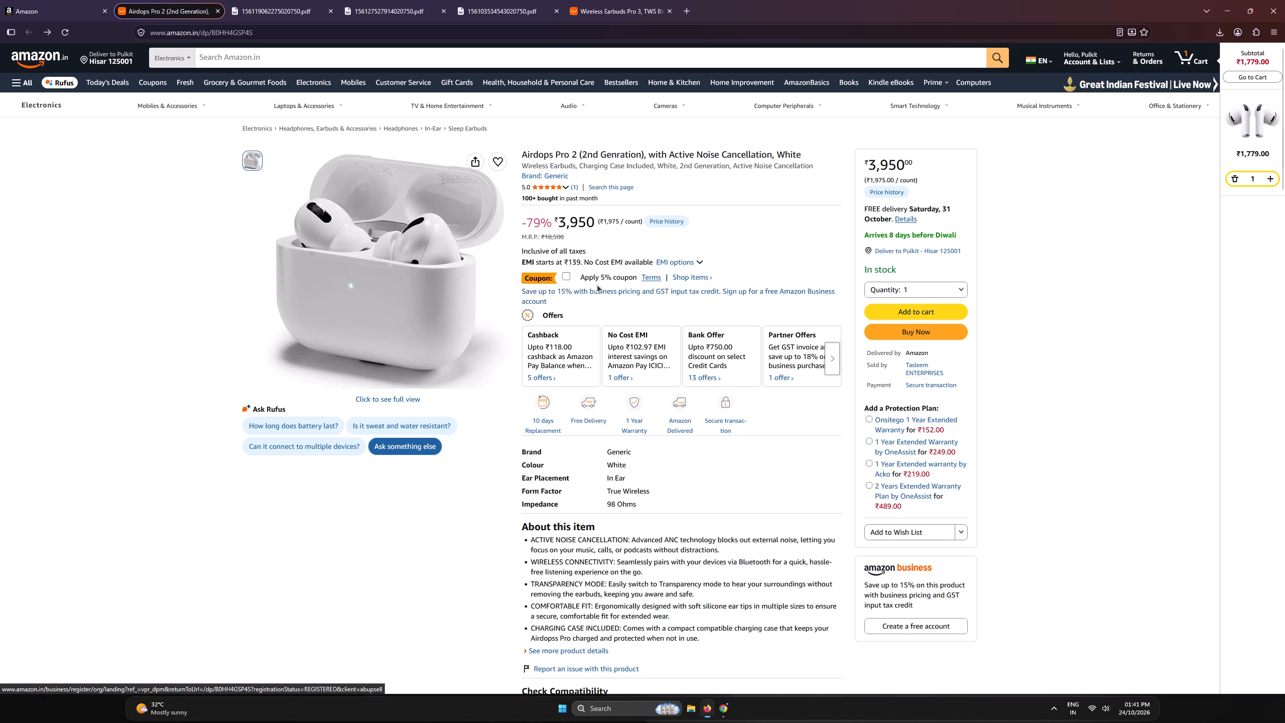
pyautogui.click(50, 0)
pyautogui.click(670, 61)
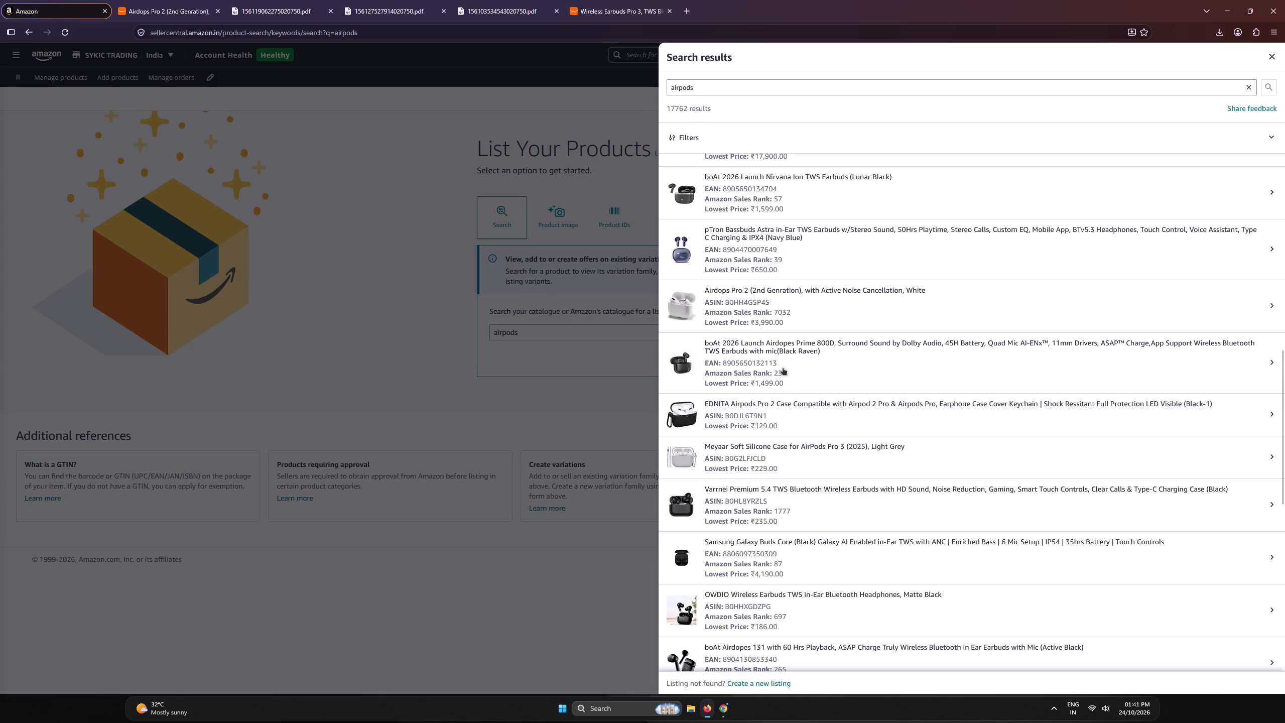
# Find Original Airpodss Pro (2nd Generation) in the airpods results, view its product information and Amazon page, and return to Seller Central.
pyautogui.scroll(-2, 793, 370)
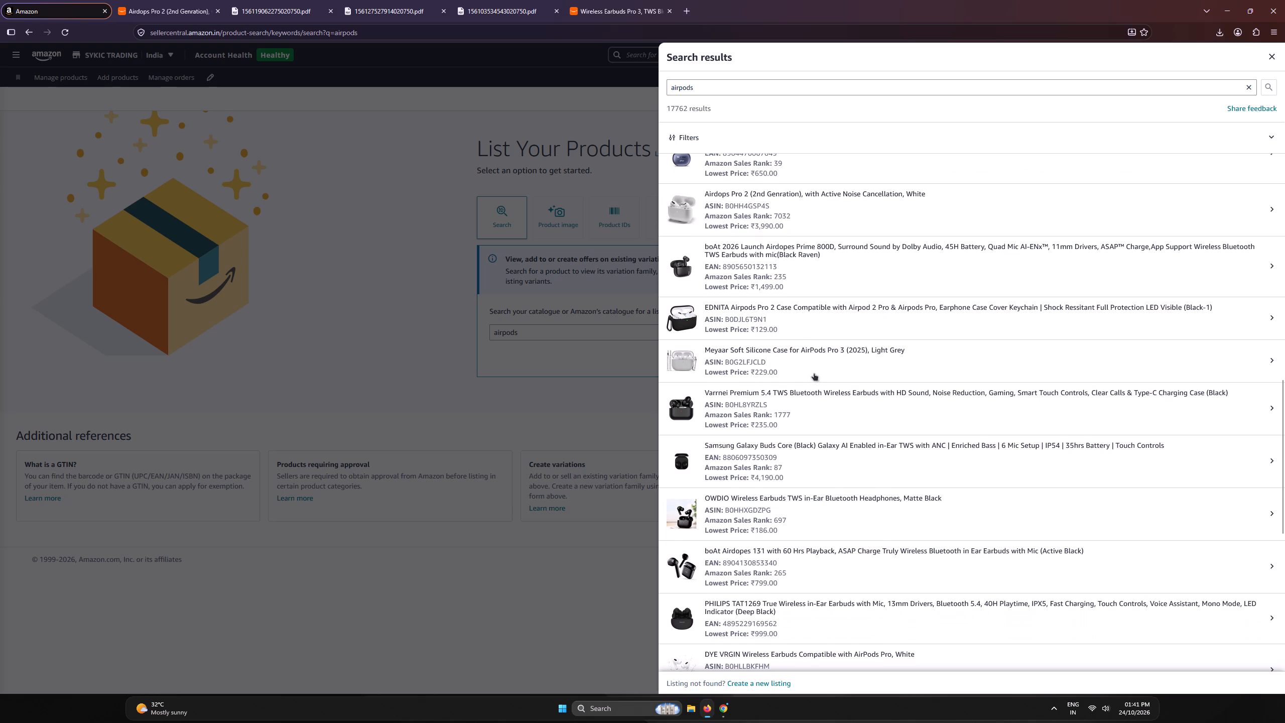
pyautogui.scroll(-5, 833, 321)
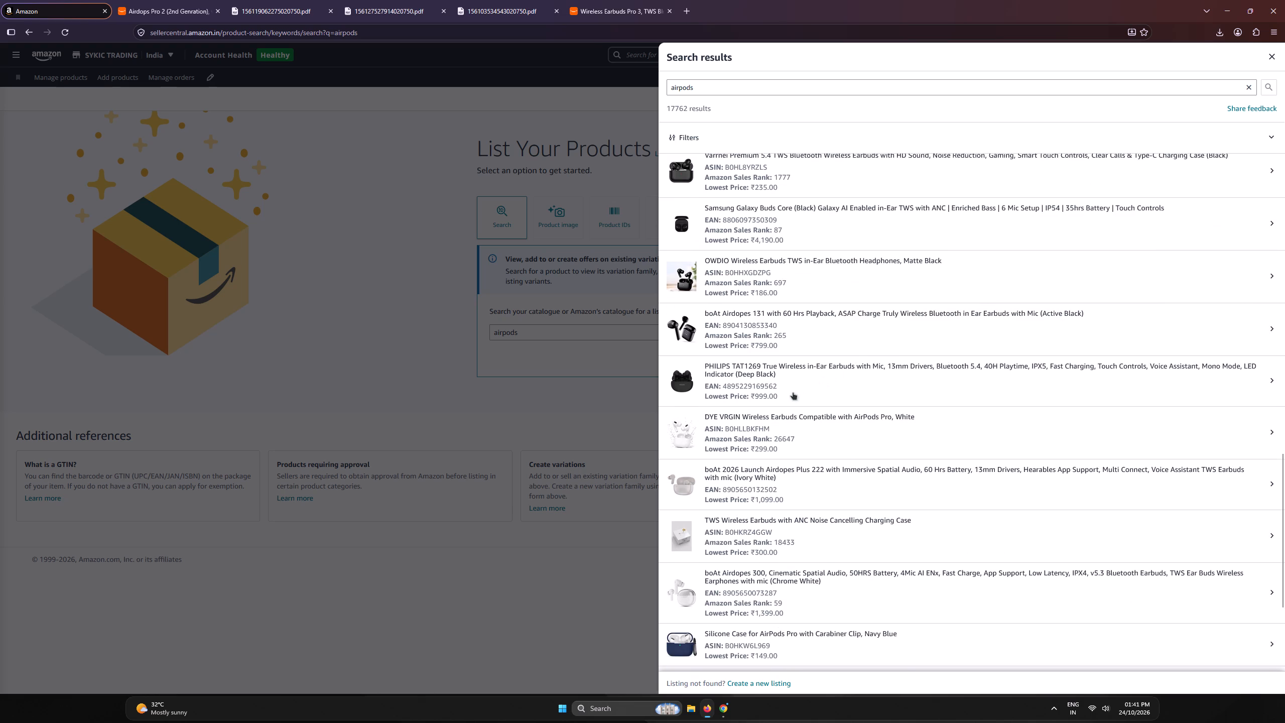
pyautogui.scroll(6, 792, 407)
pyautogui.scroll(-1, 764, 303)
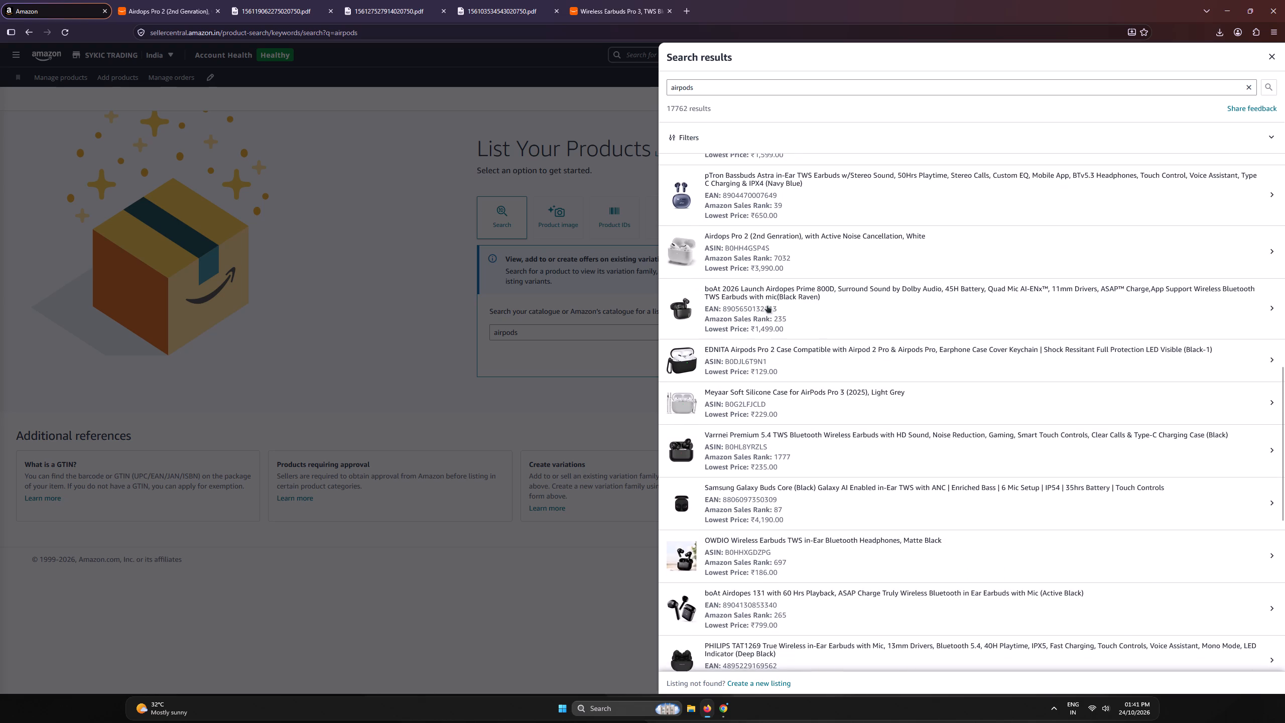
pyautogui.scroll(-8, 767, 305)
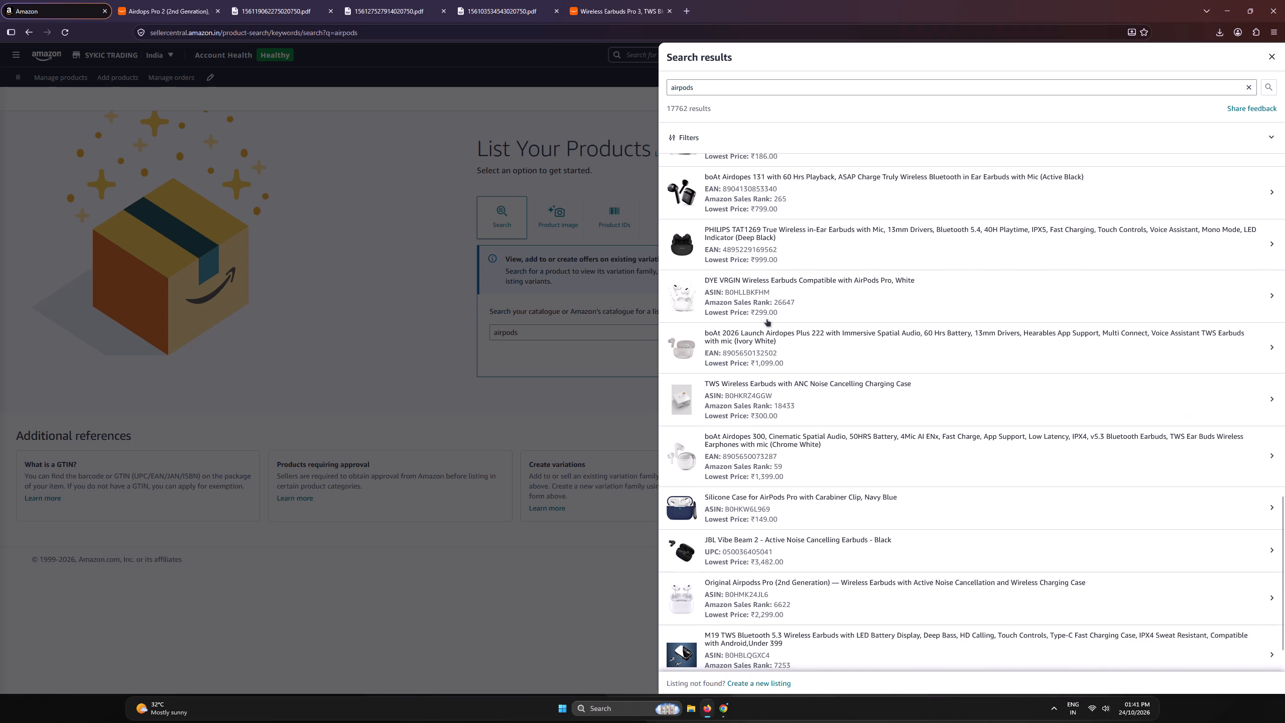
pyautogui.scroll(-5, 763, 310)
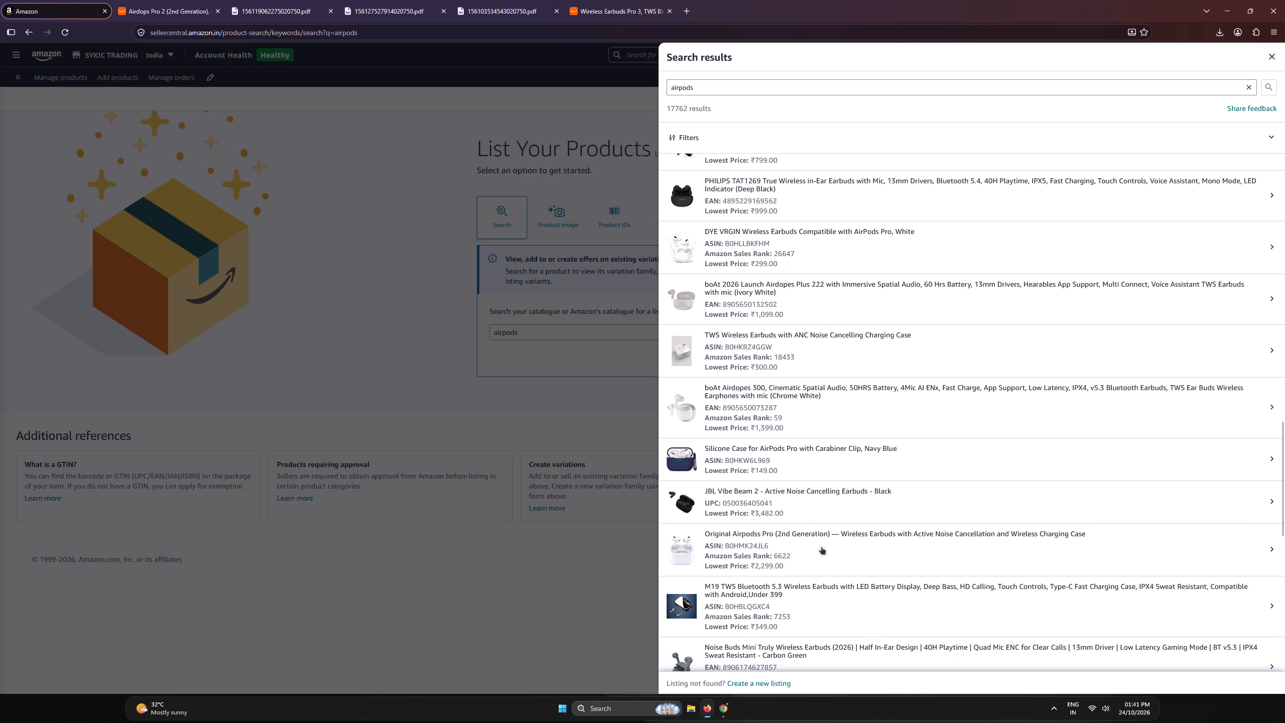
pyautogui.click(824, 538)
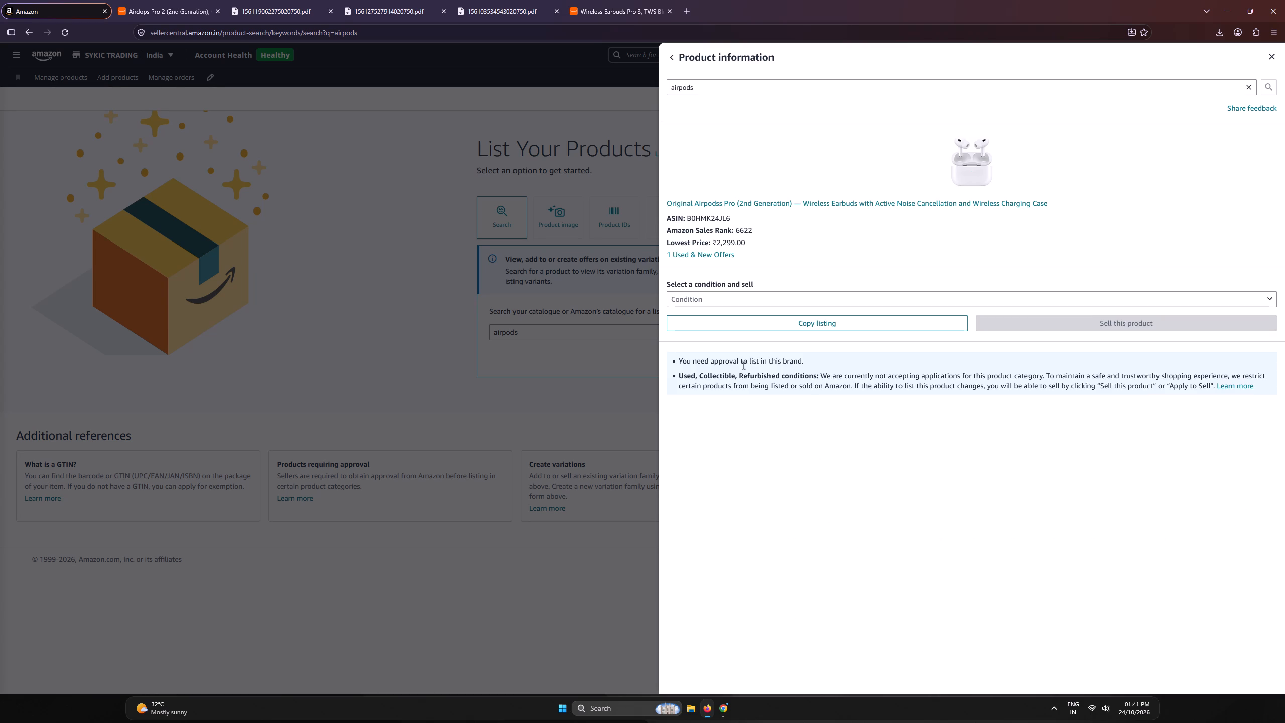
pyautogui.click(739, 206)
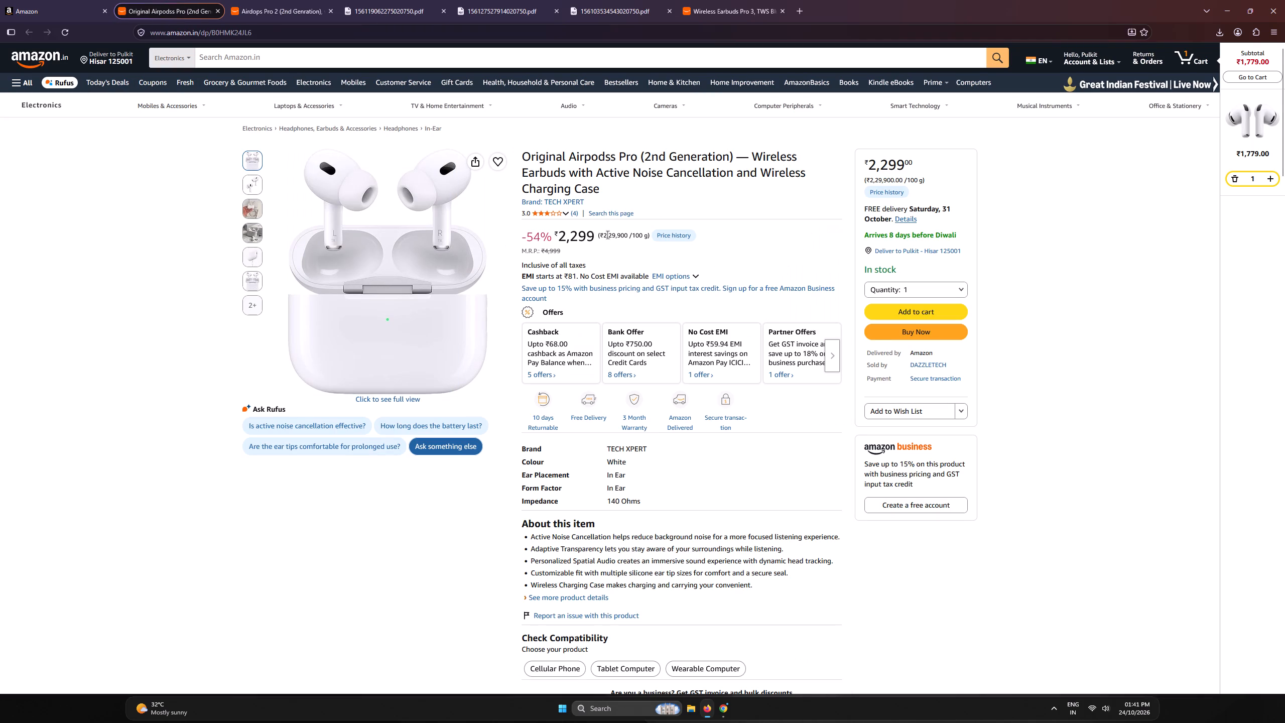
pyautogui.click(27, 0)
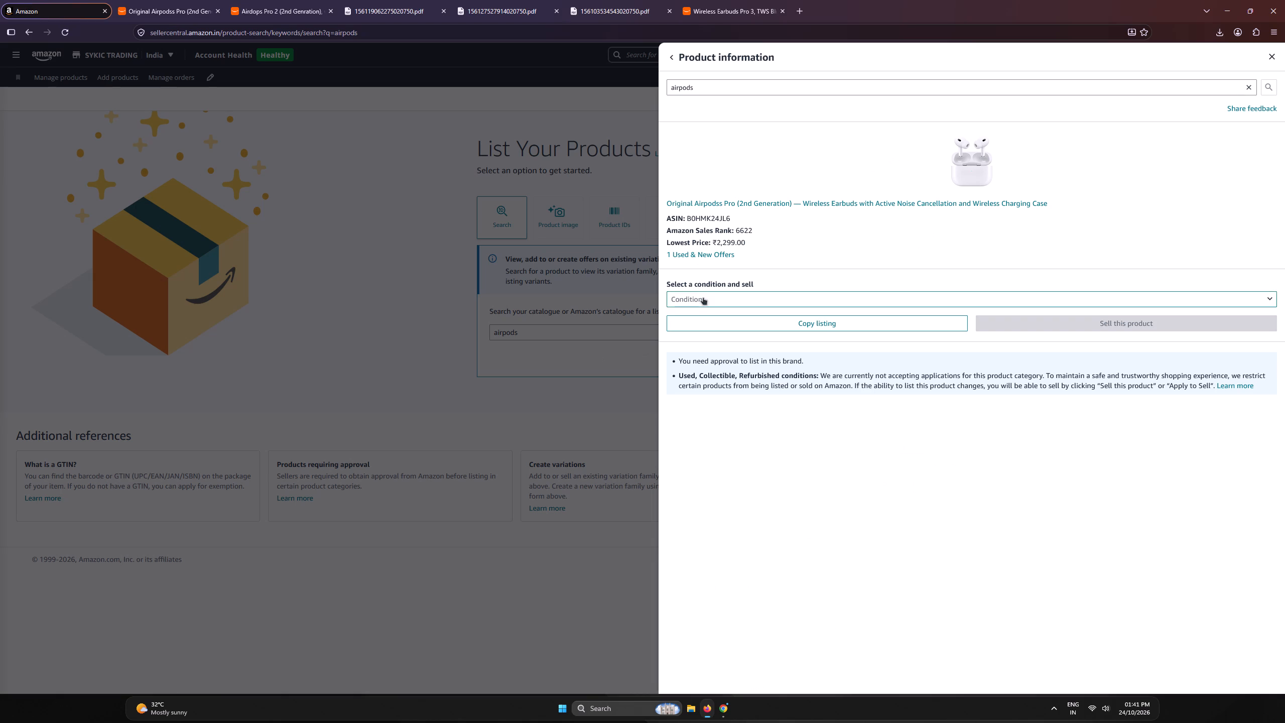
# Check the selling options for Original Airpodss Pro (2nd Generation) in New condition and return to the airpods search results.
pyautogui.click(703, 299)
pyautogui.click(699, 310)
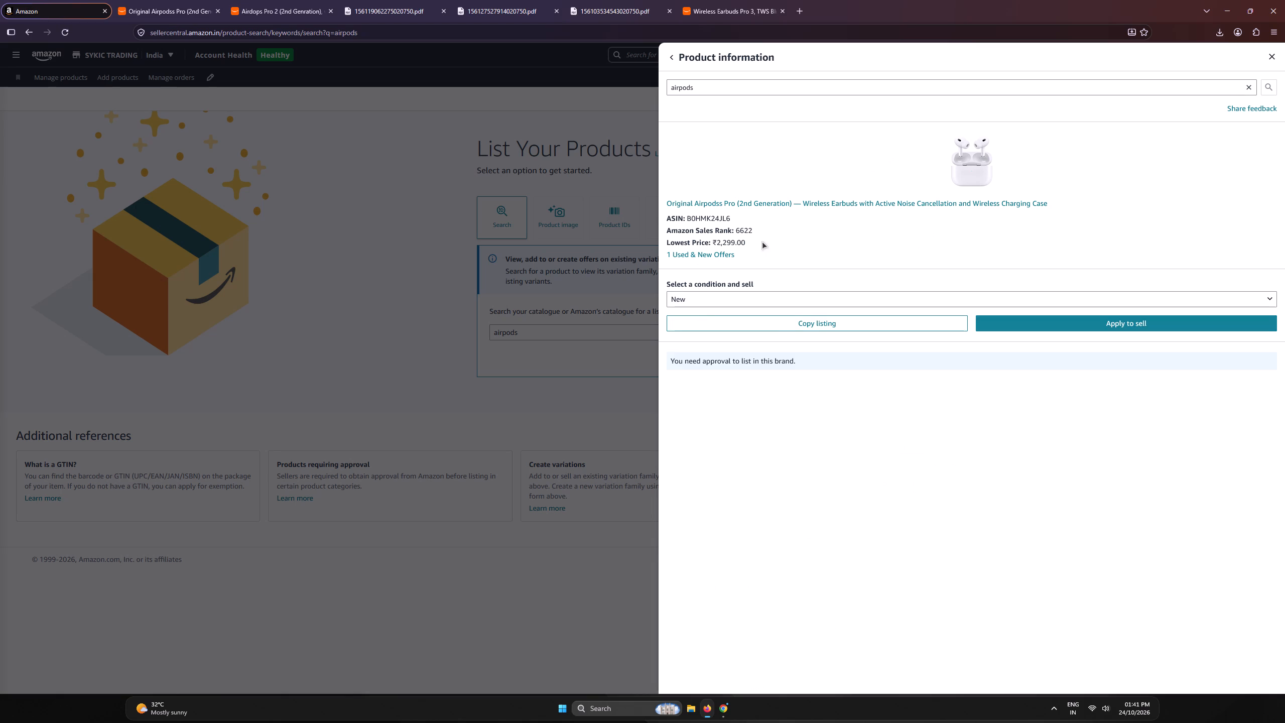
pyautogui.click(675, 56)
# Find Wireless Earbuds Pro 3 (Skin White) in the airpods results, view its product information and Amazon page, and return to the results.
pyautogui.scroll(-5, 777, 385)
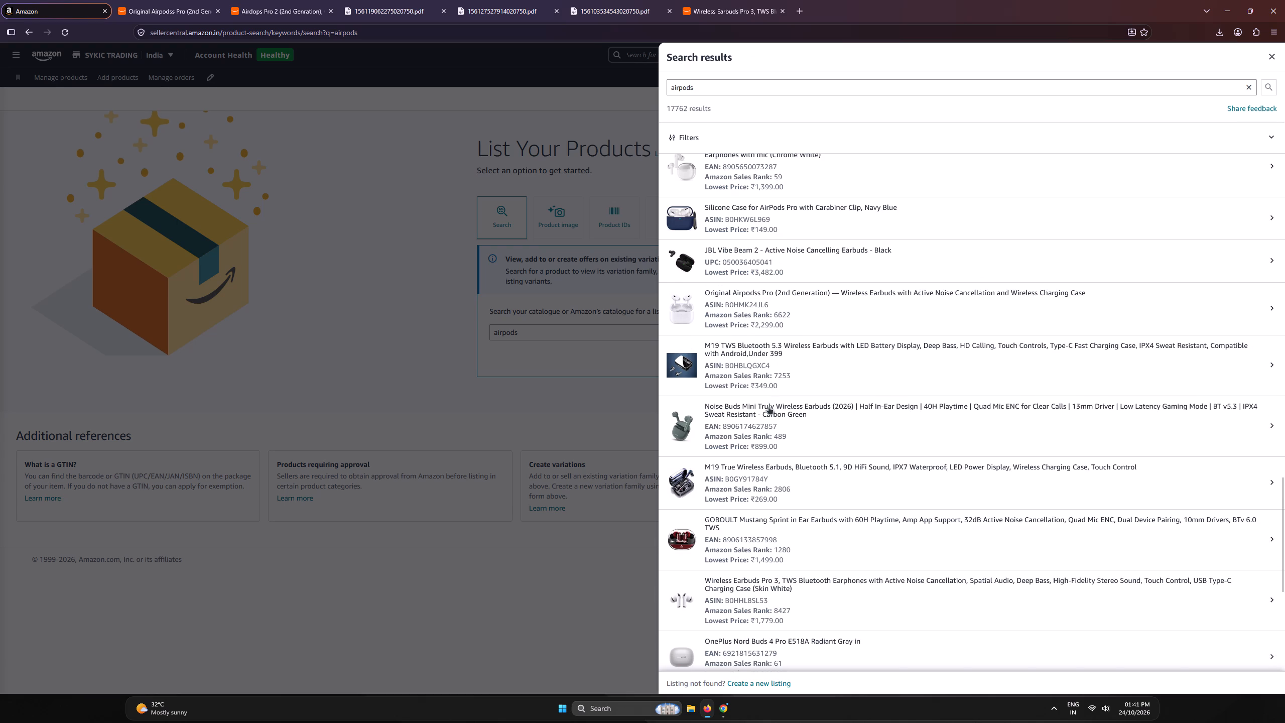
pyautogui.scroll(-4, 768, 406)
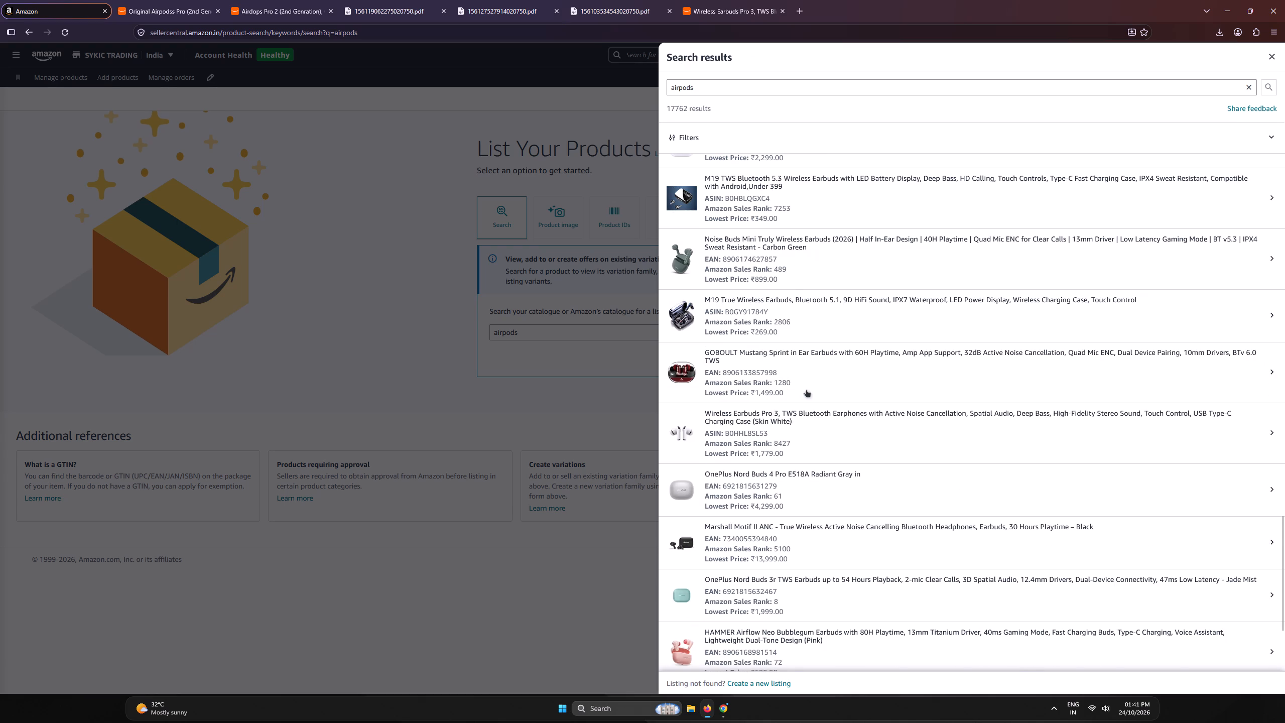
pyautogui.click(826, 400)
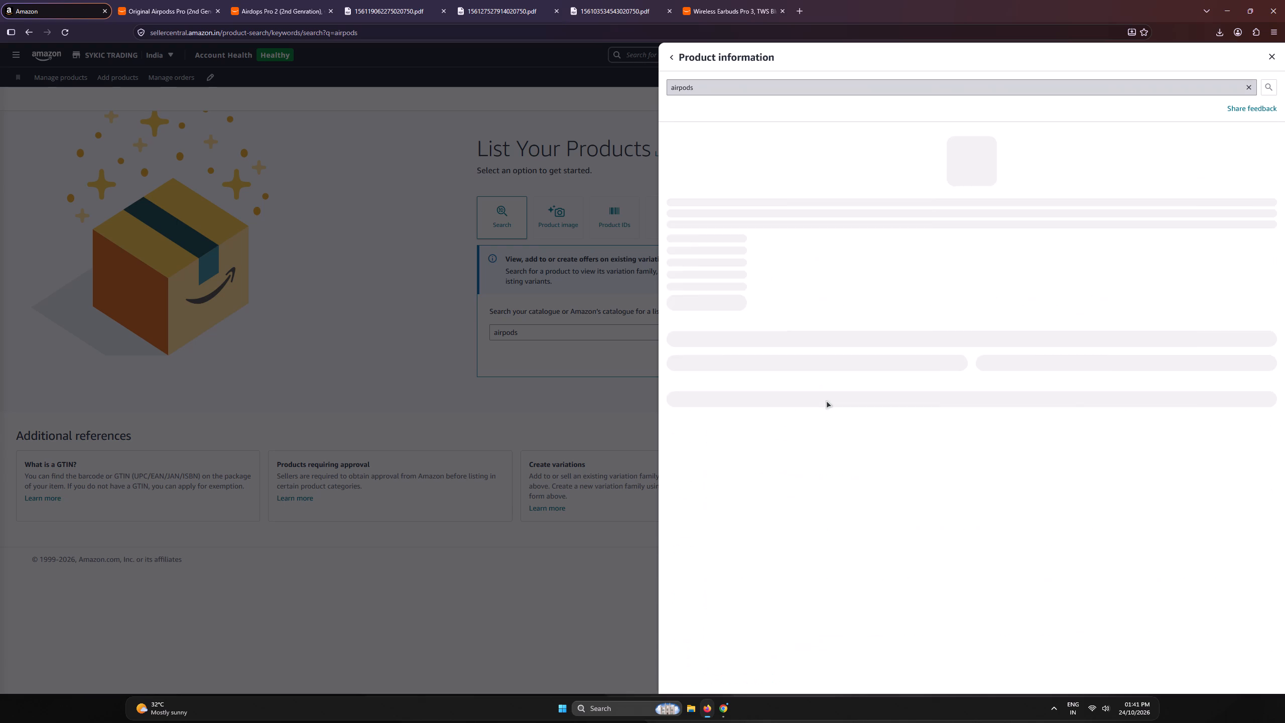
pyautogui.click(754, 215)
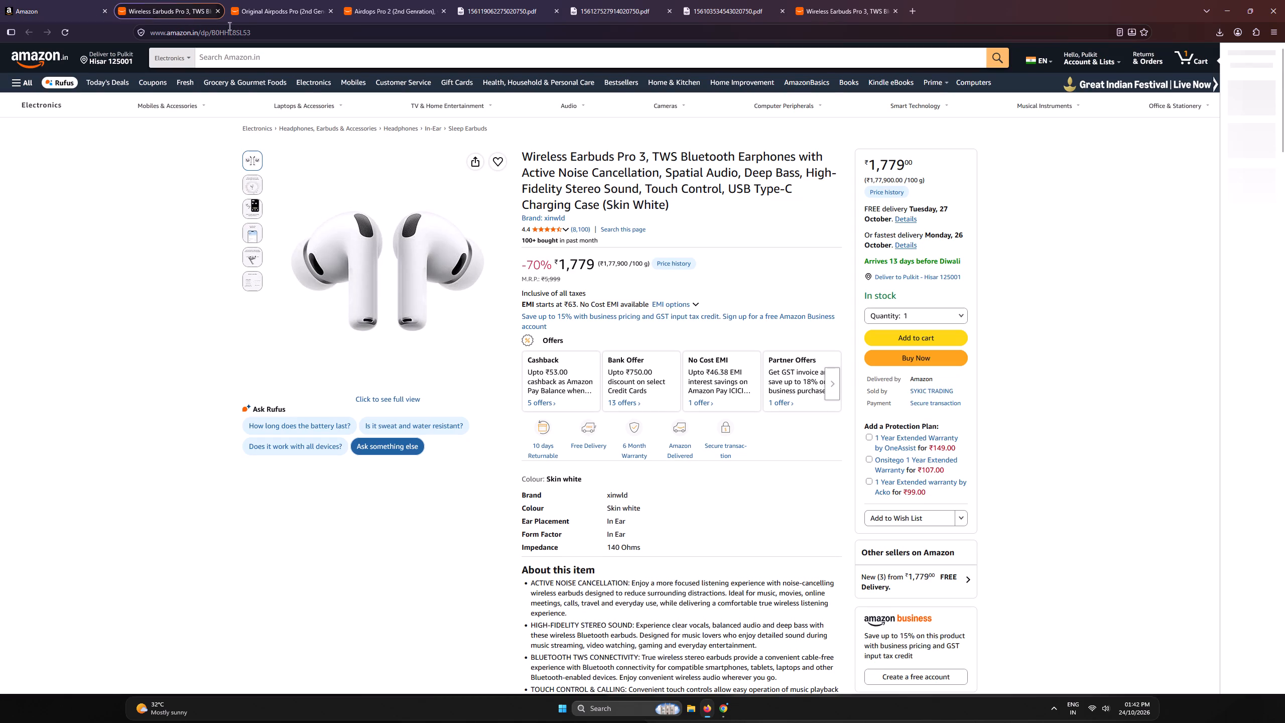
pyautogui.click(216, 9)
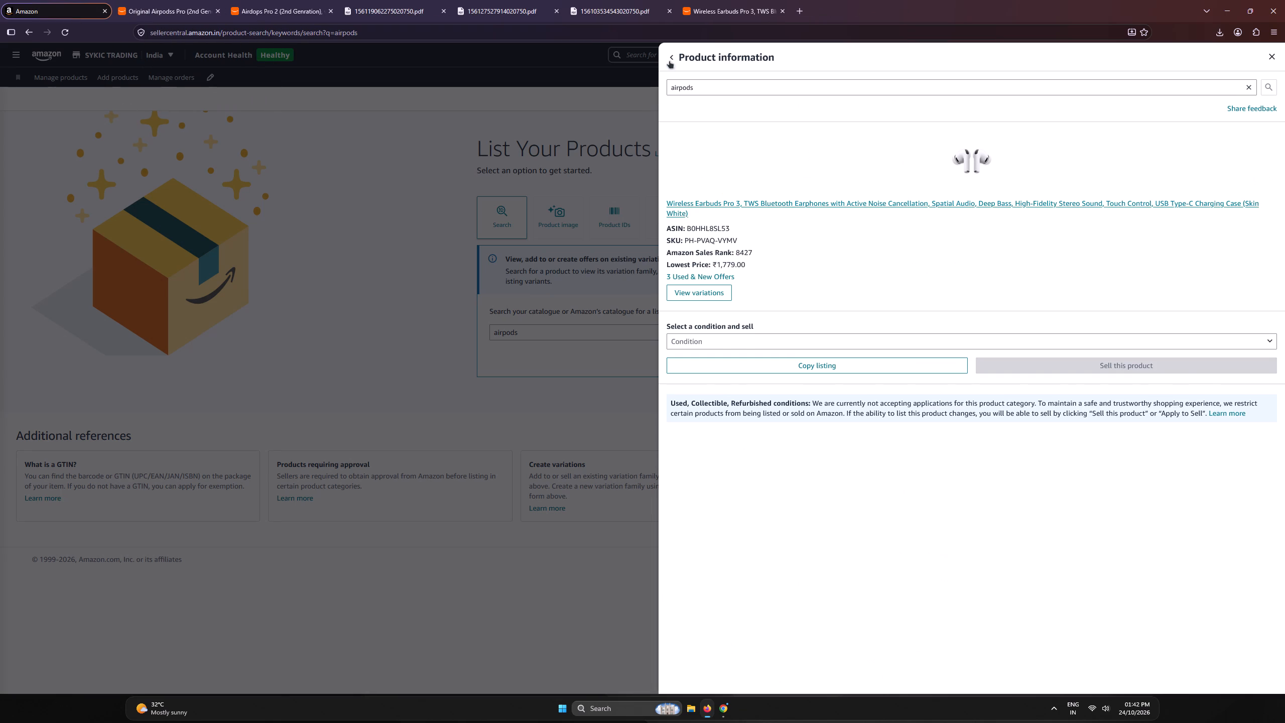
pyautogui.click(673, 59)
# Browse the airpods results, view the product information of TWS Wireless Earbuds with ANC Noise Cancelling Charging Case, and return to the results.
pyautogui.scroll(-3, 756, 384)
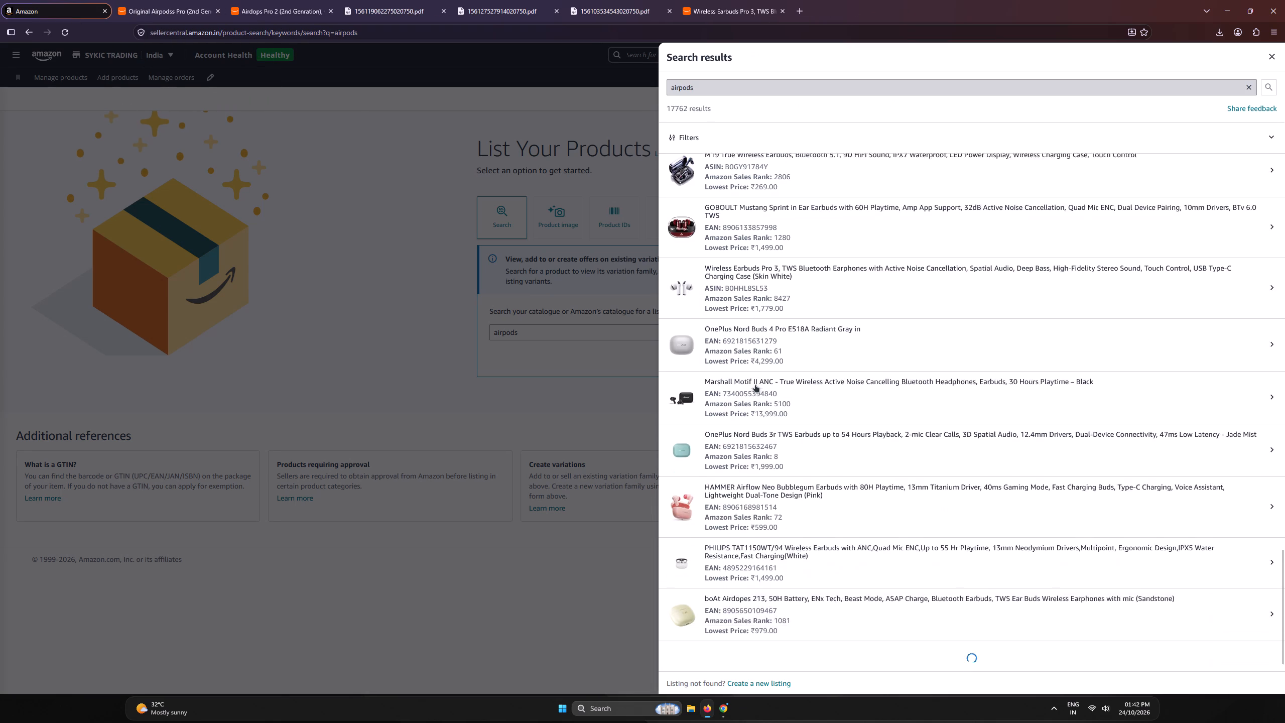
pyautogui.scroll(-2, 755, 385)
pyautogui.scroll(-7, 840, 448)
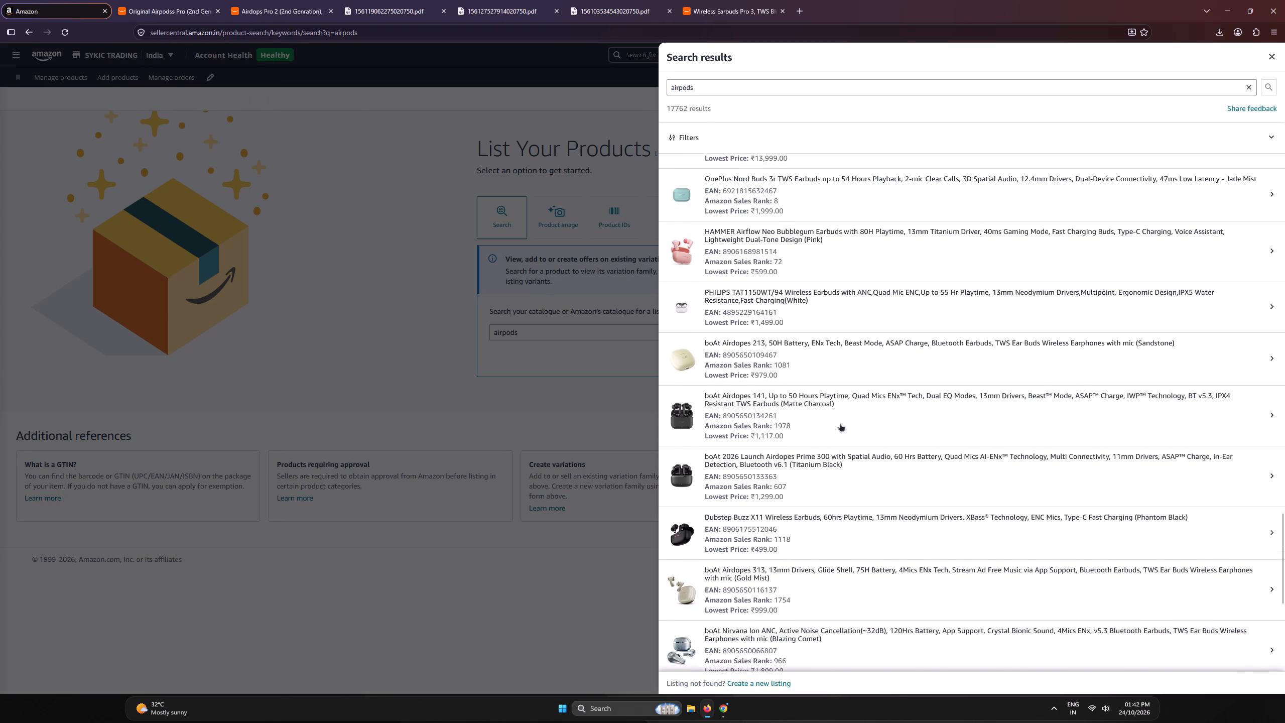
pyautogui.scroll(-4, 840, 424)
pyautogui.scroll(-7, 827, 381)
pyautogui.scroll(15, 815, 363)
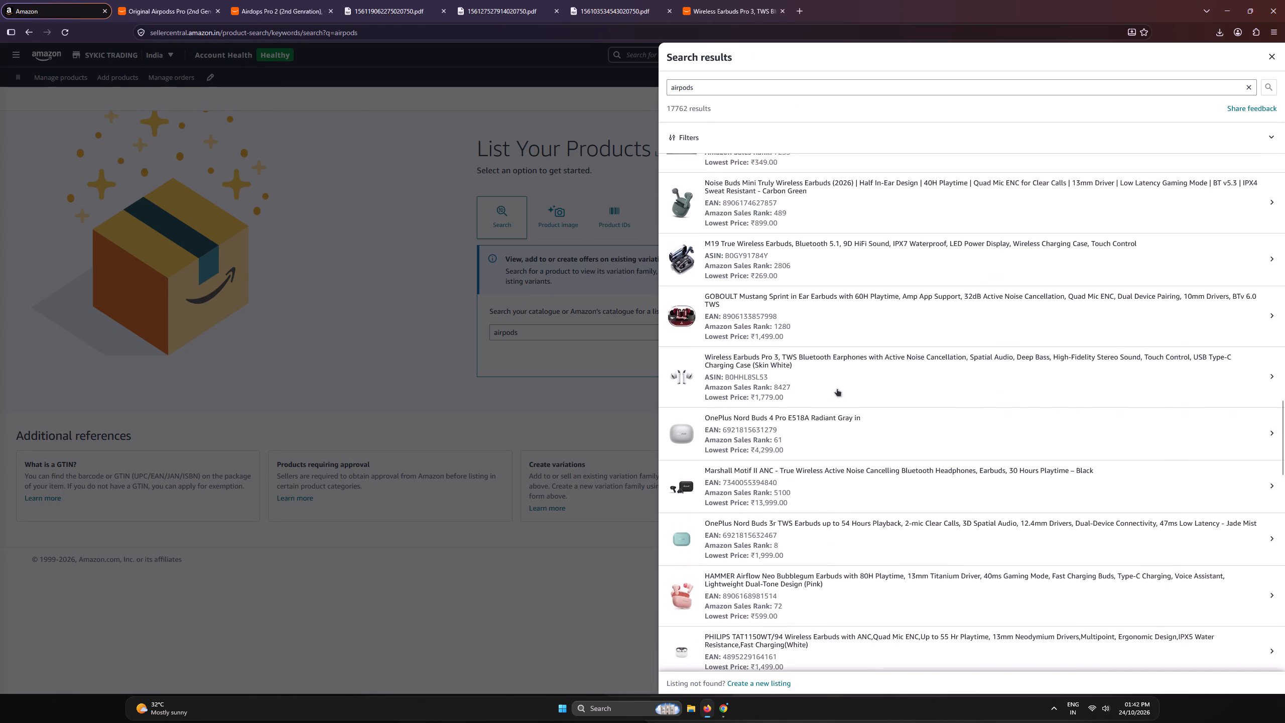
pyautogui.scroll(16, 837, 389)
pyautogui.scroll(-5, 819, 414)
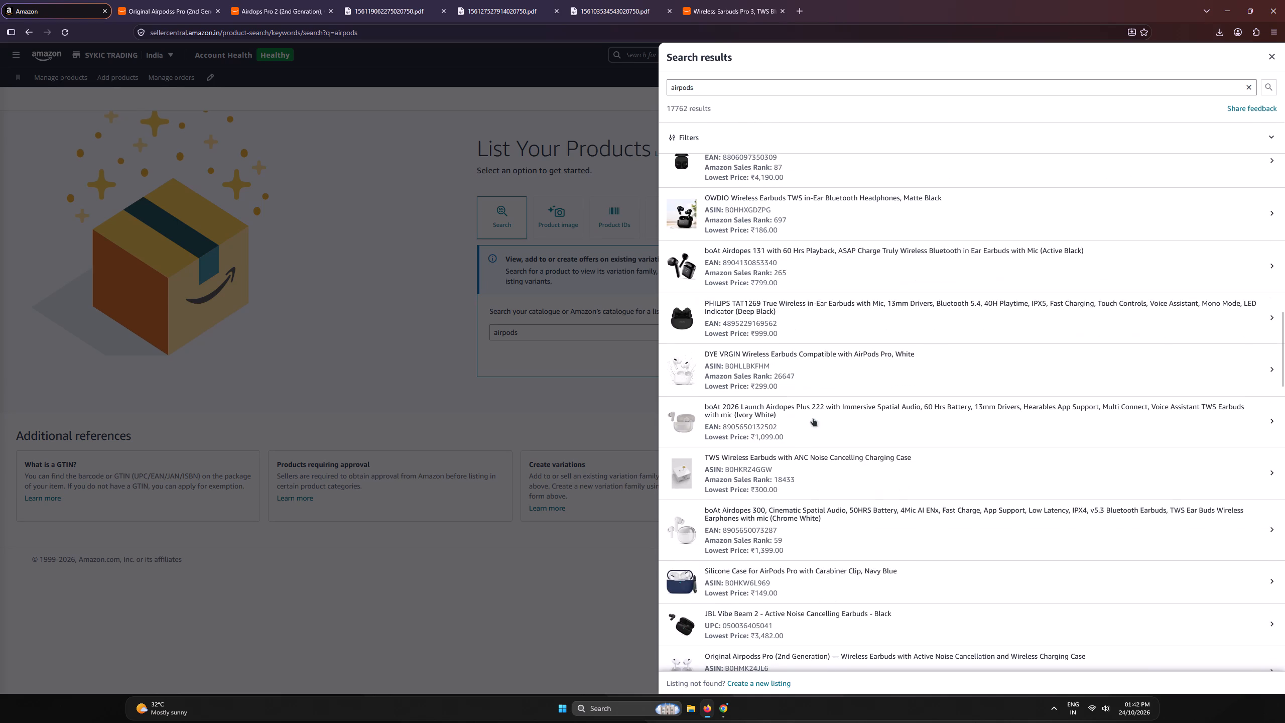
pyautogui.click(808, 447)
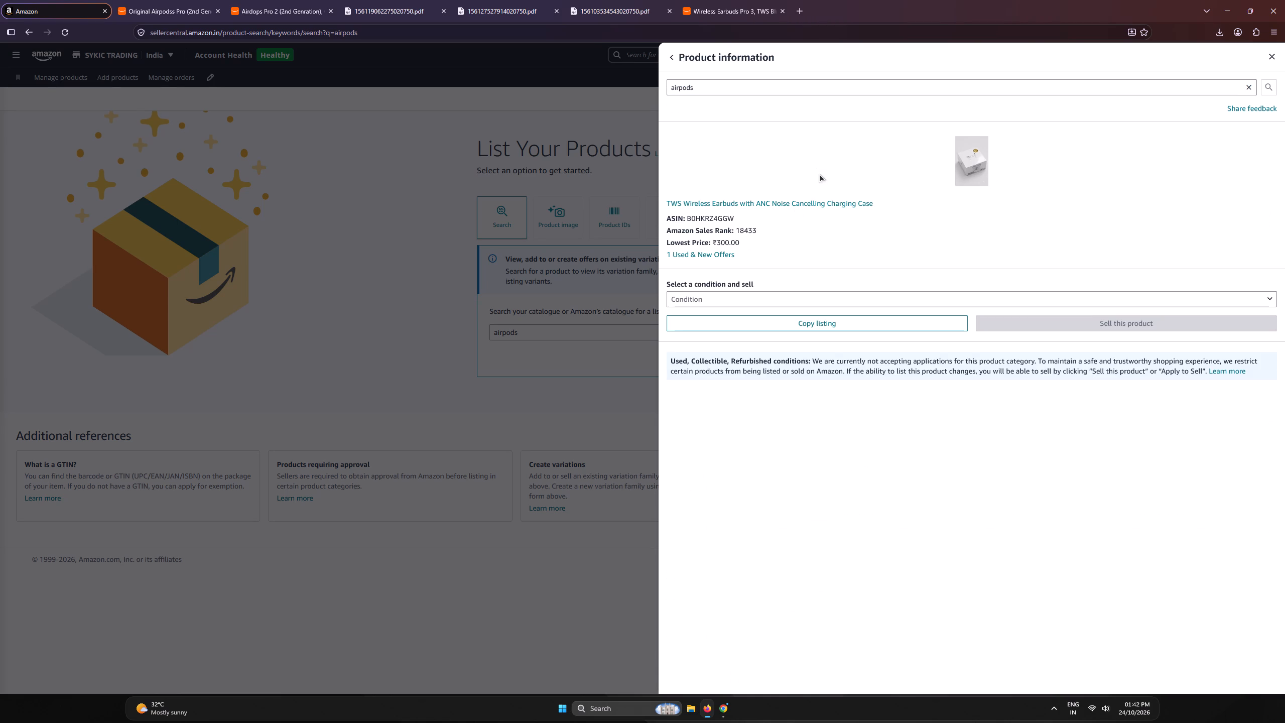
pyautogui.click(675, 60)
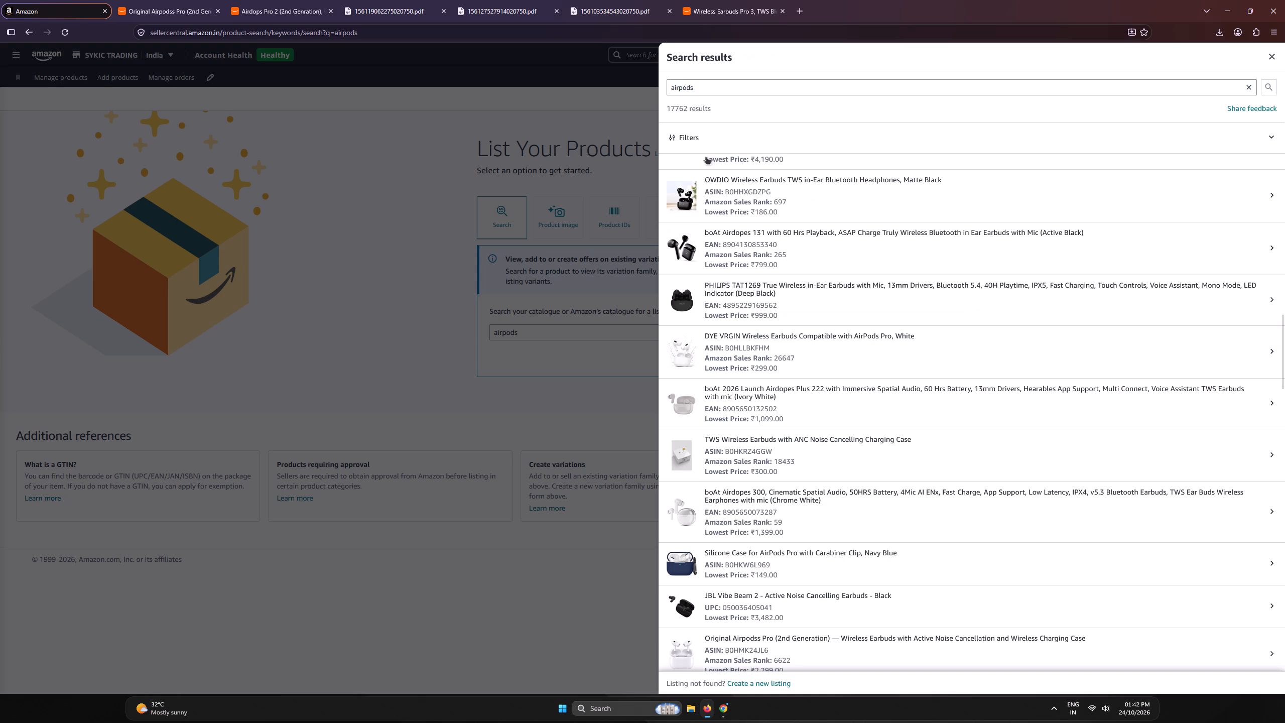
# Find Airdops Pro 2 (2nd Genration) in the airpods results, set its condition to New, and copy the listing into a new product form.
pyautogui.scroll(5, 735, 263)
pyautogui.scroll(8, 768, 307)
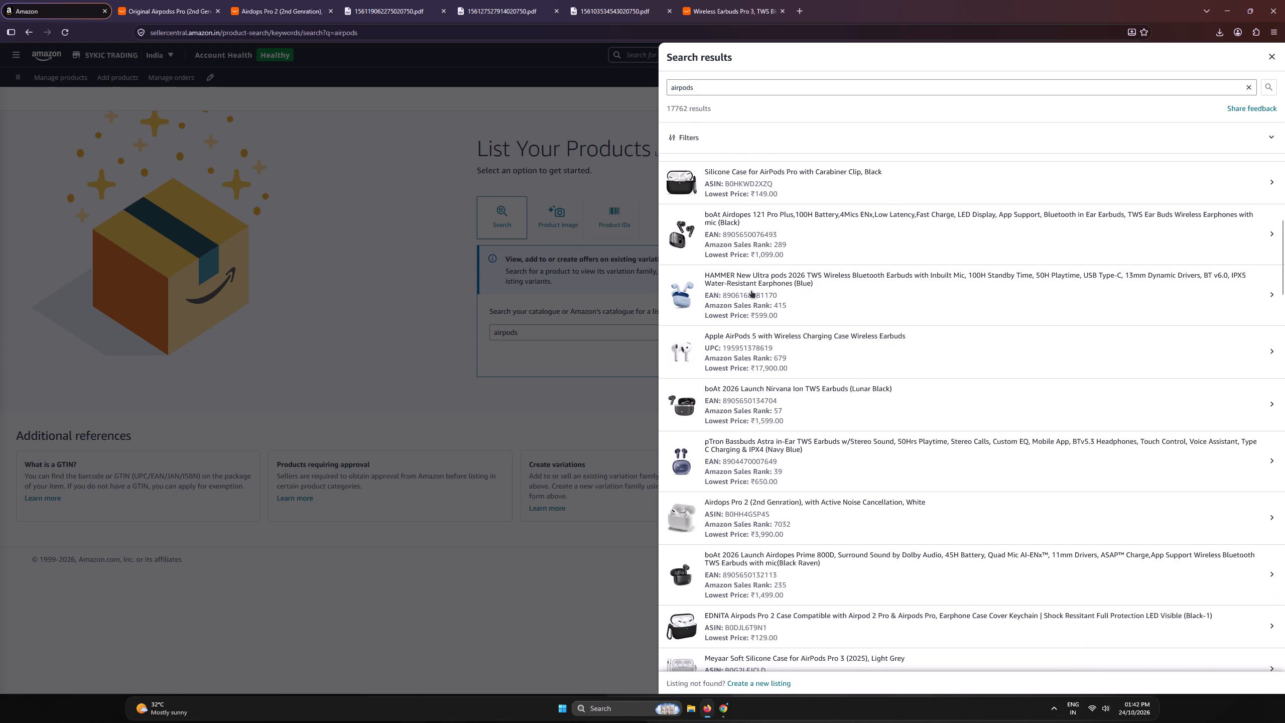
pyautogui.scroll(5, 753, 308)
pyautogui.scroll(-9, 782, 319)
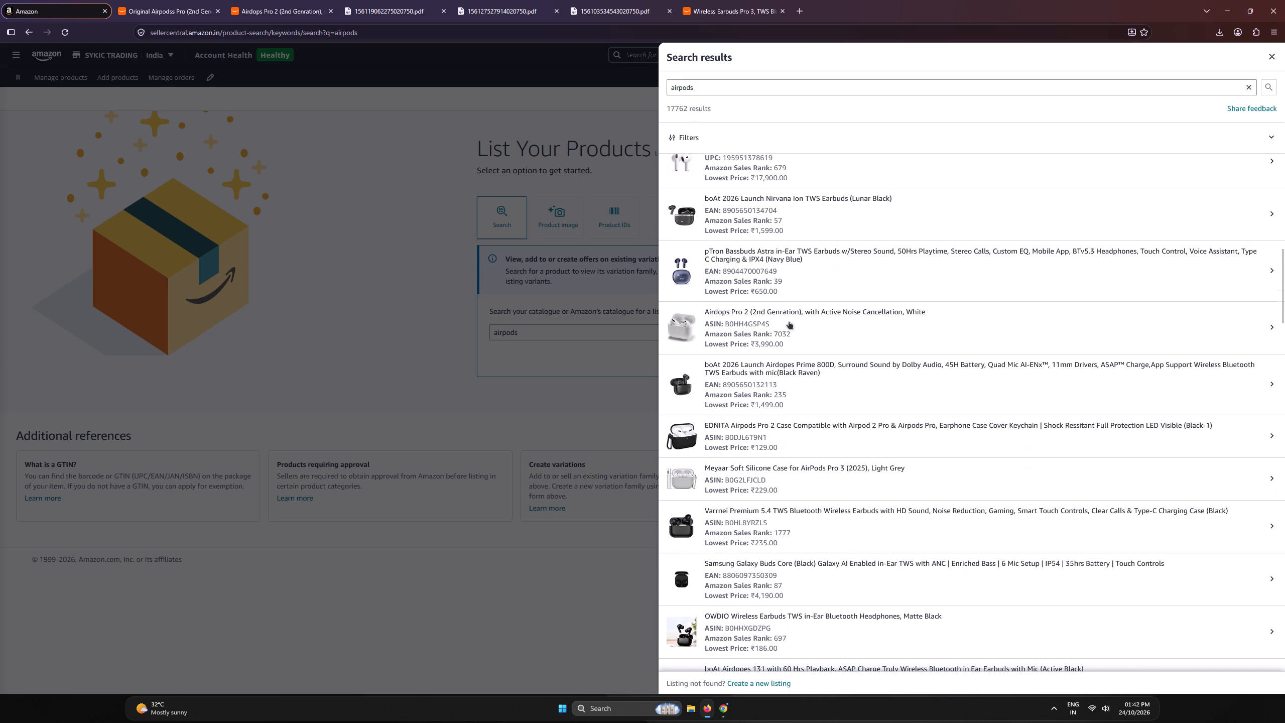
pyautogui.click(765, 318)
pyautogui.click(768, 309)
pyautogui.click(766, 298)
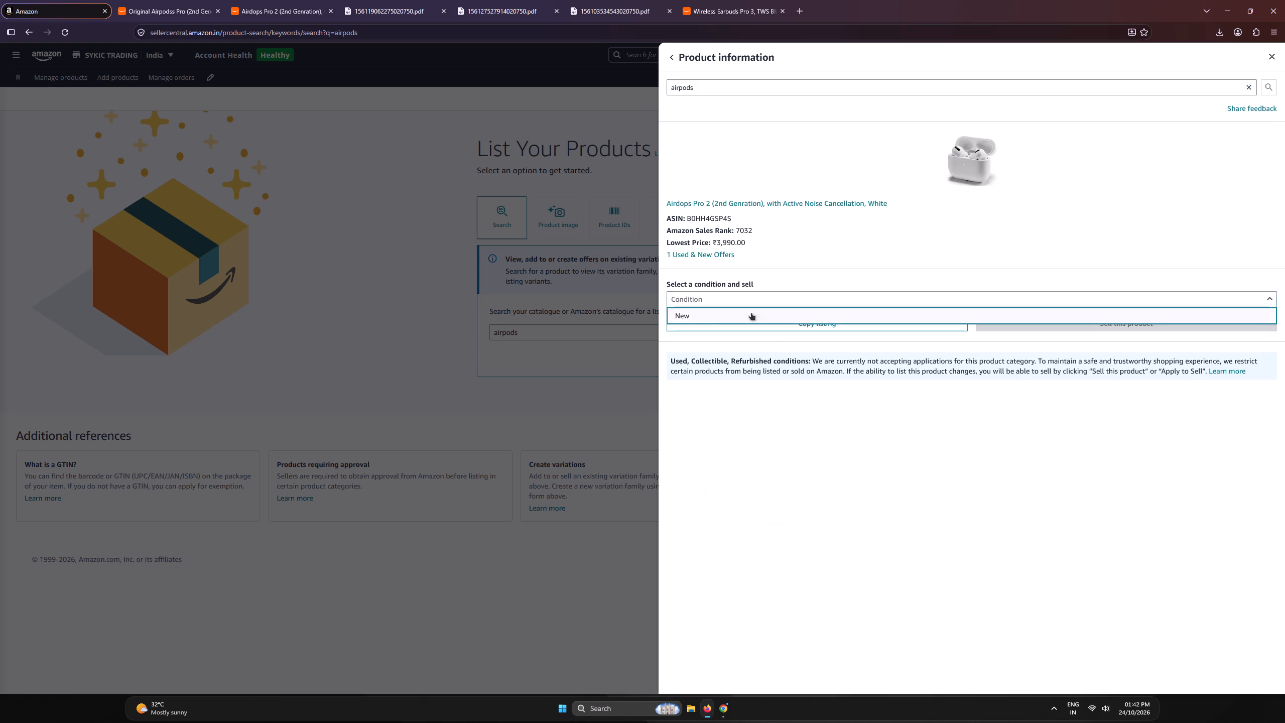
pyautogui.click(717, 317)
pyautogui.click(780, 326)
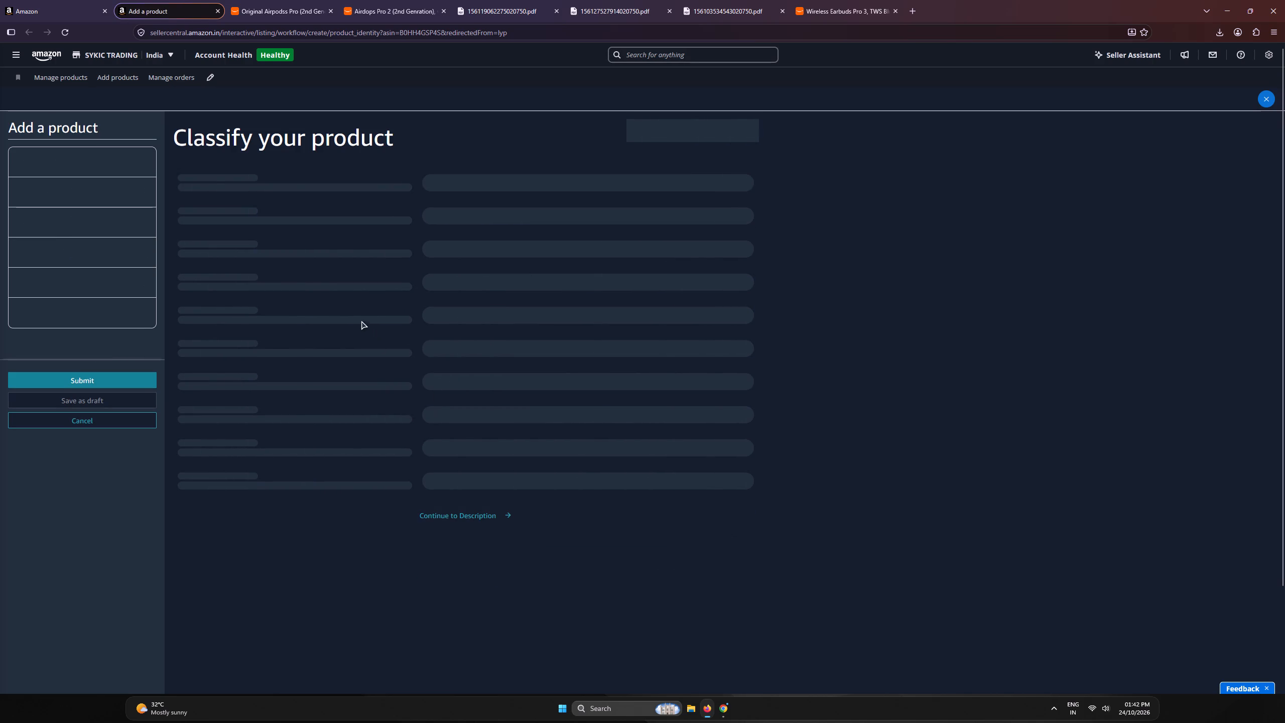
# Close the Original Airpodss Pro page, enlarge the product image on the Airdops Pro 2 Amazon page, and start saving that page.
pyautogui.click(274, 0)
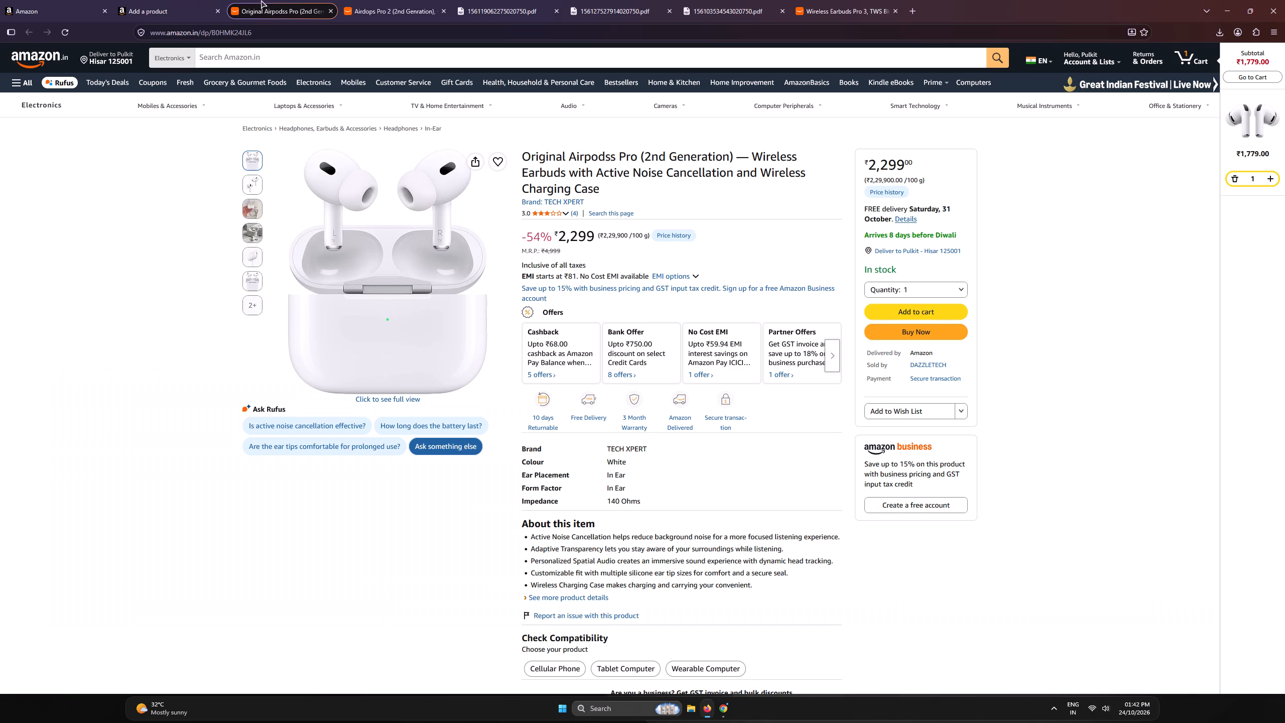
pyautogui.click(326, 13)
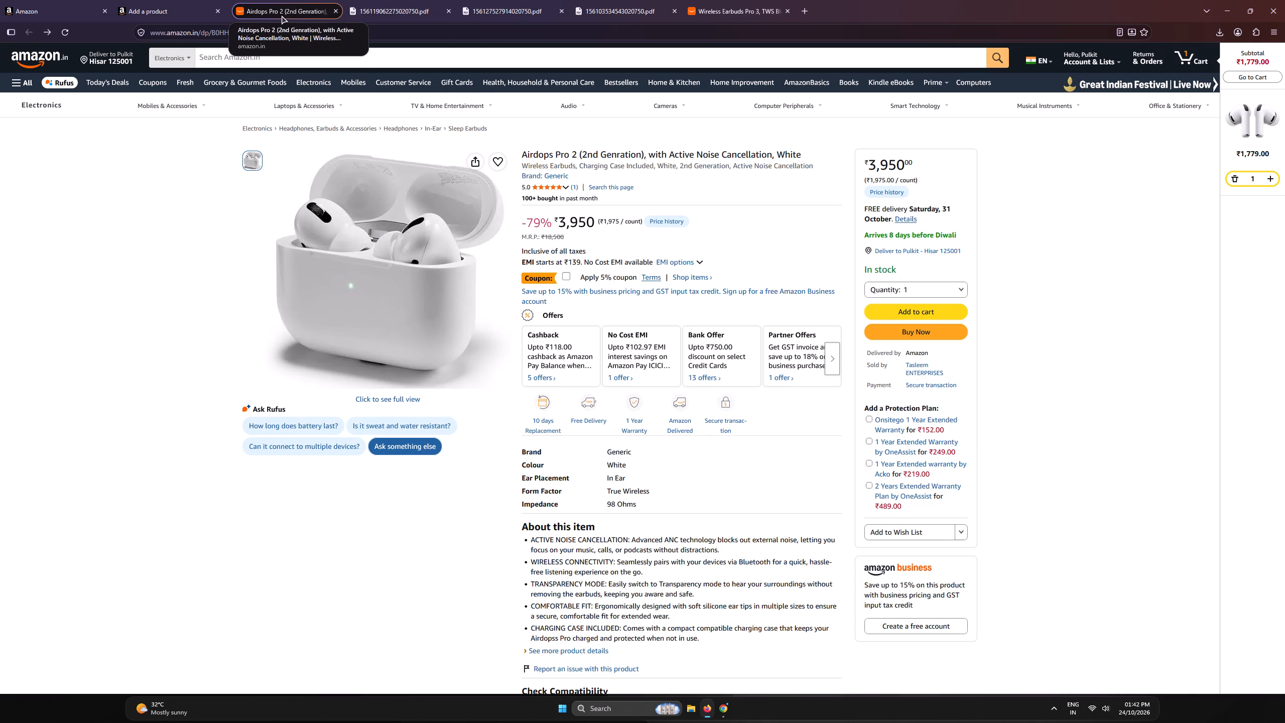
pyautogui.click(276, 237)
pyautogui.rightClick(466, 242)
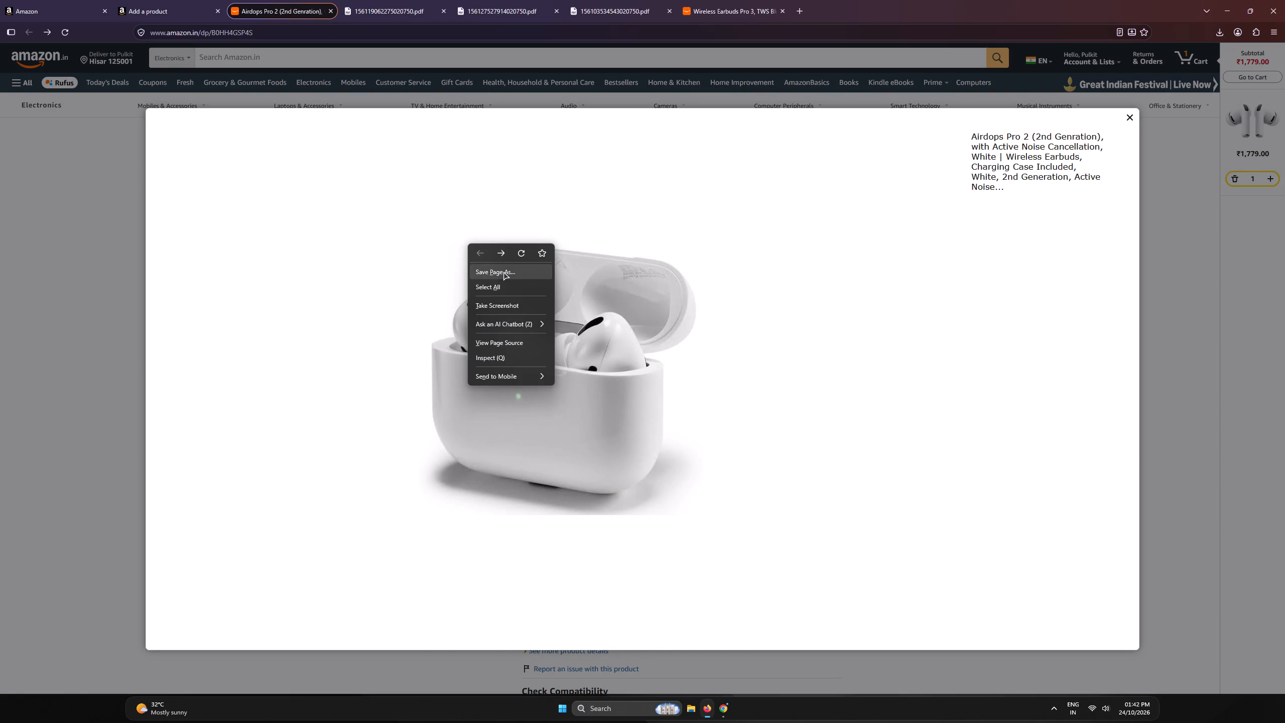
pyautogui.click(503, 272)
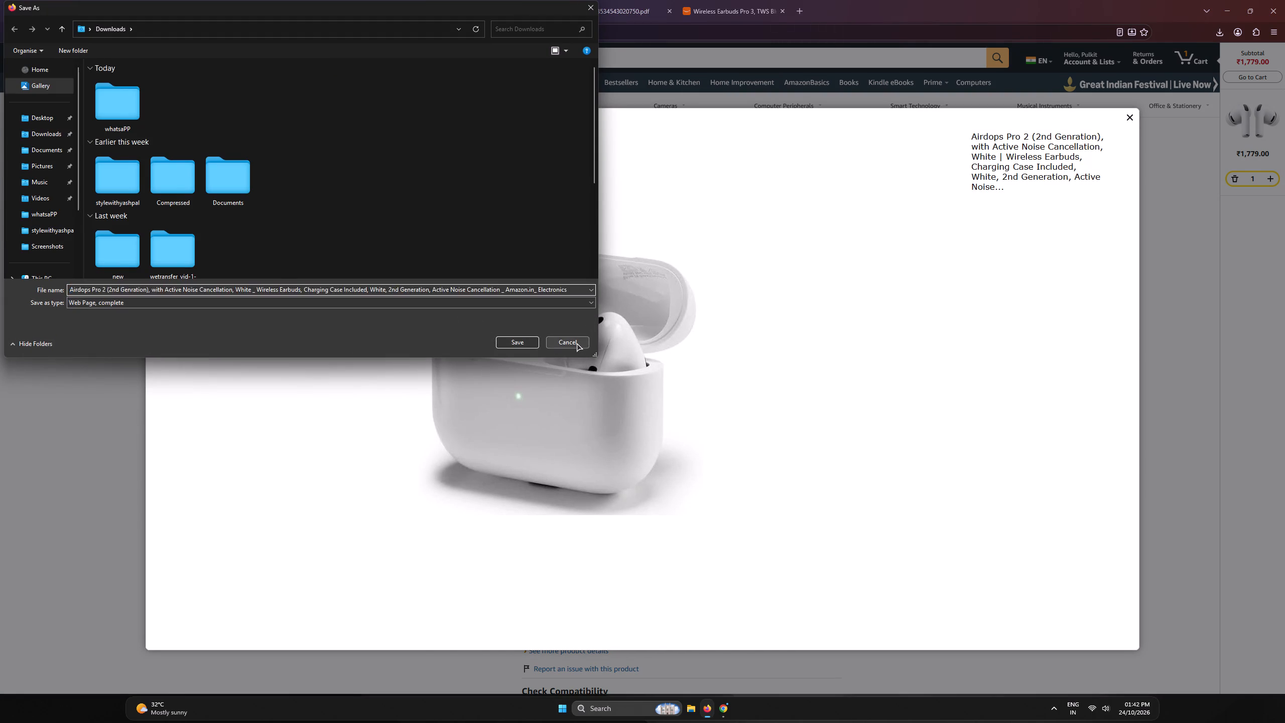
# Save the enlarged Airdops Pro 2 product image as a picture file instead of the whole web page, and close the image view.
pyautogui.click(577, 343)
pyautogui.rightClick(528, 316)
pyautogui.click(542, 343)
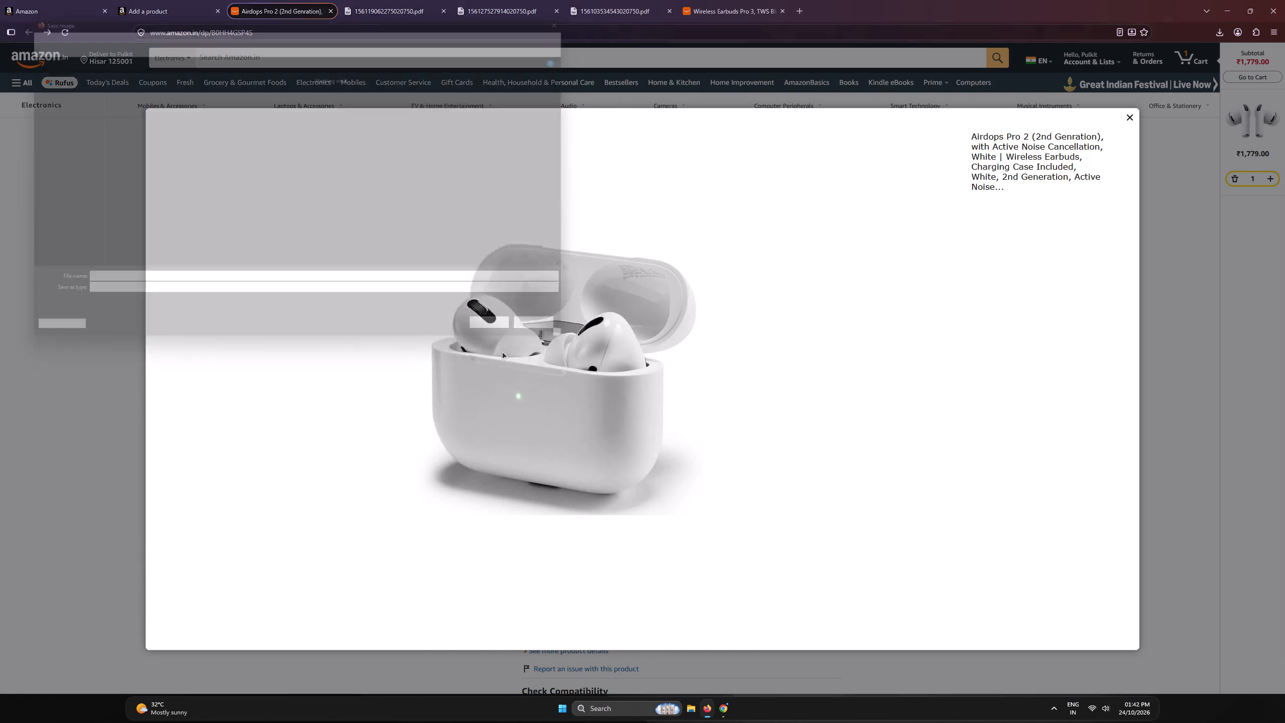
pyautogui.click(522, 341)
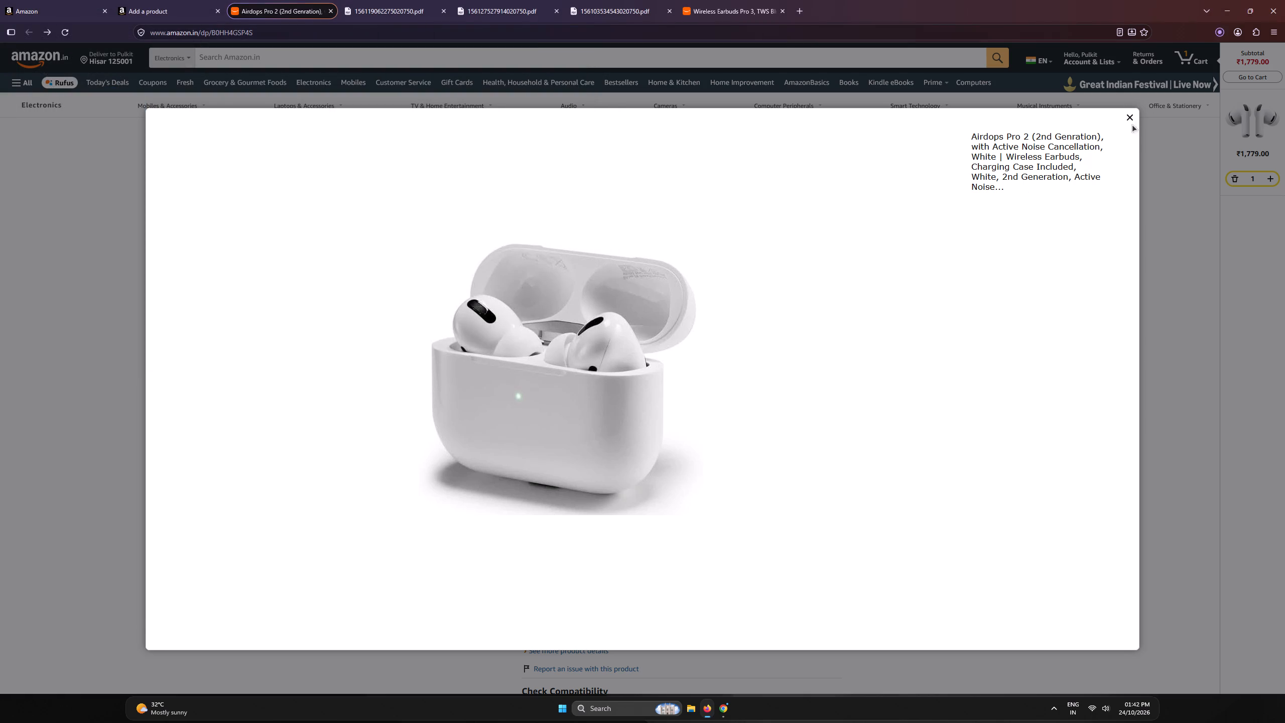
pyautogui.click(1129, 123)
# In the Airdops Pro 2 listing form for adding a product, mark the product as having no product ID.
pyautogui.click(193, 0)
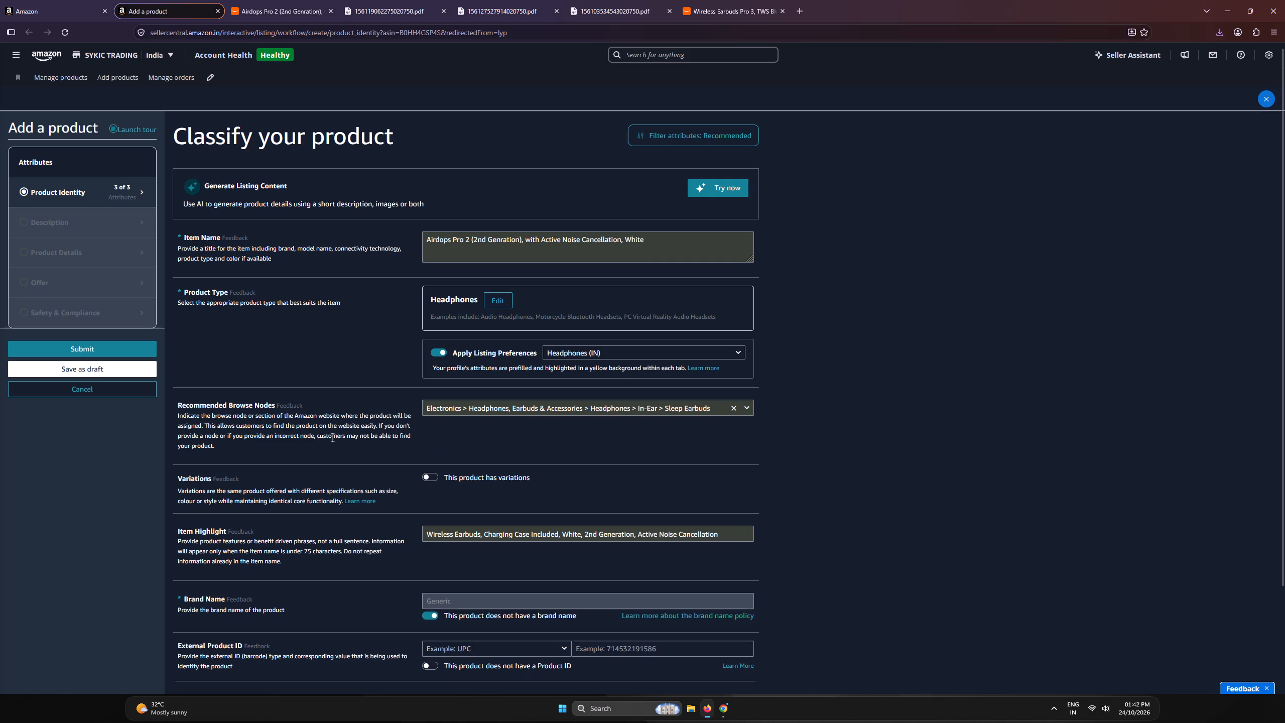
pyautogui.scroll(-4, 332, 437)
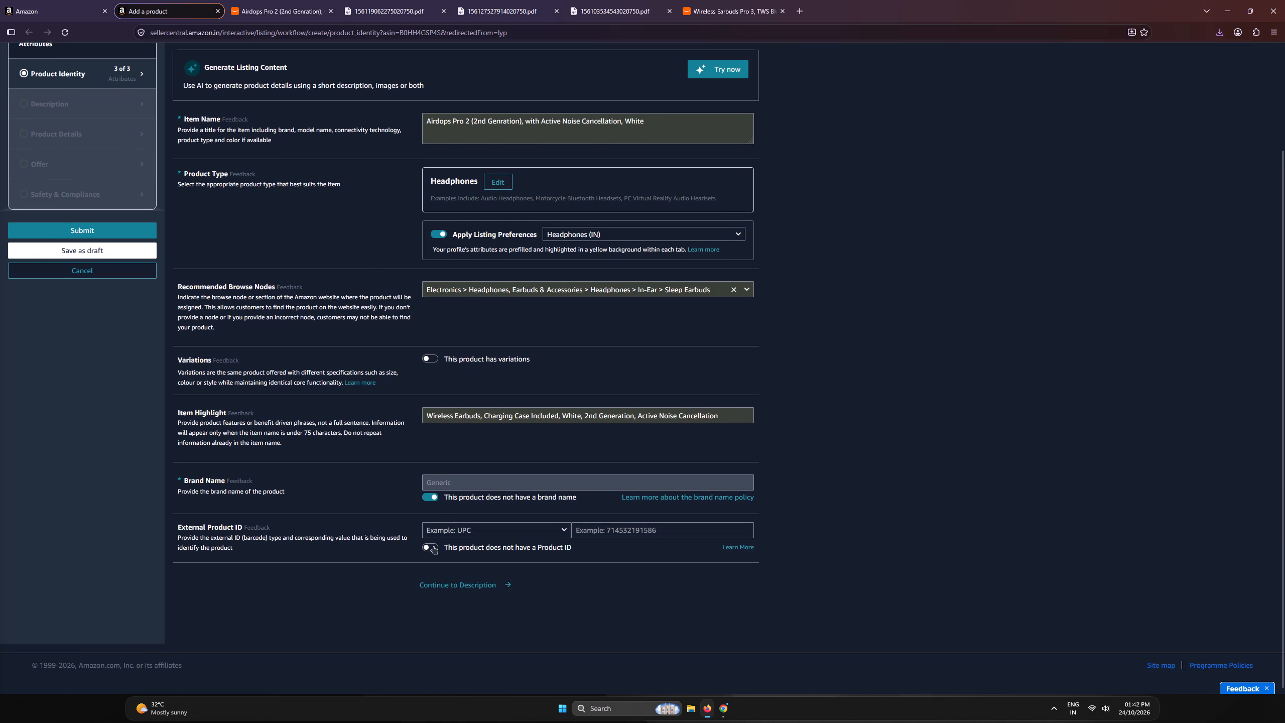
pyautogui.click(429, 549)
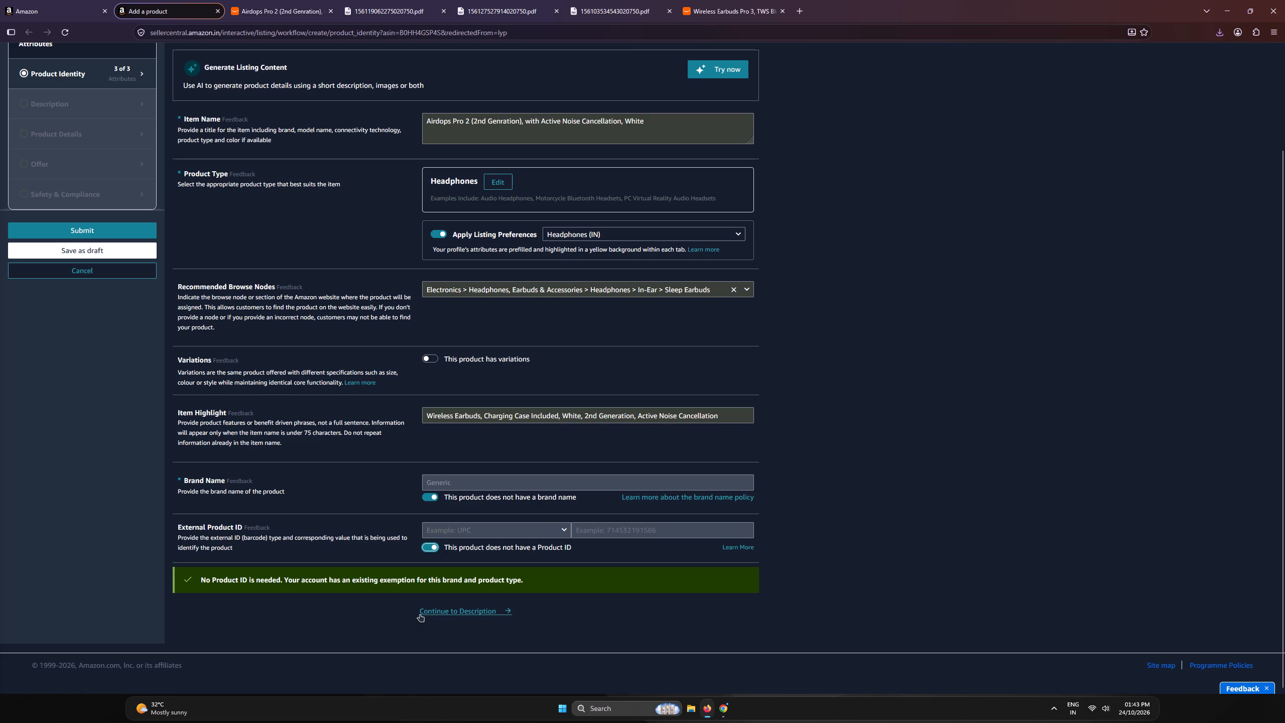
# Turn off the no-brand-name option in the listing form and set the brand name to Orvio.
pyautogui.click(435, 495)
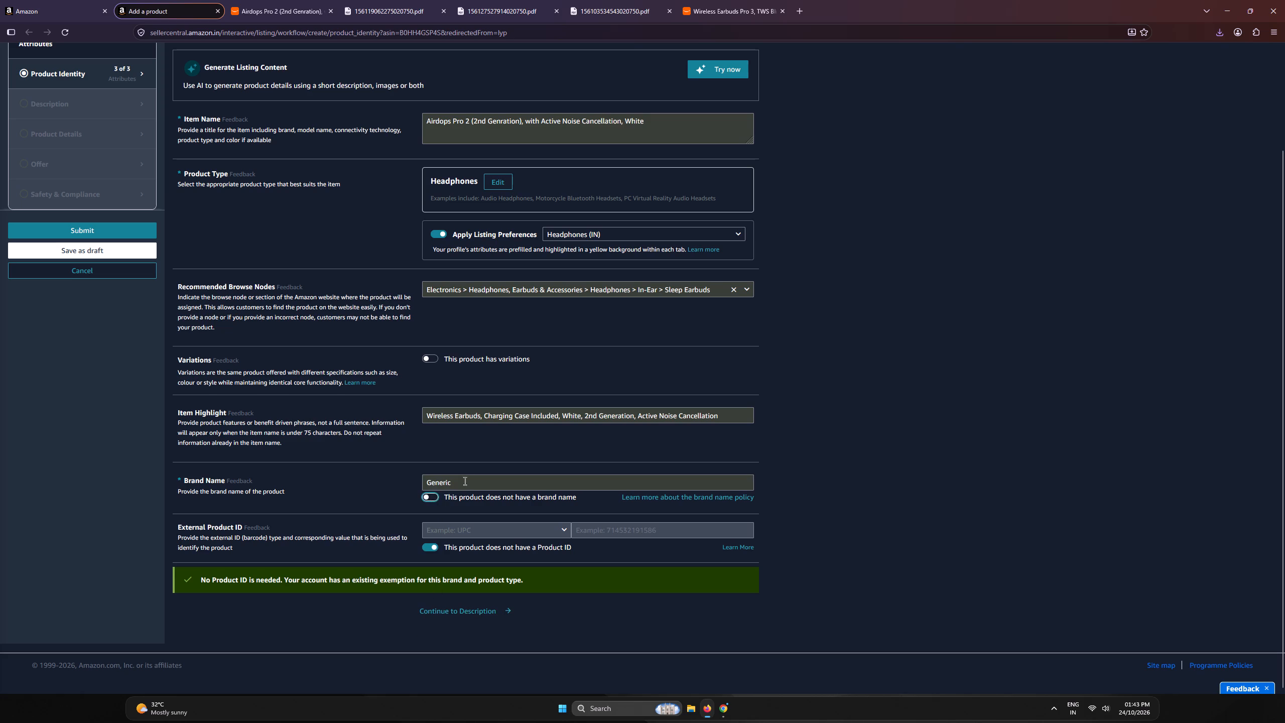
pyautogui.click(468, 478)
pyautogui.moveTo(468, 478); pyautogui.dragTo(407, 485)
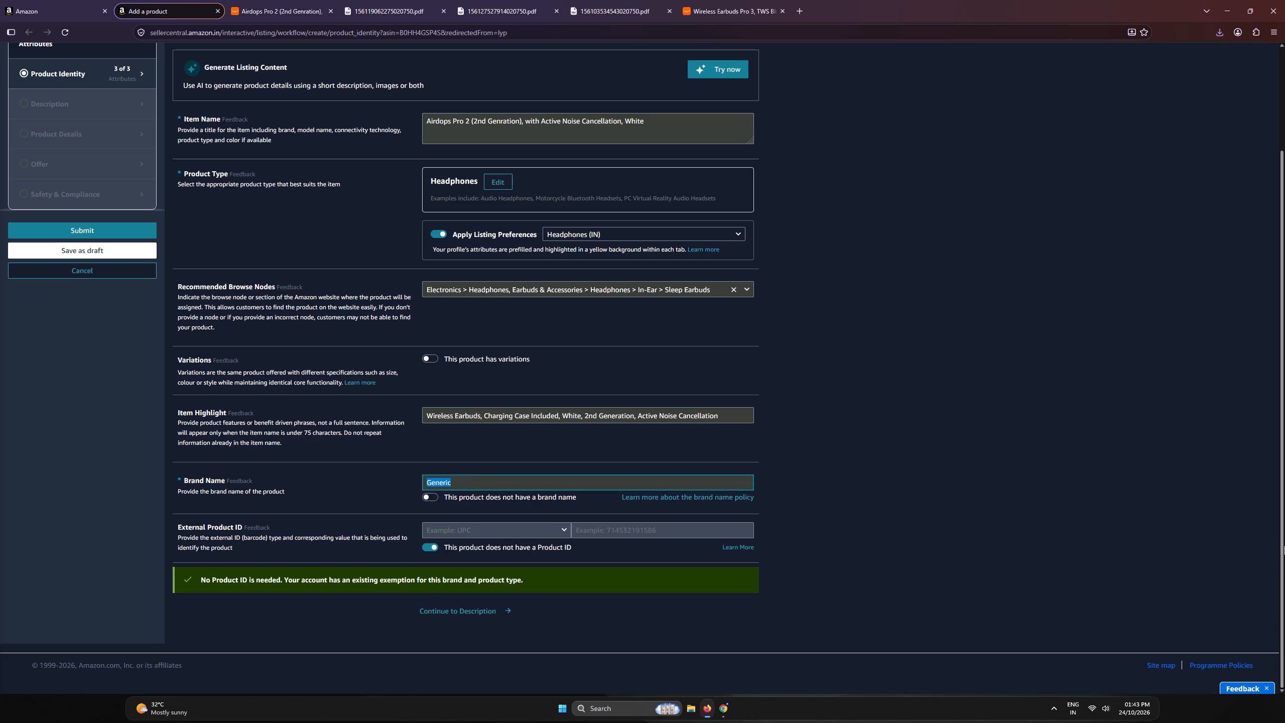
pyautogui.write('Orvio')
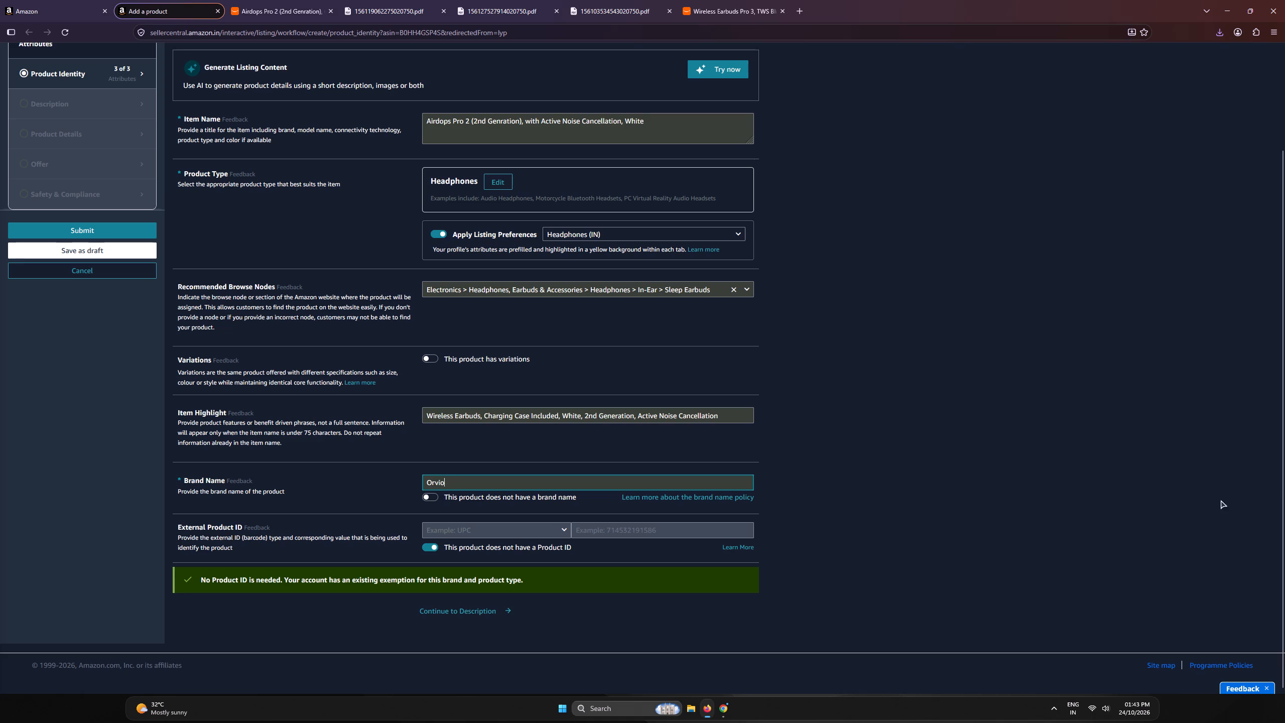
# Check the application required to sell under the Orvio brand, and close it without applying.
pyautogui.click(365, 477)
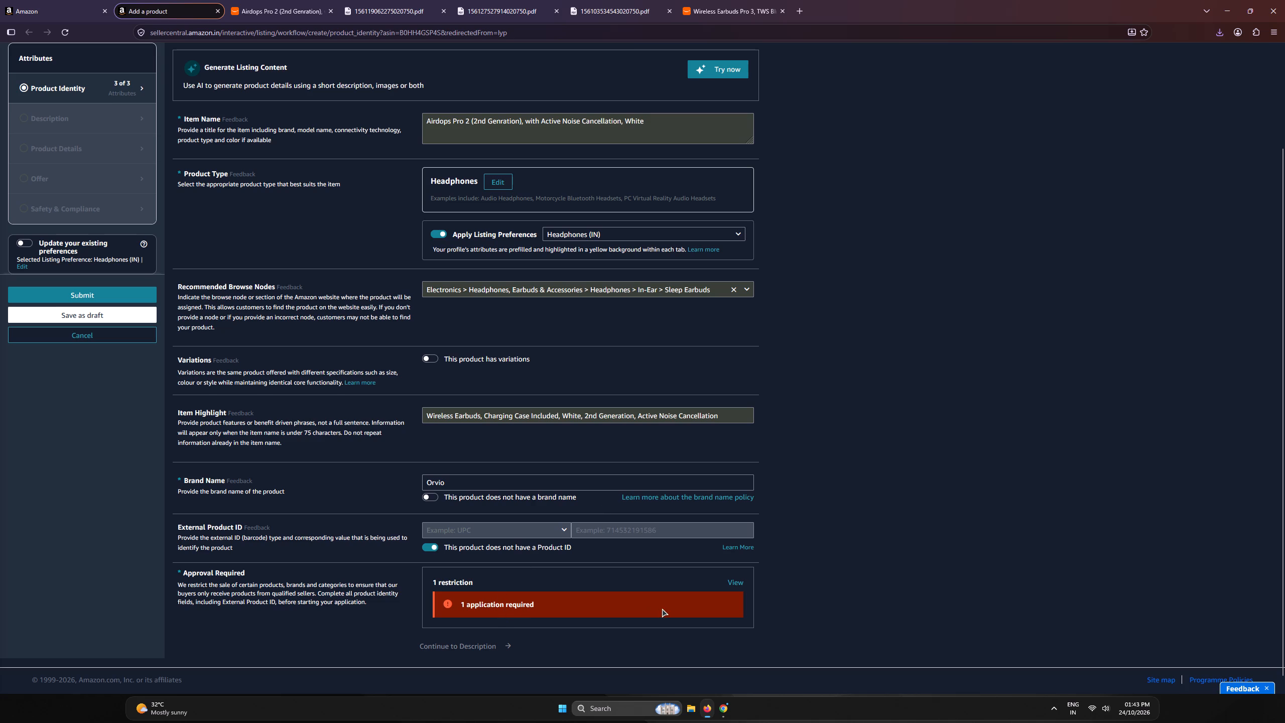
pyautogui.click(736, 583)
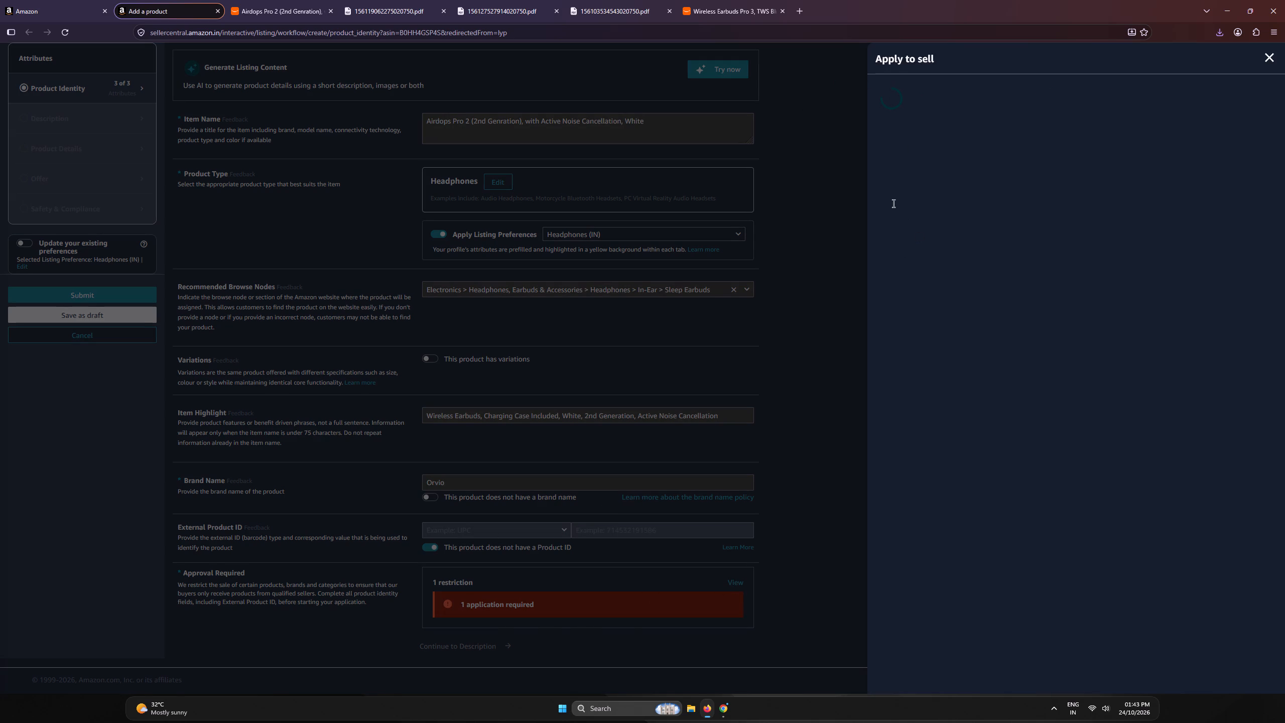
pyautogui.click(1270, 62)
# Mark the product as having no brand name in the product identity section and continue to the description.
pyautogui.click(428, 492)
pyautogui.click(428, 497)
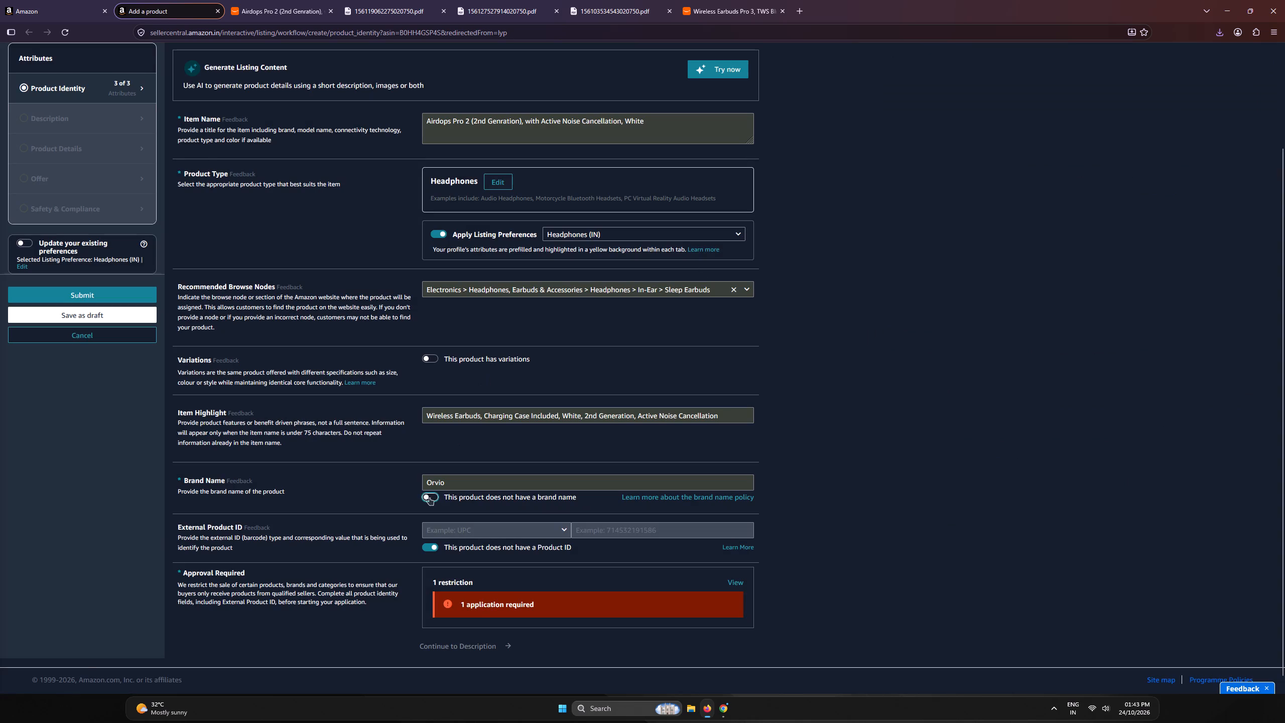
pyautogui.scroll(2, 353, 573)
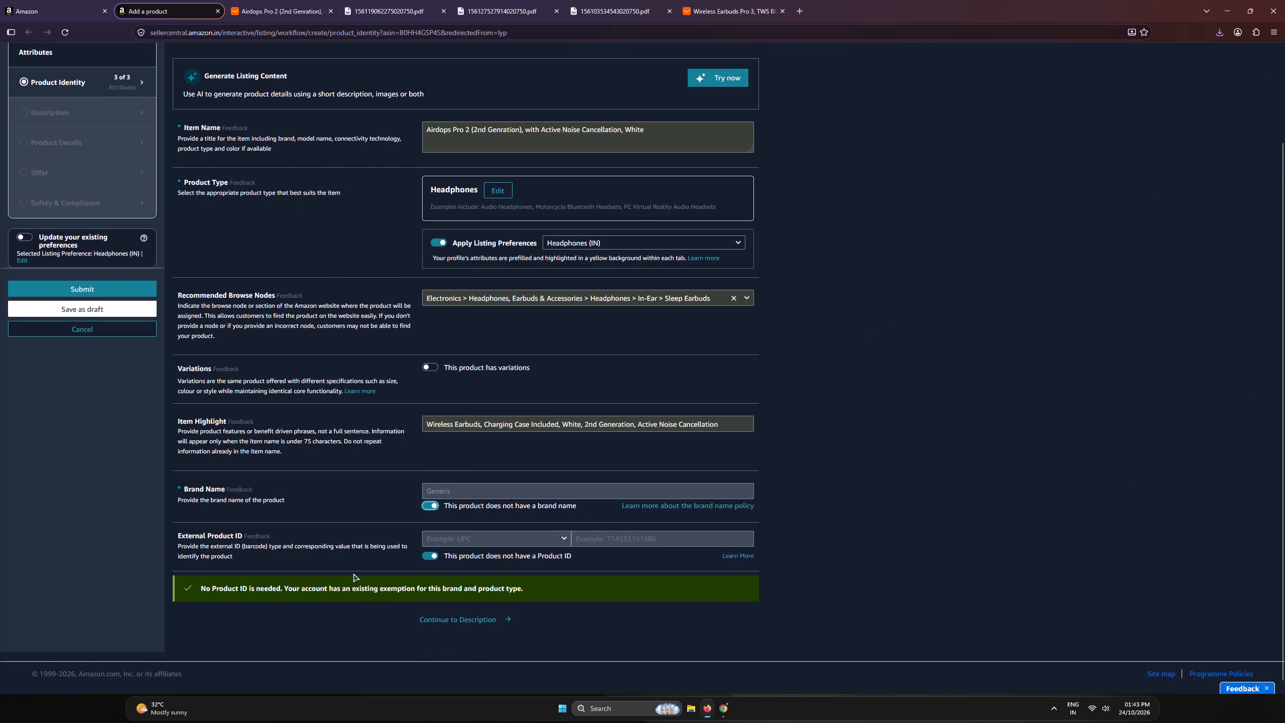
pyautogui.scroll(-2, 355, 584)
pyautogui.click(448, 614)
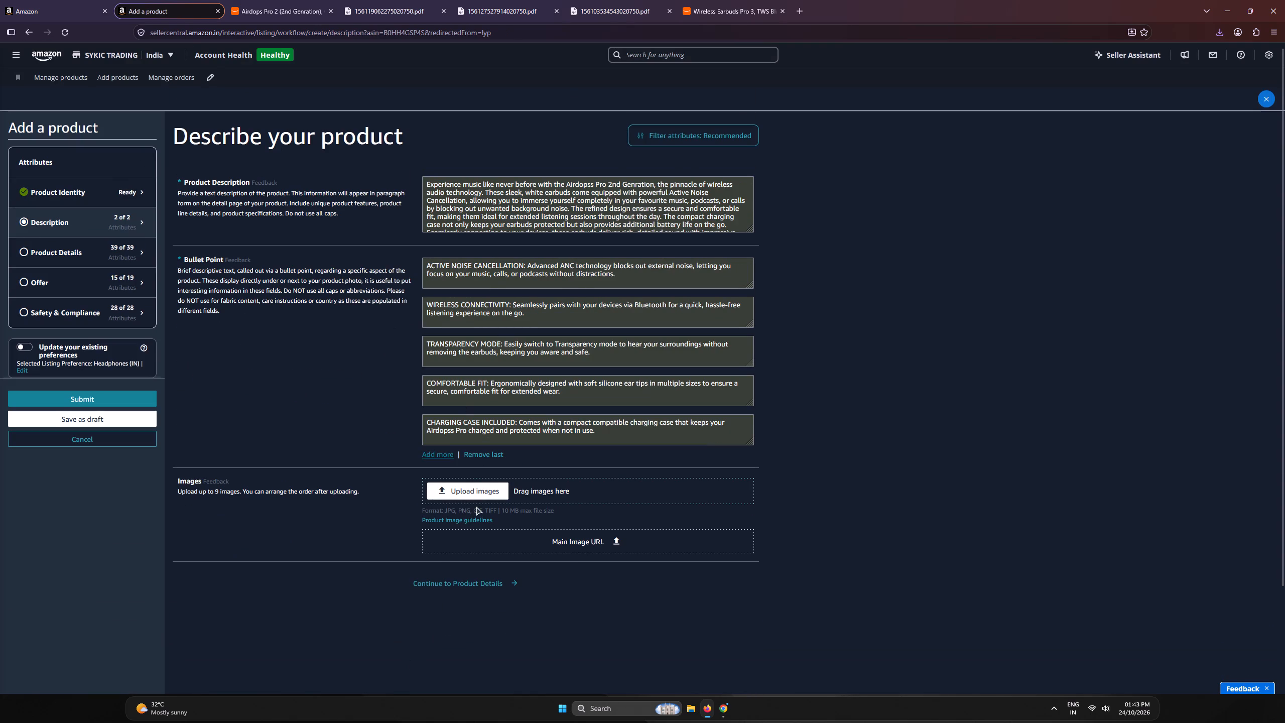
# Upload the saved earbuds picture as the listing's main image and continue to the product details.
pyautogui.click(499, 499)
pyautogui.doubleClick(117, 85)
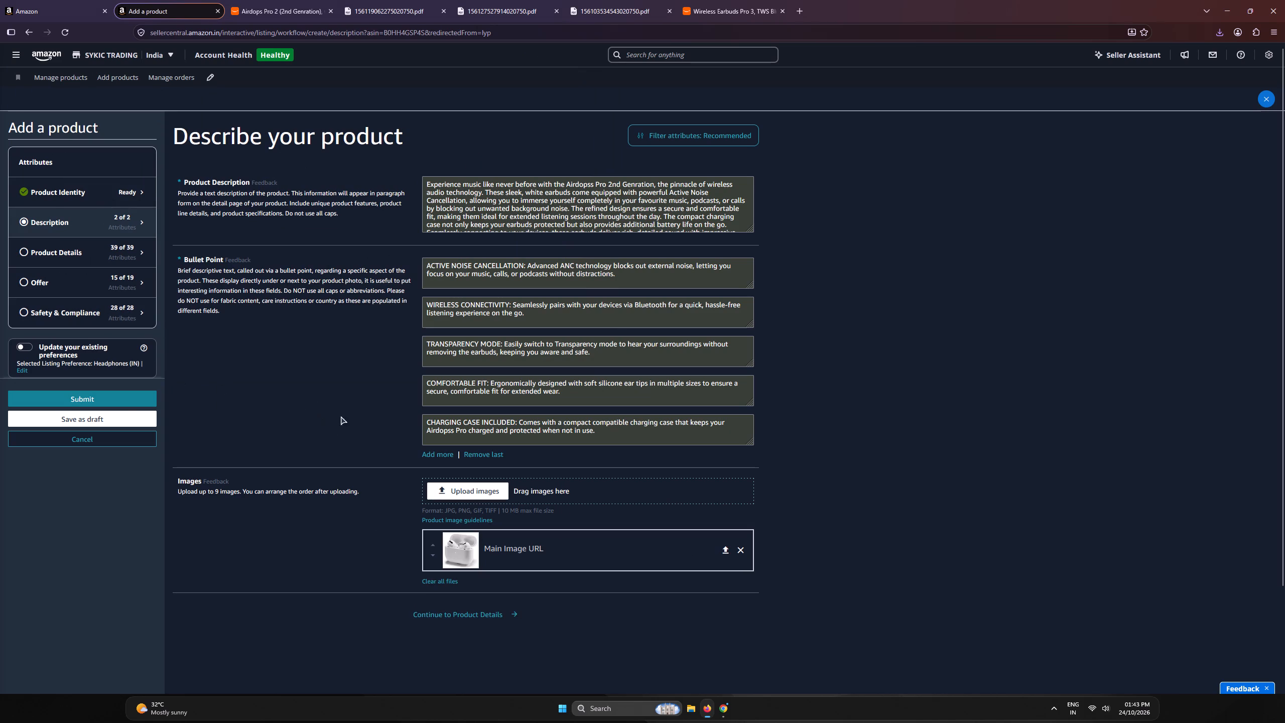
pyautogui.click(454, 612)
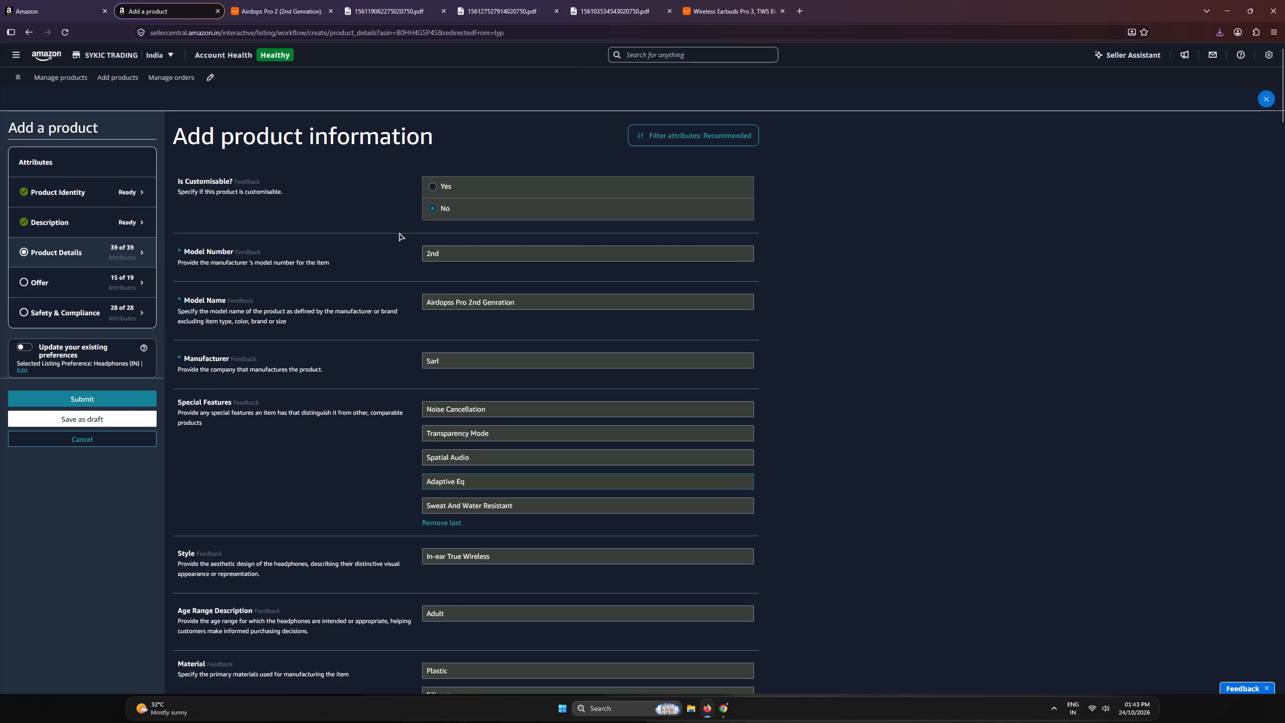
# Extend the model number in the product details to 2nd Gen.
pyautogui.click(456, 250)
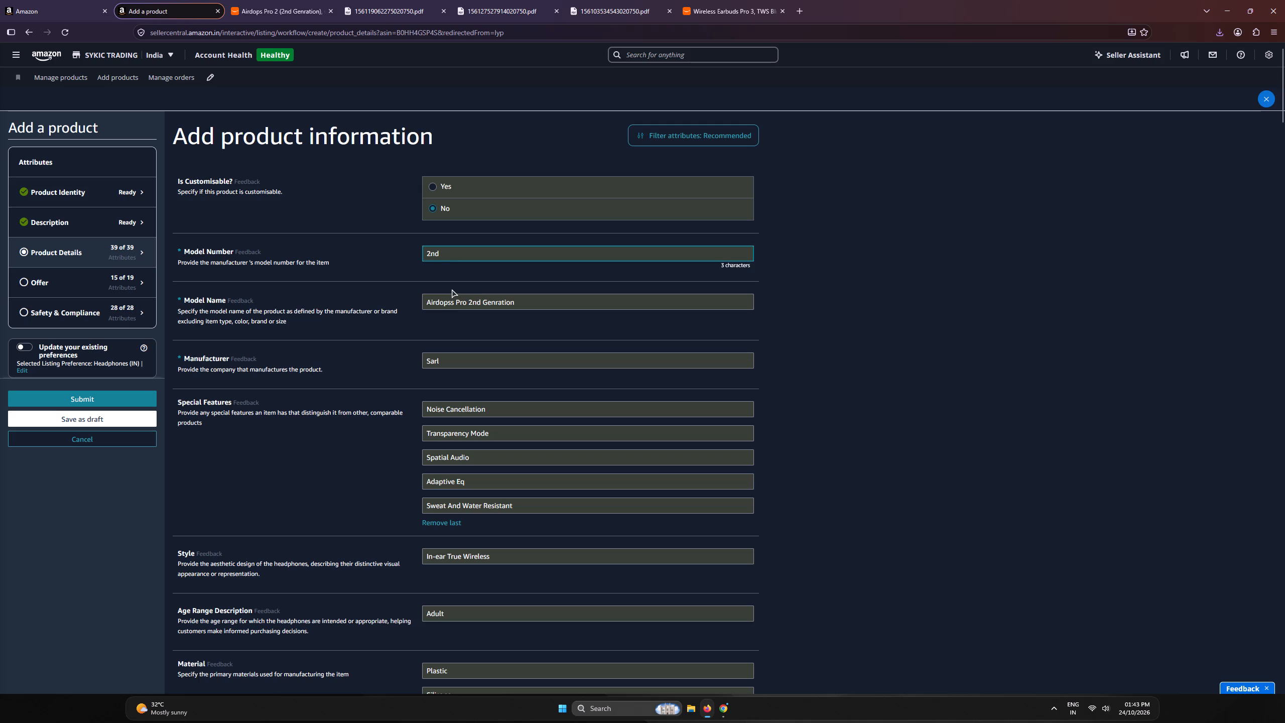
pyautogui.press('space')
pyautogui.write('Gen')
# Replace the manufacturer name in the product details with Sykic.
pyautogui.moveTo(453, 365); pyautogui.dragTo(412, 368)
pyautogui.moveTo(464, 354); pyautogui.dragTo(399, 349)
pyautogui.write('Syk')
pyautogui.write('ic')
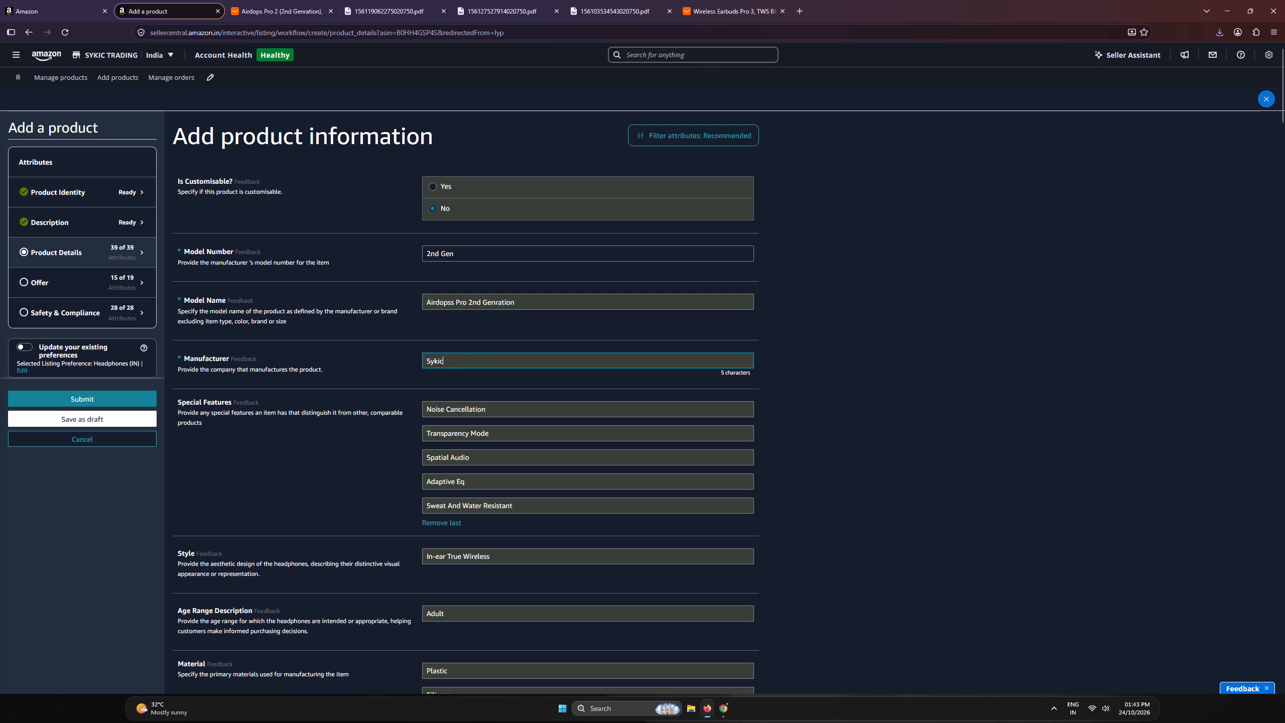
pyautogui.click(818, 456)
# Review all the prefilled product details of the listing, from the model information to the item weight.
pyautogui.scroll(-5, 491, 424)
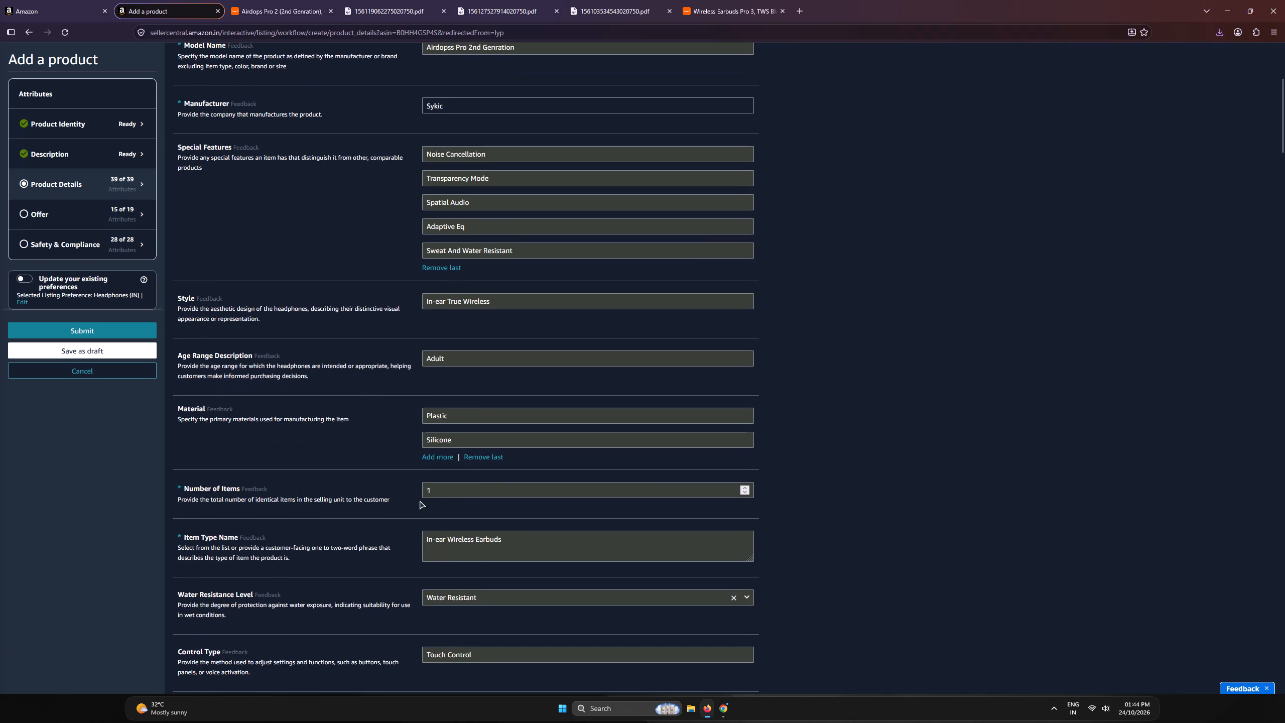
pyautogui.scroll(-10, 344, 433)
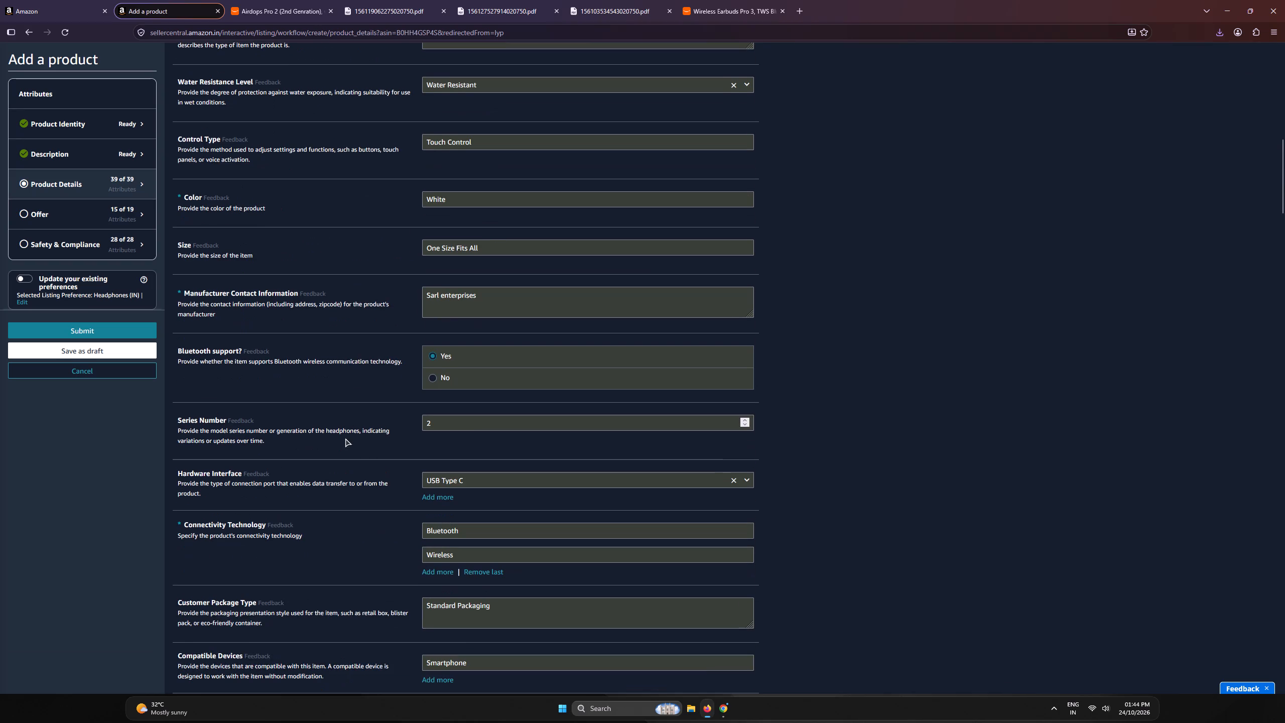
pyautogui.scroll(-5, 403, 440)
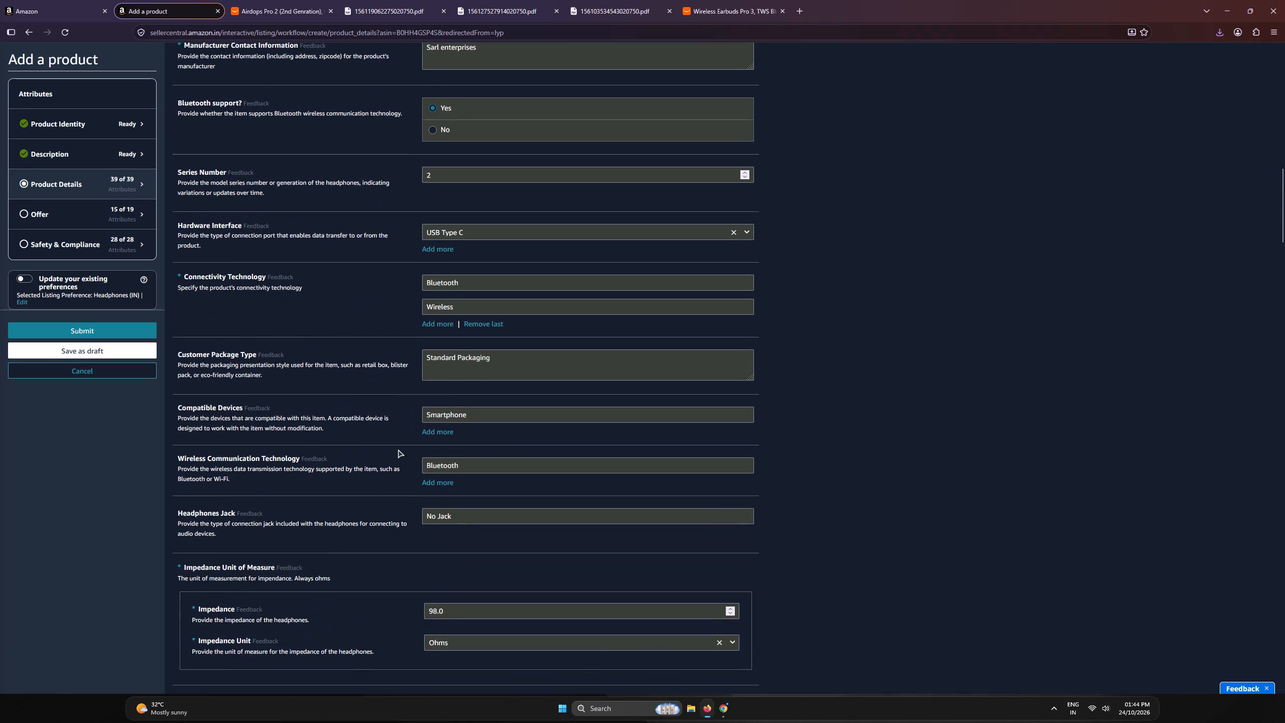
pyautogui.scroll(-5, 397, 442)
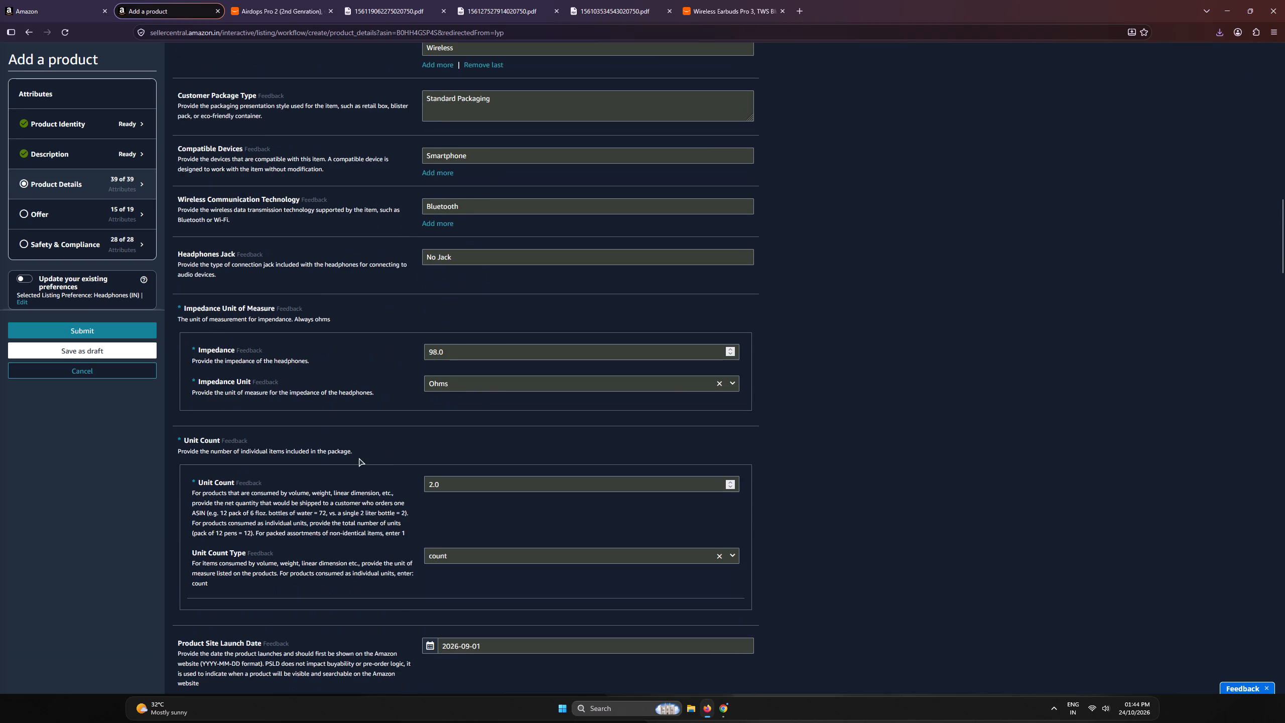
pyautogui.scroll(-6, 359, 467)
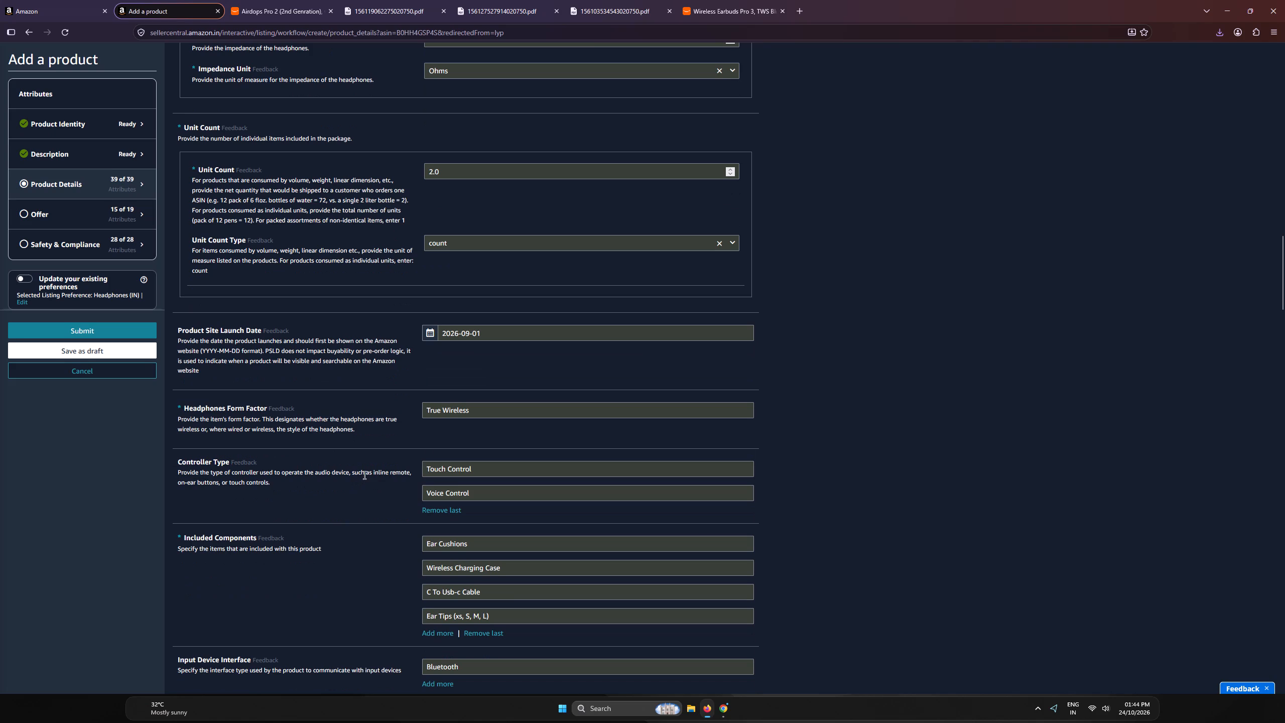
pyautogui.scroll(-5, 368, 479)
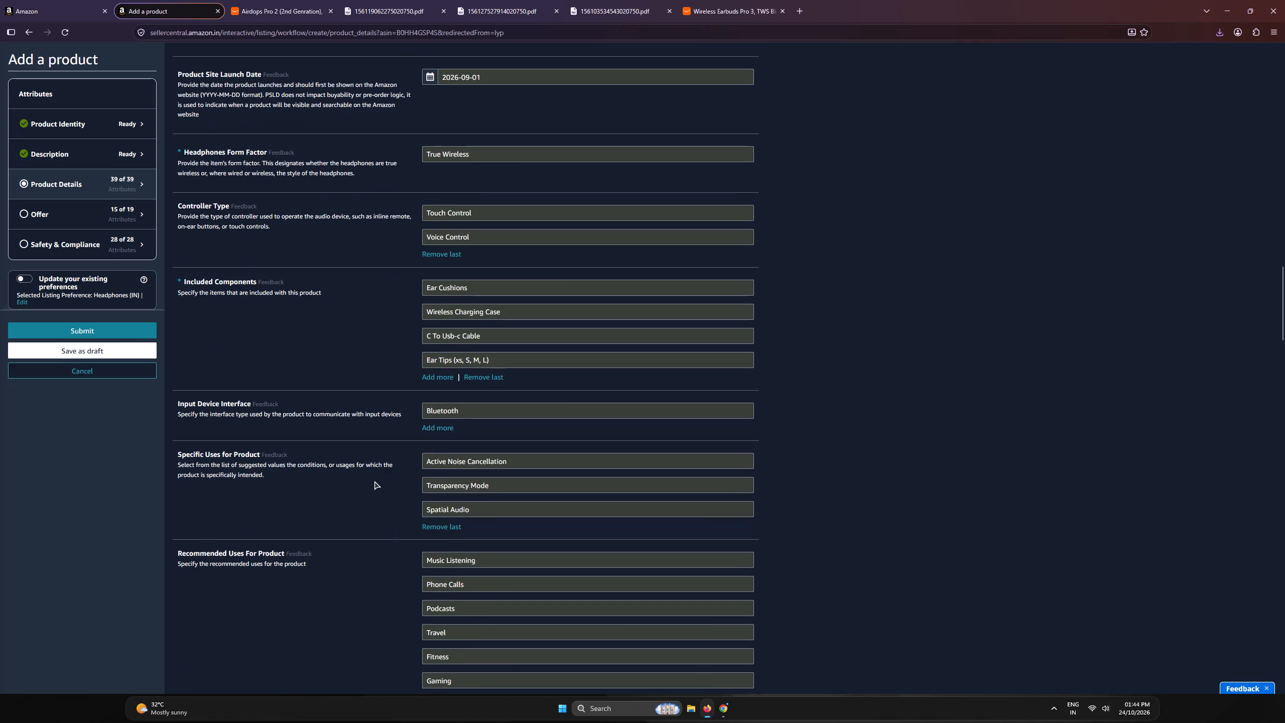
pyautogui.scroll(-6, 374, 481)
pyautogui.scroll(-2, 425, 443)
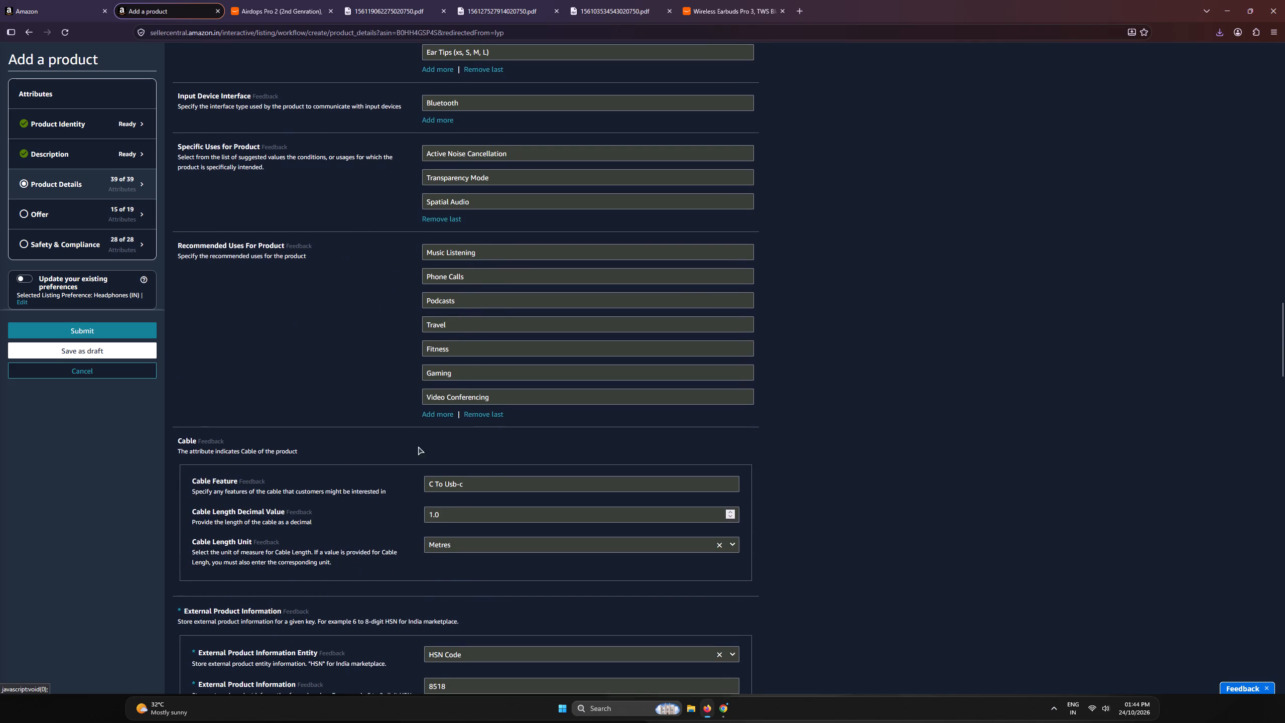
pyautogui.scroll(-20, 418, 446)
pyautogui.scroll(-6, 418, 446)
pyautogui.scroll(-8, 373, 499)
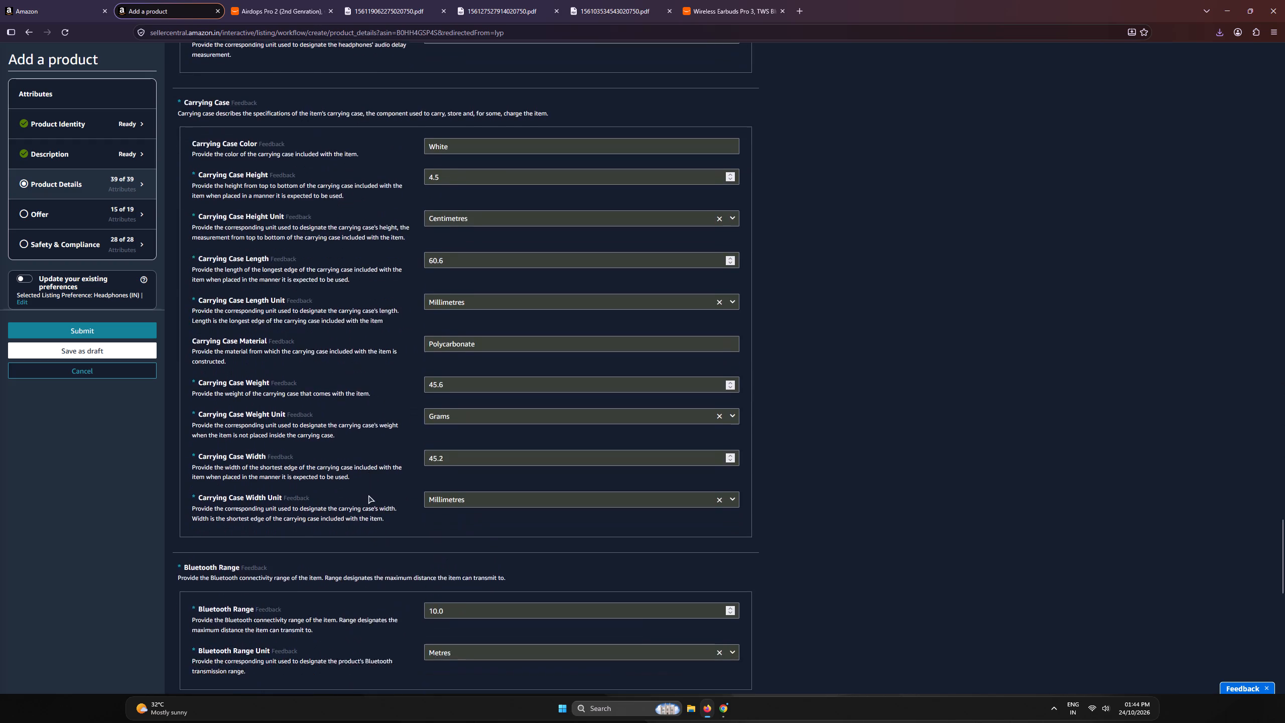
pyautogui.scroll(-18, 368, 497)
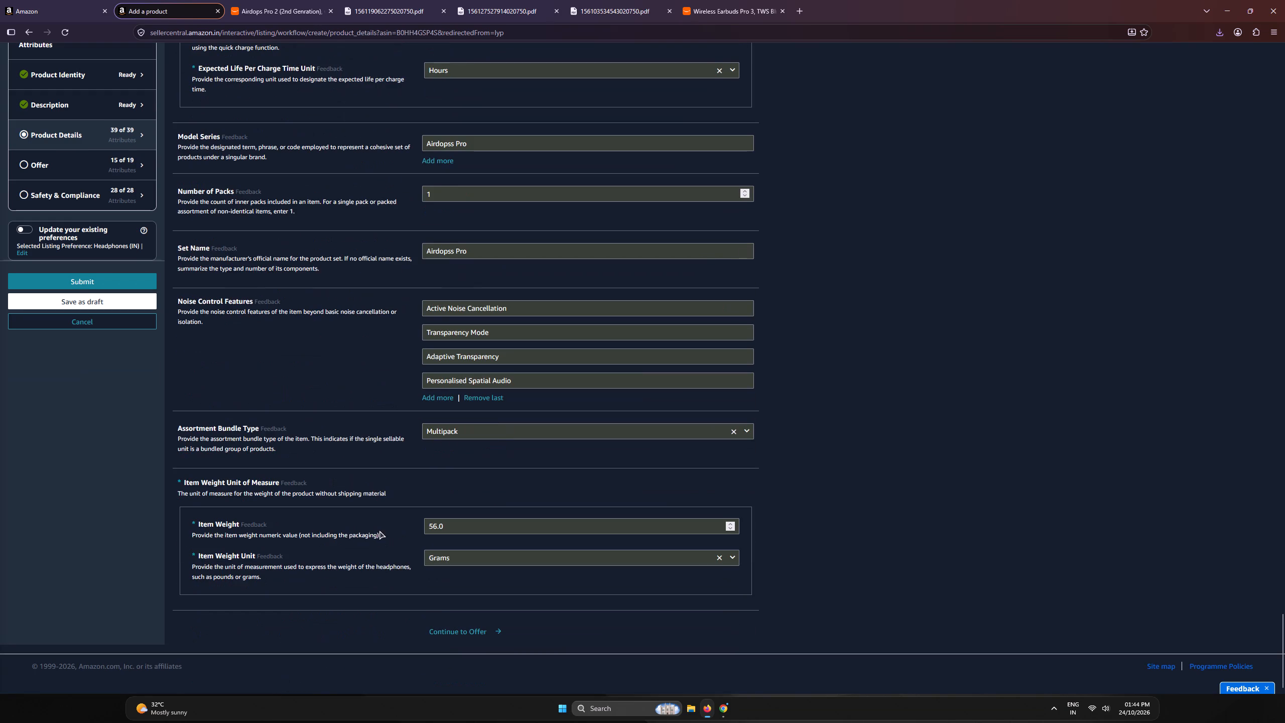
pyautogui.scroll(8, 401, 529)
pyautogui.scroll(14, 317, 463)
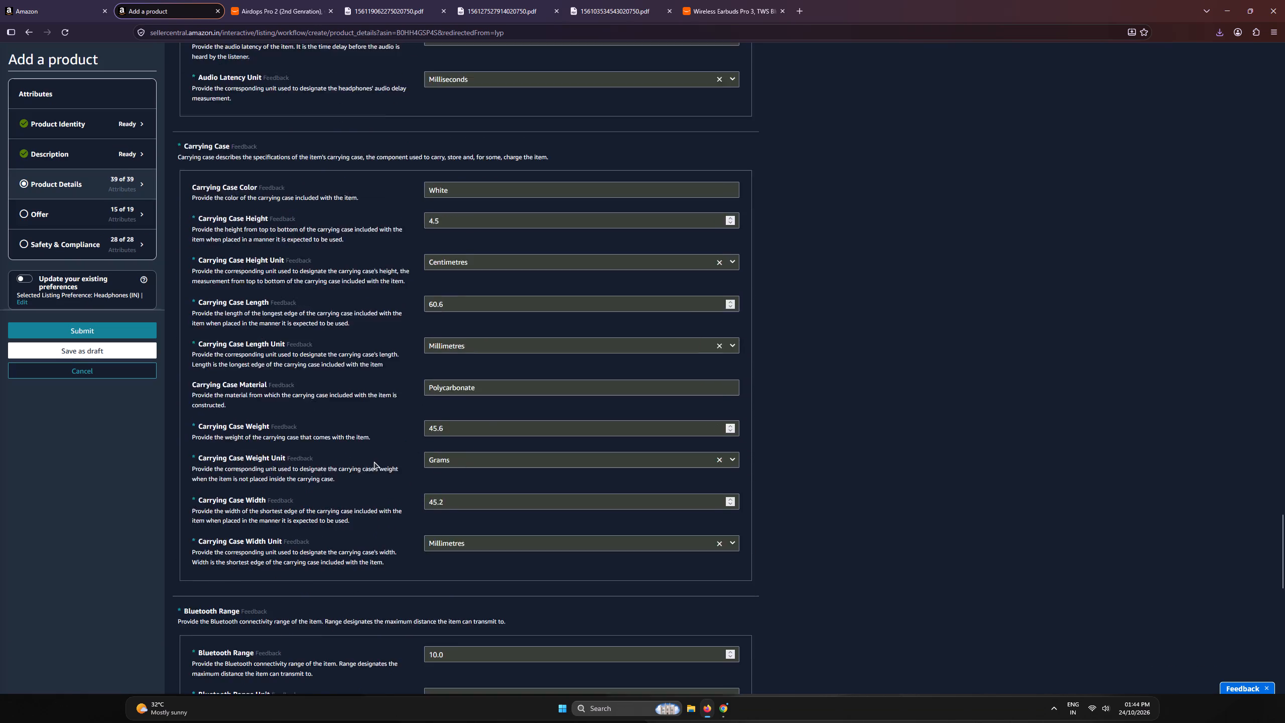
pyautogui.scroll(20, 374, 461)
pyautogui.scroll(8, 377, 461)
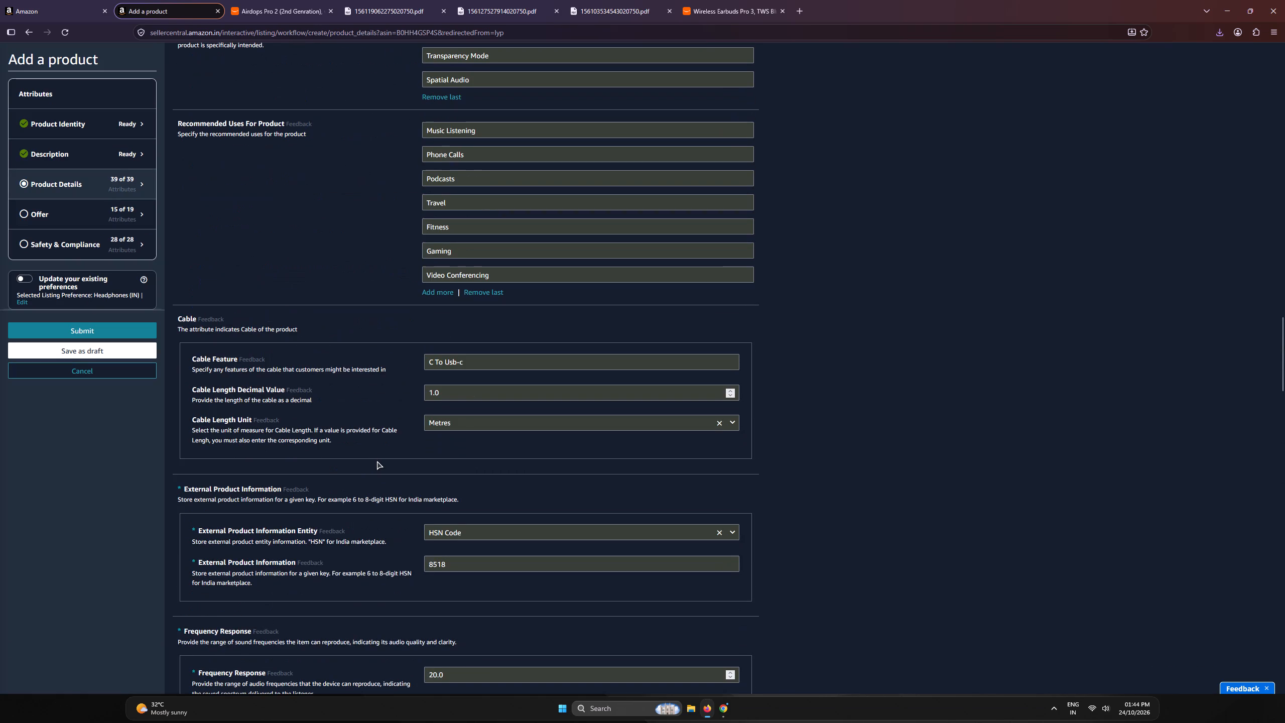
pyautogui.scroll(10, 377, 461)
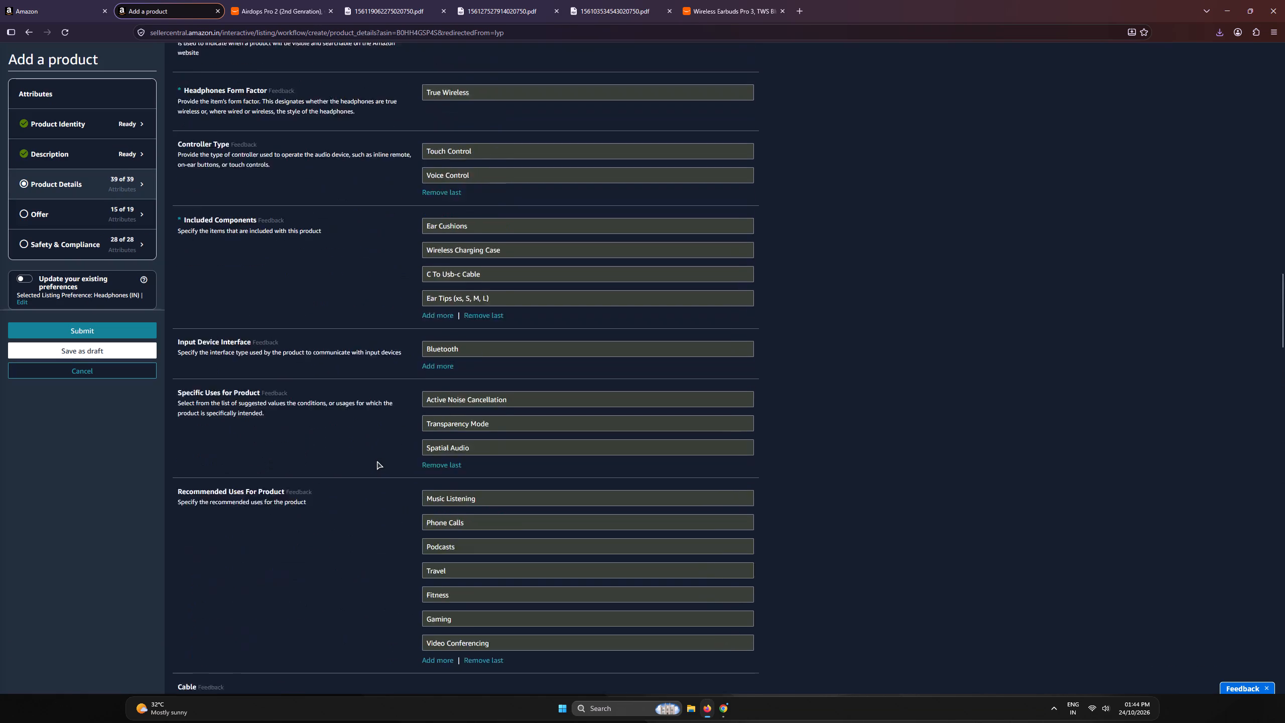
pyautogui.scroll(20, 377, 461)
pyautogui.scroll(10, 377, 461)
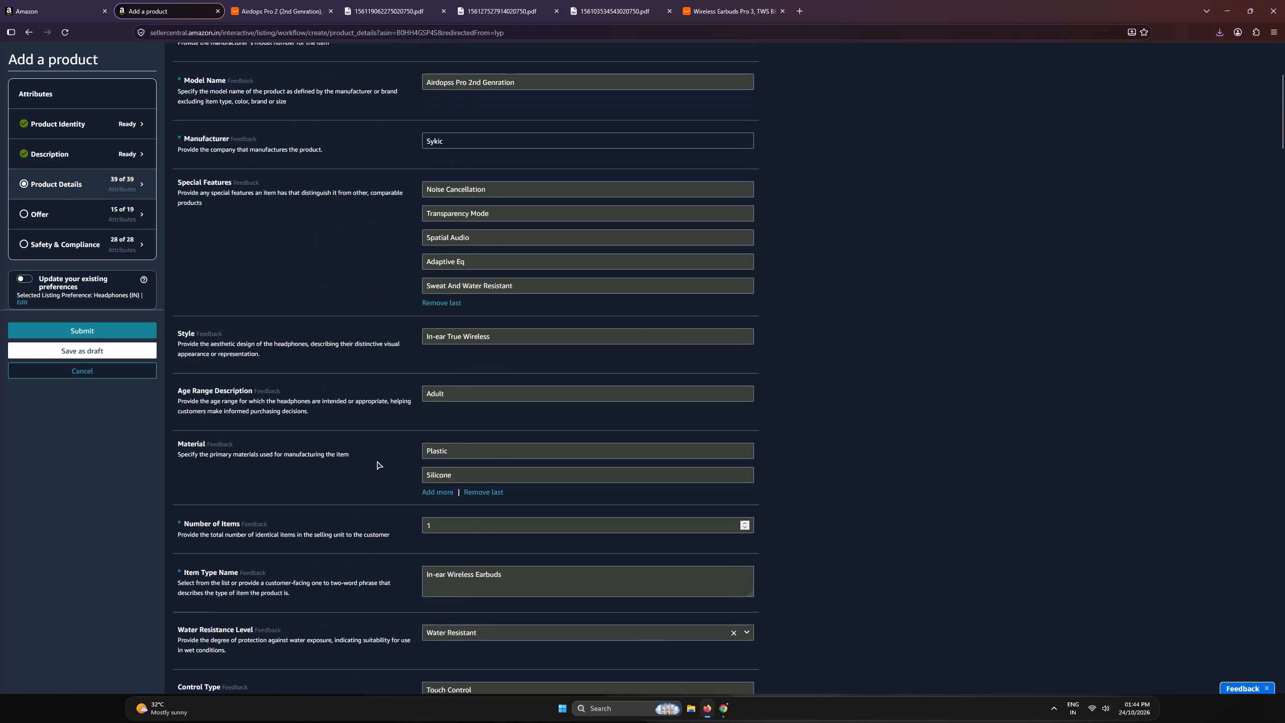
pyautogui.scroll(8, 377, 461)
pyautogui.scroll(-2, 431, 391)
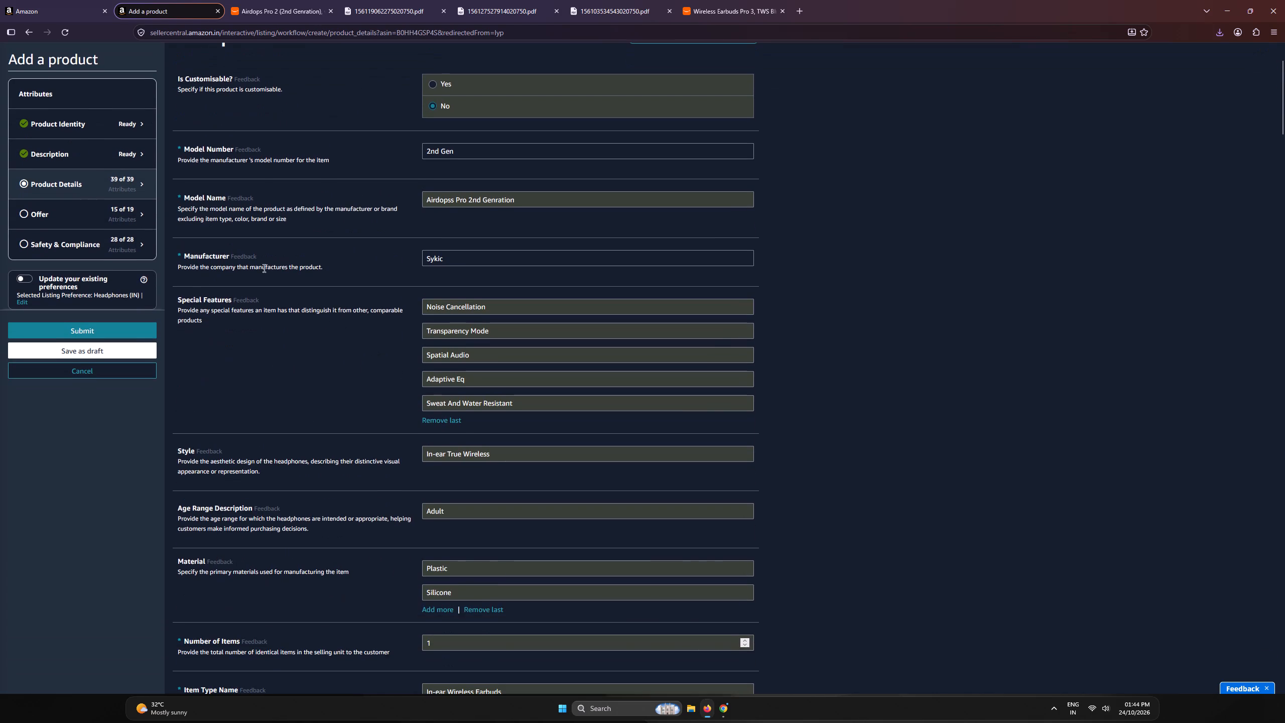
pyautogui.scroll(-7, 288, 412)
pyautogui.scroll(-6, 401, 466)
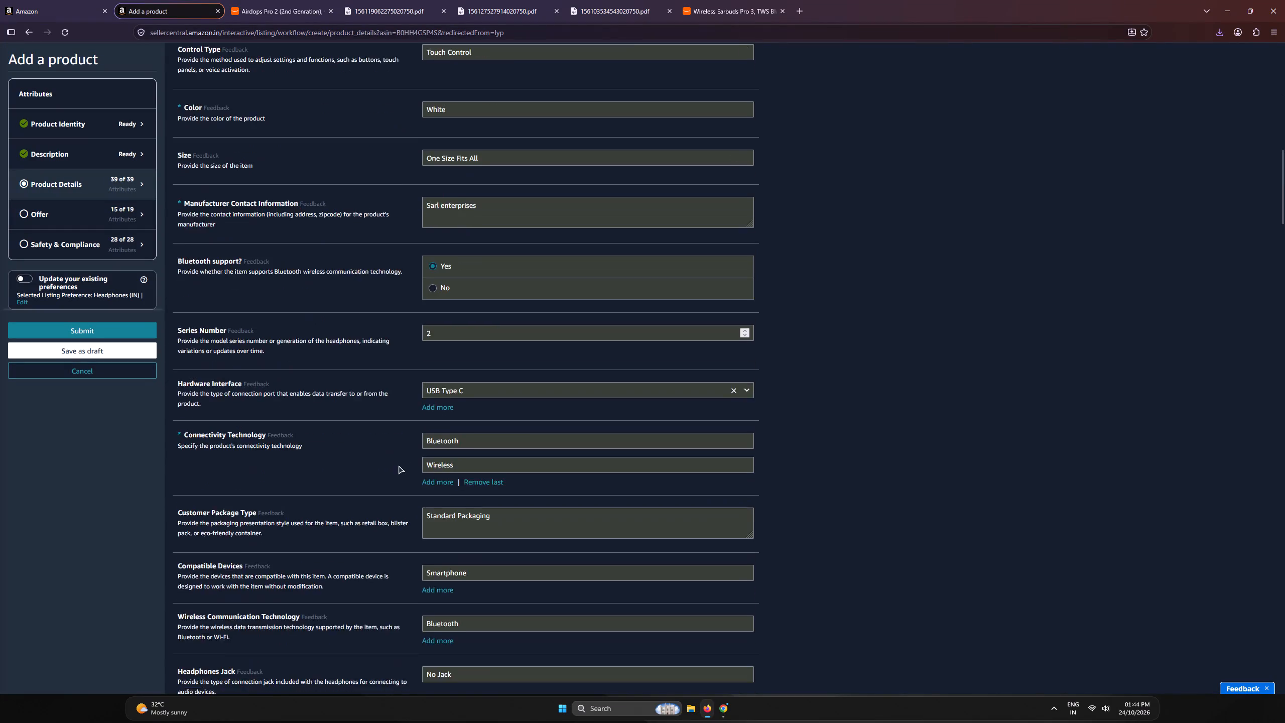
pyautogui.scroll(-15, 399, 465)
pyautogui.scroll(-13, 421, 451)
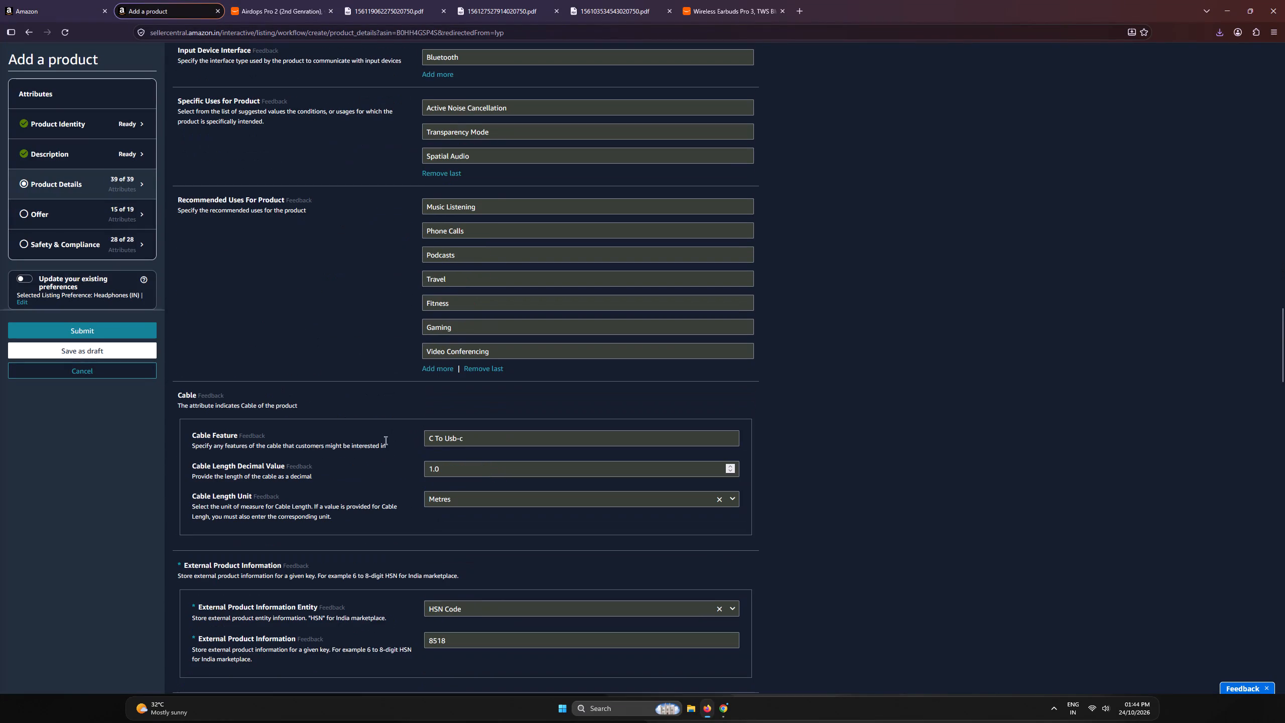
pyautogui.scroll(-3, 330, 423)
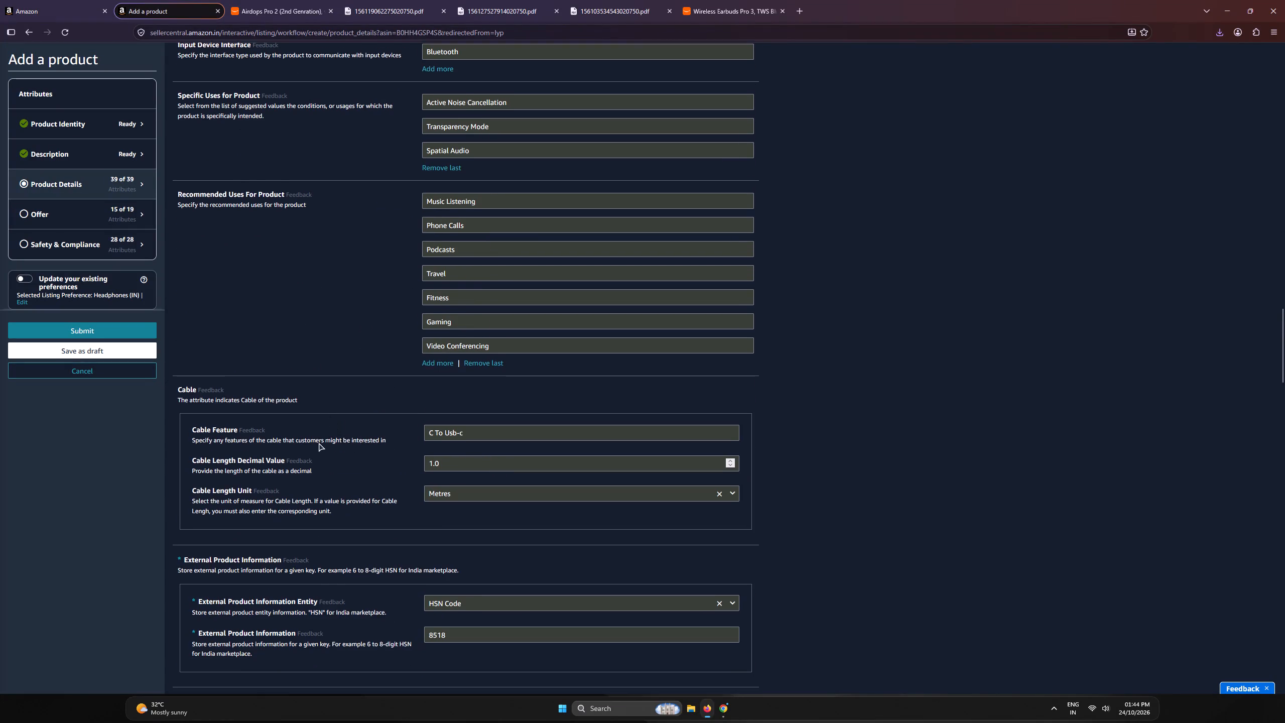
pyautogui.scroll(-12, 319, 443)
pyautogui.scroll(-19, 306, 416)
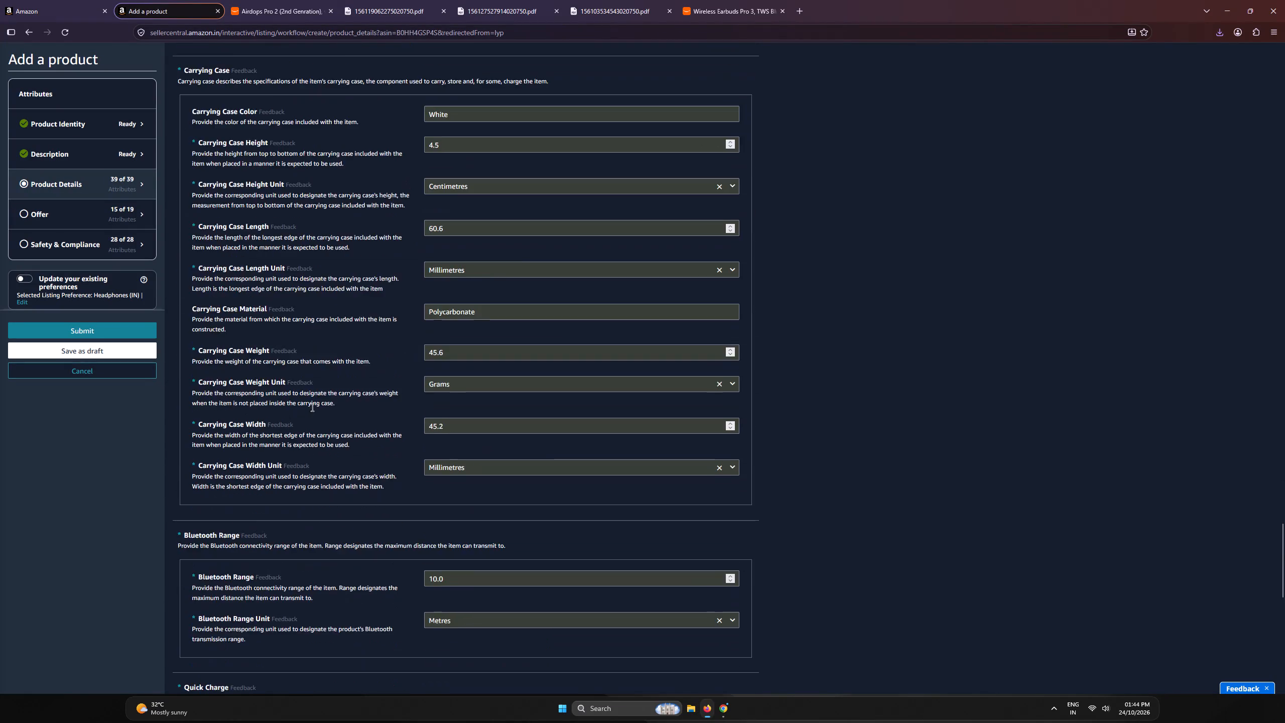
pyautogui.scroll(-15, 312, 407)
pyautogui.scroll(-9, 319, 484)
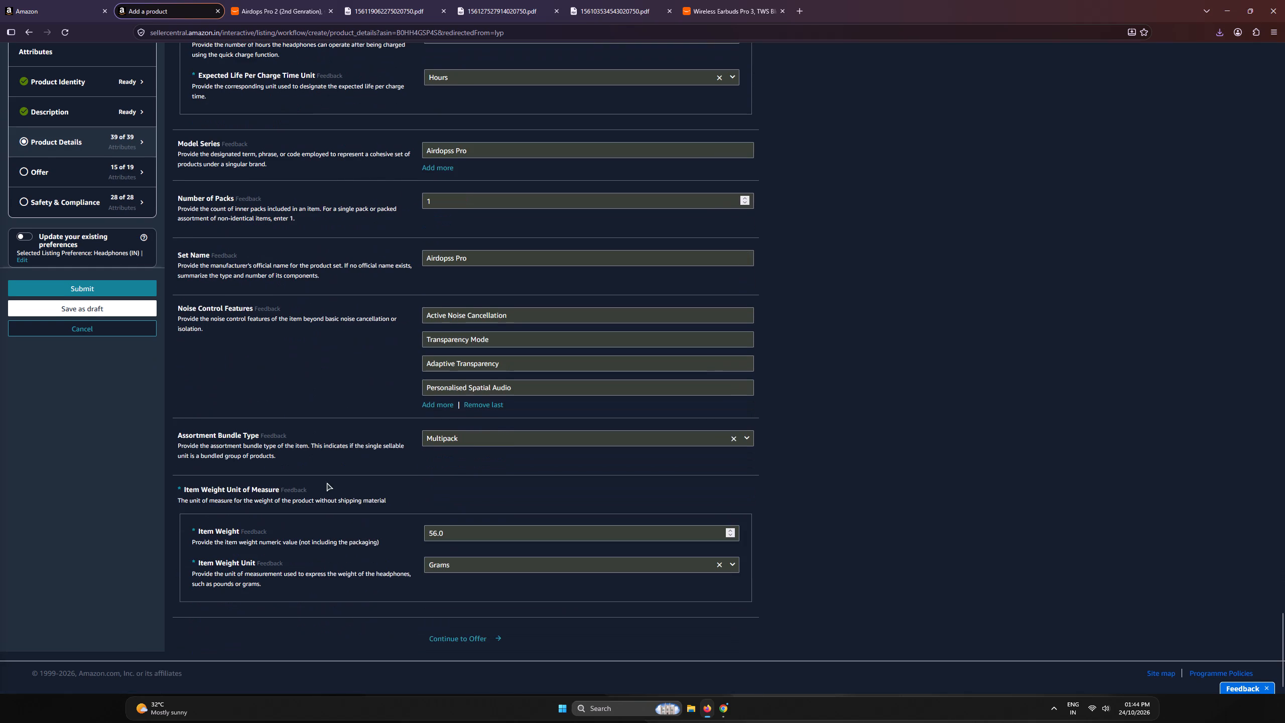
pyautogui.scroll(-3, 327, 483)
# Continue to the offer section and save the listing's attribute values to the Headphones (IN) preference profile.
pyautogui.click(452, 631)
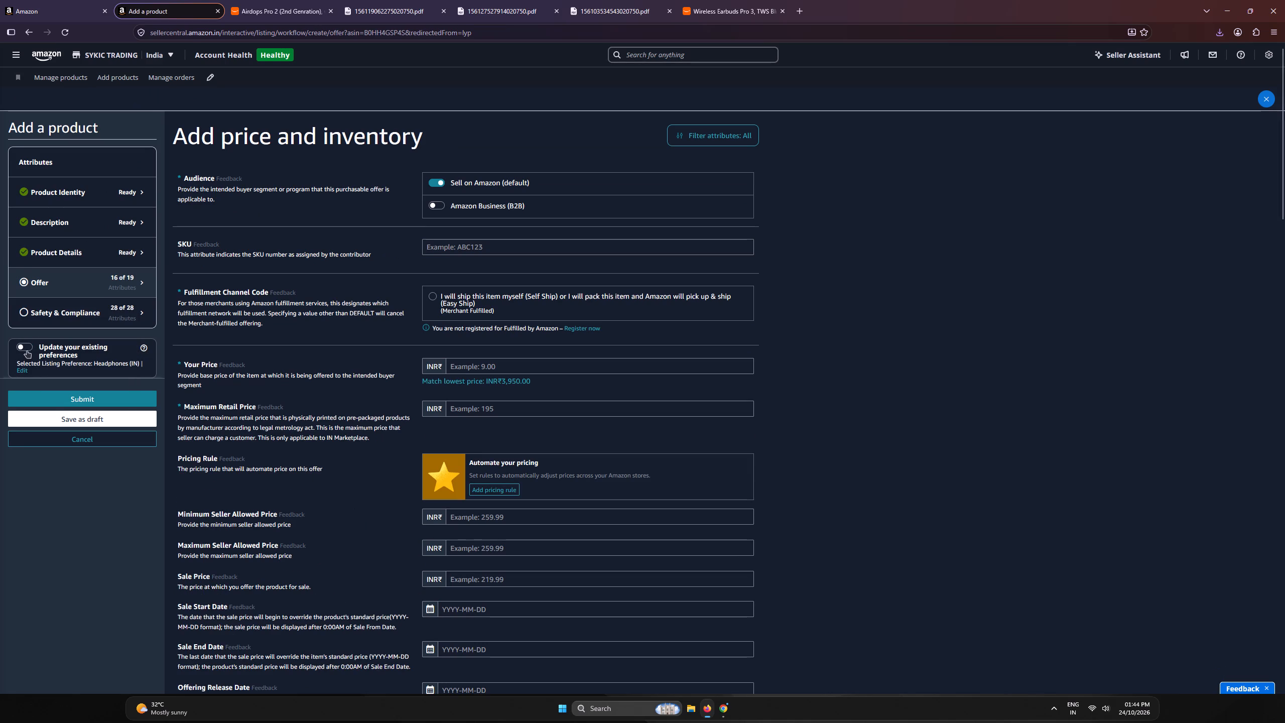
pyautogui.click(27, 350)
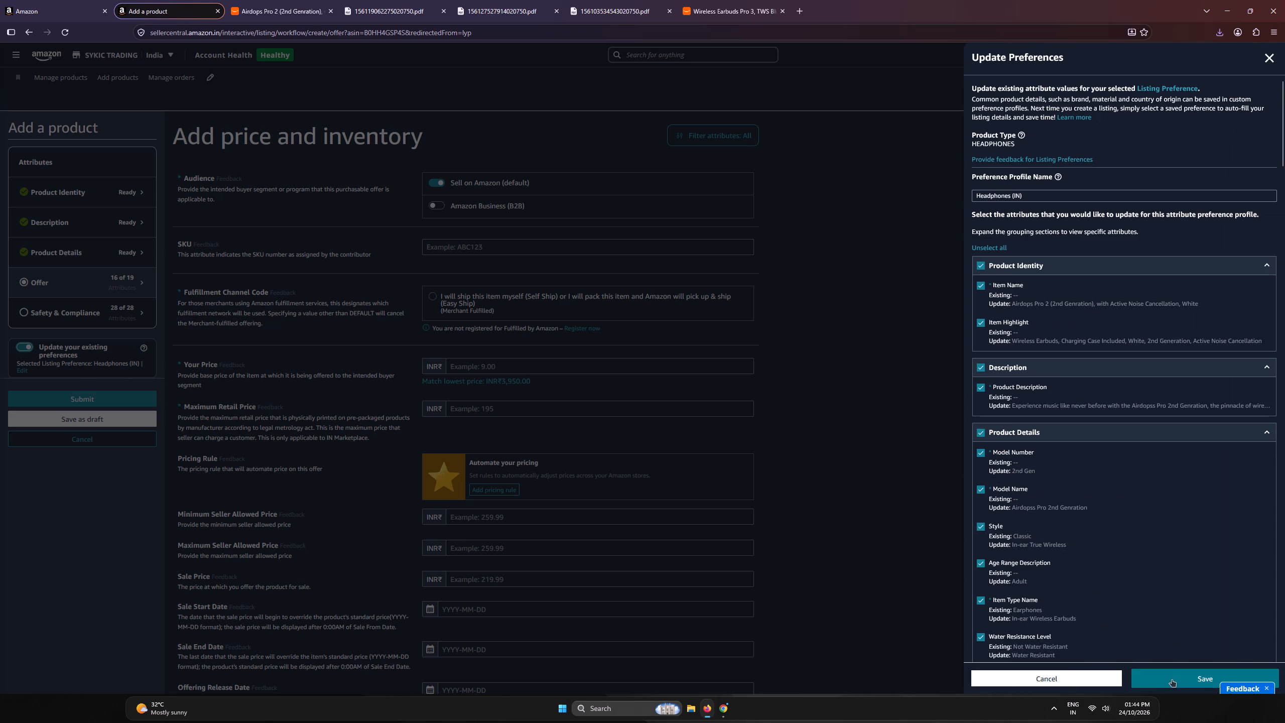
pyautogui.click(1161, 685)
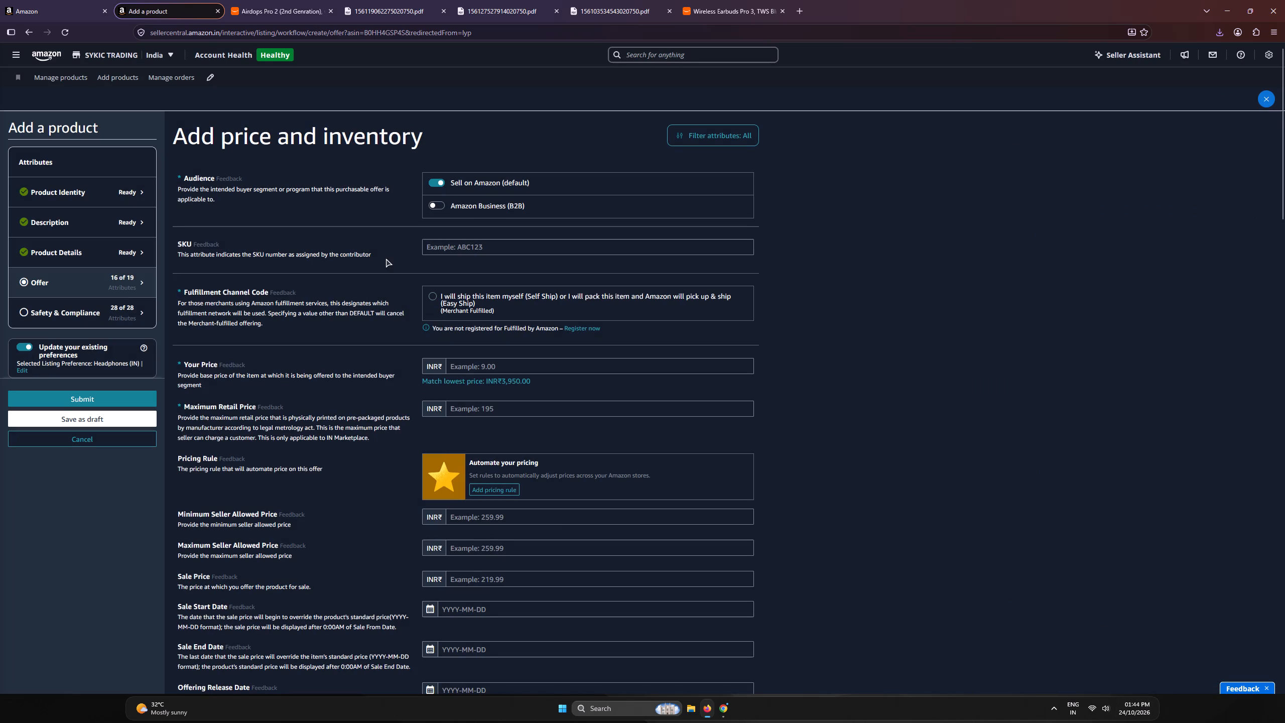
# Set the SKU of the offer to ARP2.
pyautogui.click(454, 253)
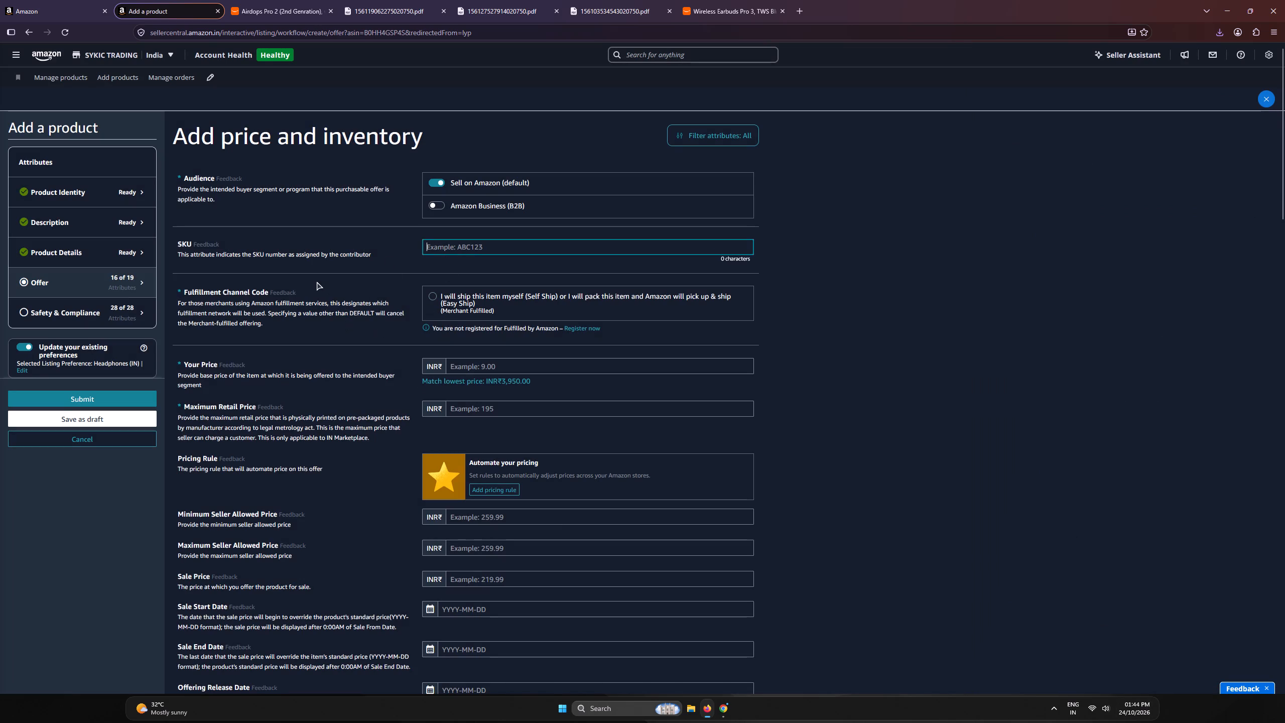
pyautogui.hotkey('shift', 'a')
pyautogui.write('RP')
pyautogui.press('2')
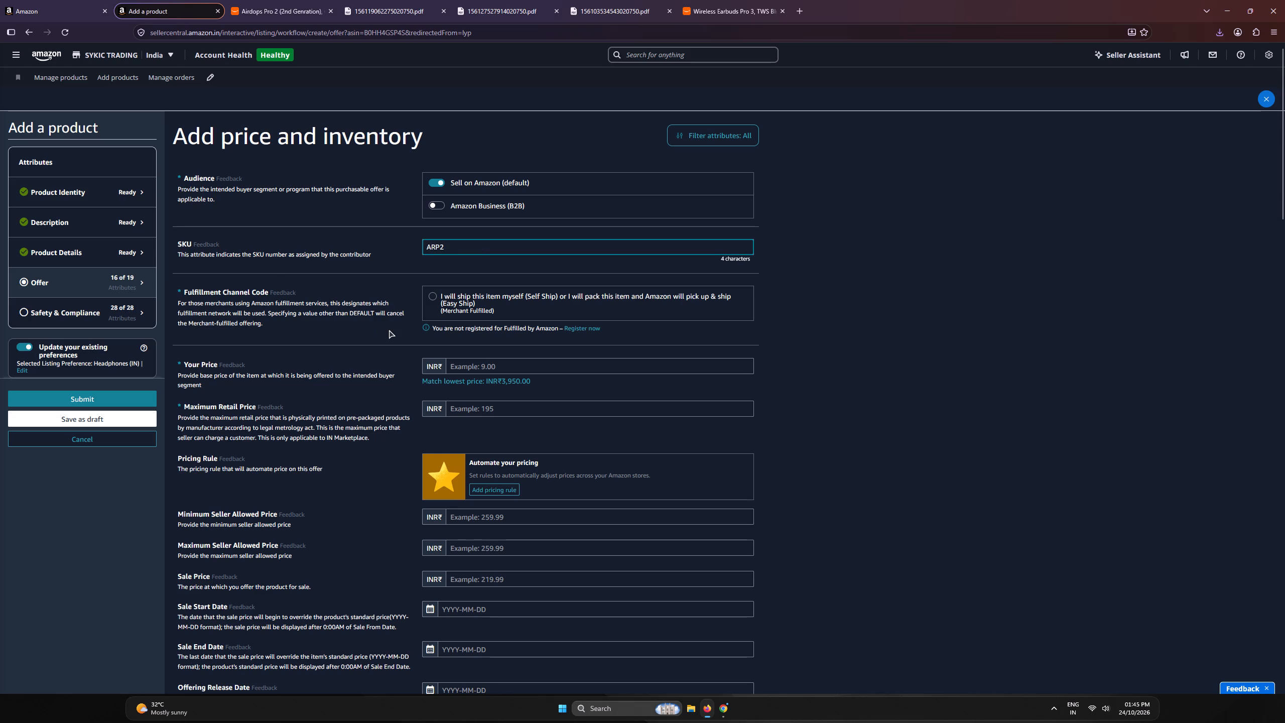
# Choose the merchant-fulfilled Self Ship or Easy Ship fulfillment channel for the offer and set the quantity to 5.
pyautogui.click(428, 300)
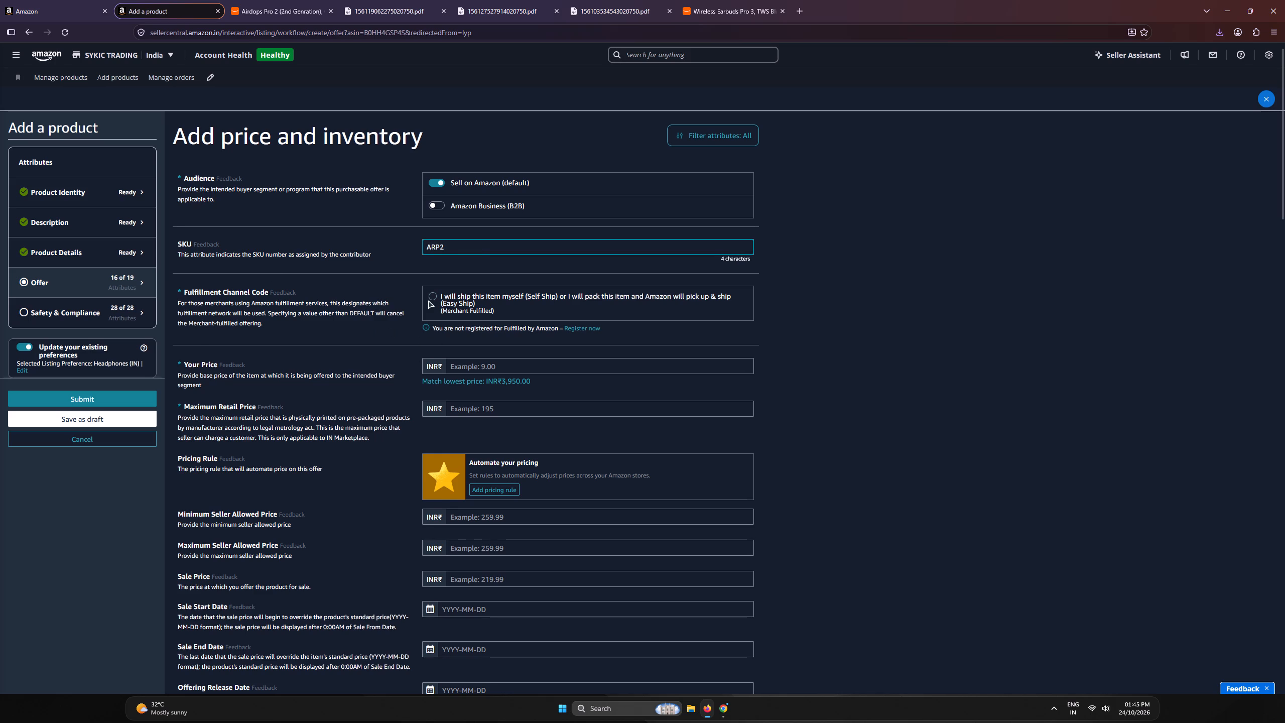
pyautogui.click(428, 300)
pyautogui.click(432, 297)
pyautogui.click(471, 356)
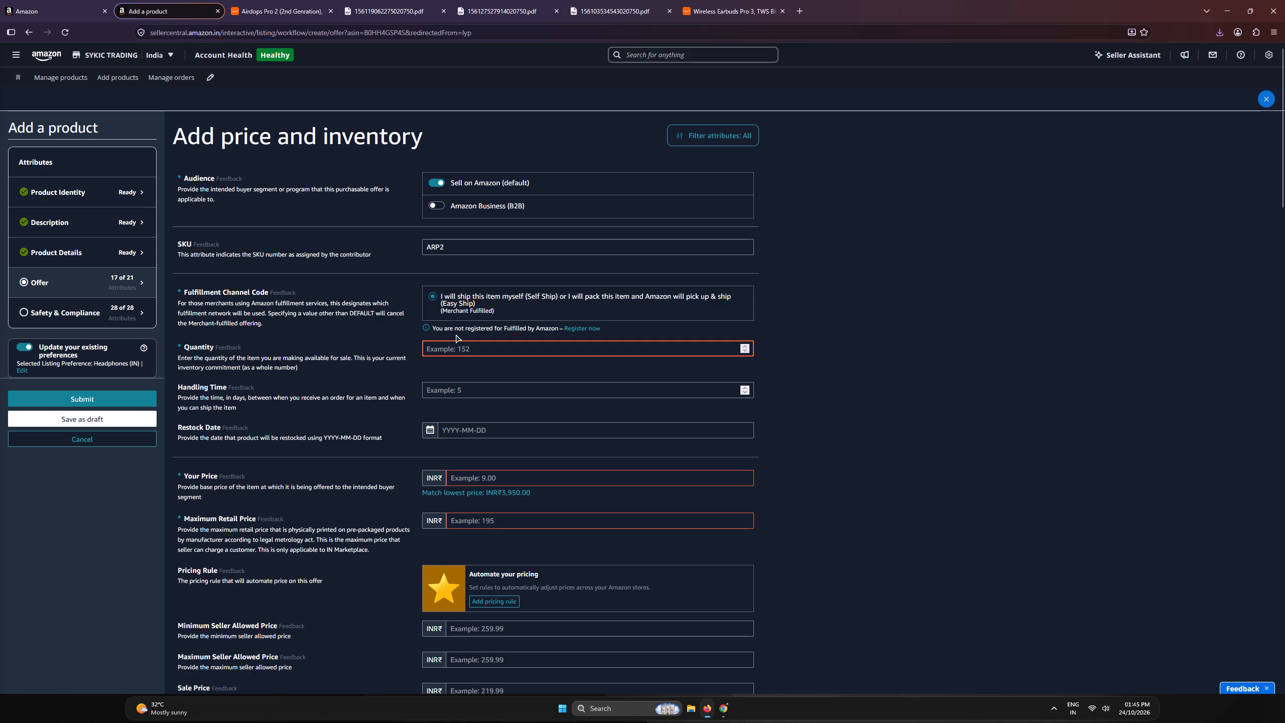
pyautogui.press('5')
# Set your price to INR 2,599 and the maximum retail price to INR 9,999.
pyautogui.click(567, 482)
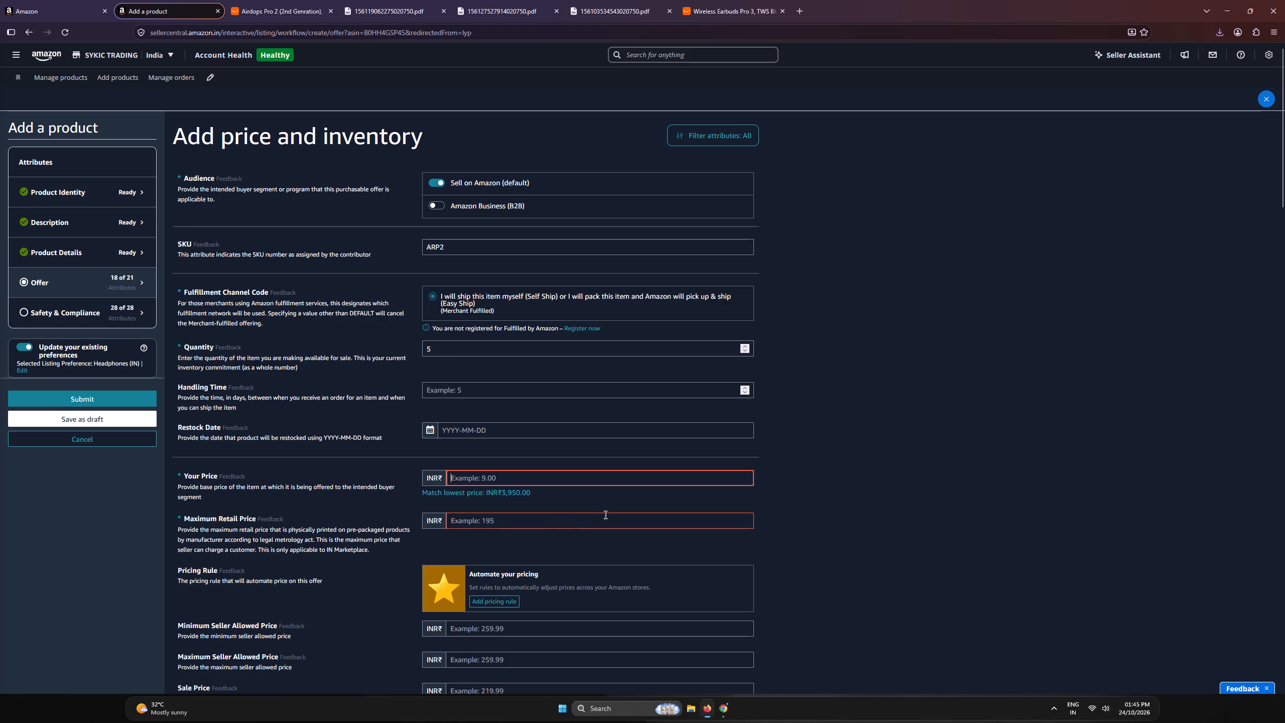
pyautogui.write('2599')
pyautogui.click(501, 522)
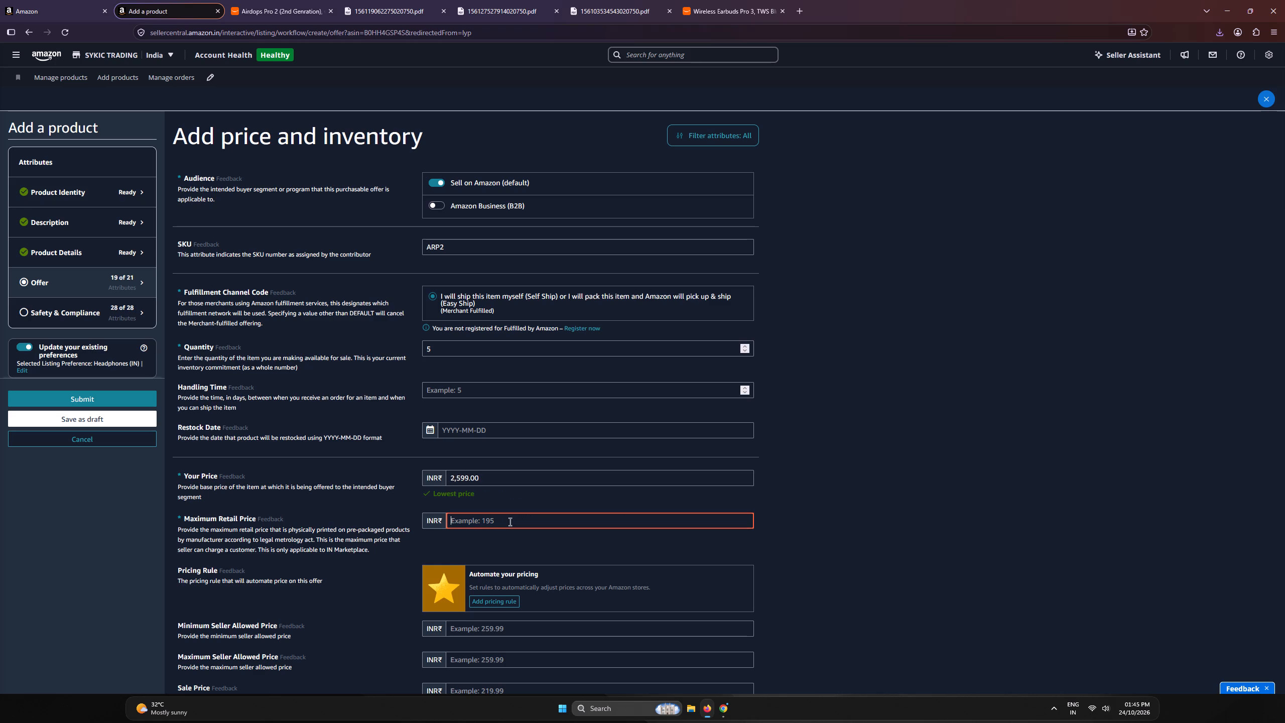
pyautogui.write('9999')
pyautogui.click(876, 559)
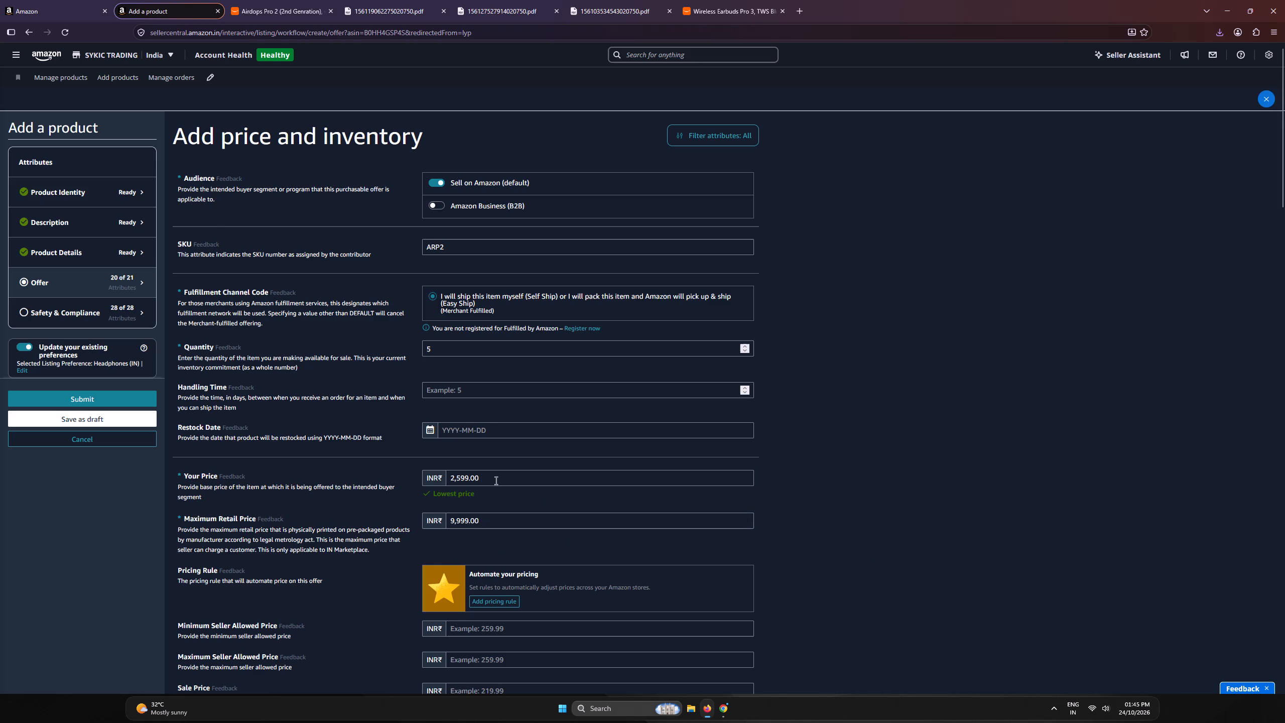
# Set the product tax code to A_GEN_STANDARD and the shipping template to Migrated Template.
pyautogui.scroll(-5, 467, 408)
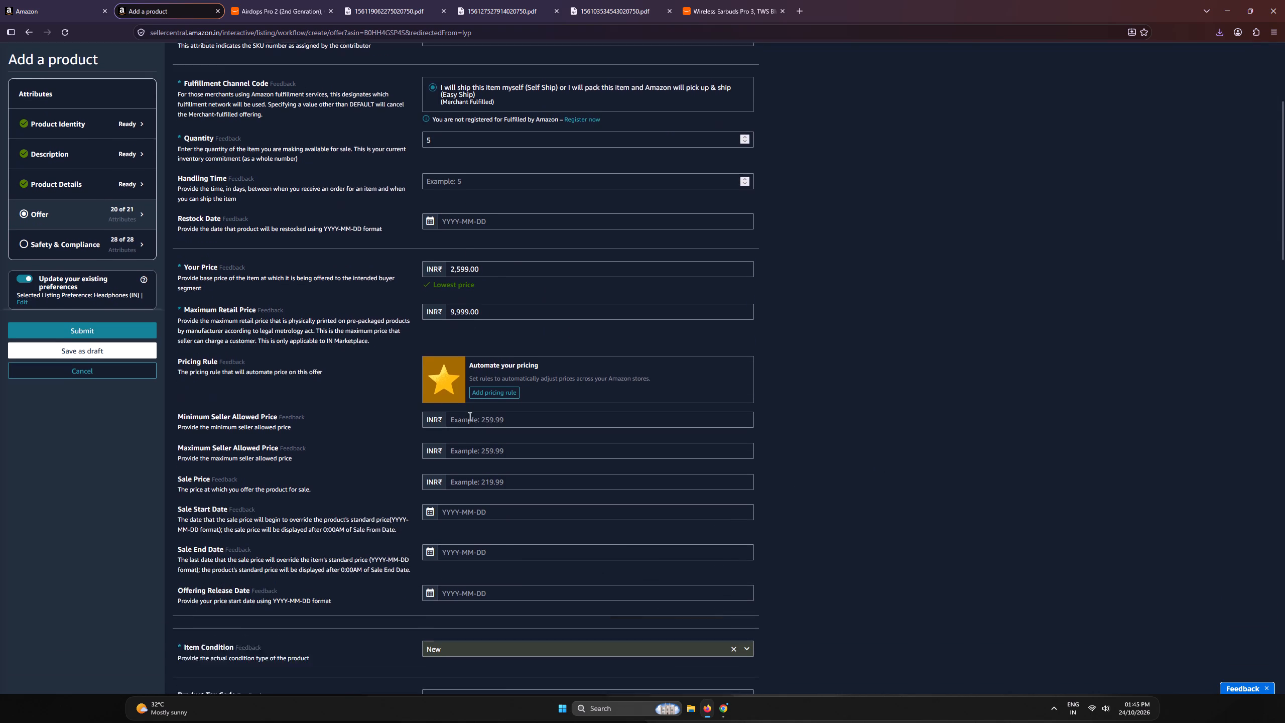
pyautogui.scroll(-1, 400, 378)
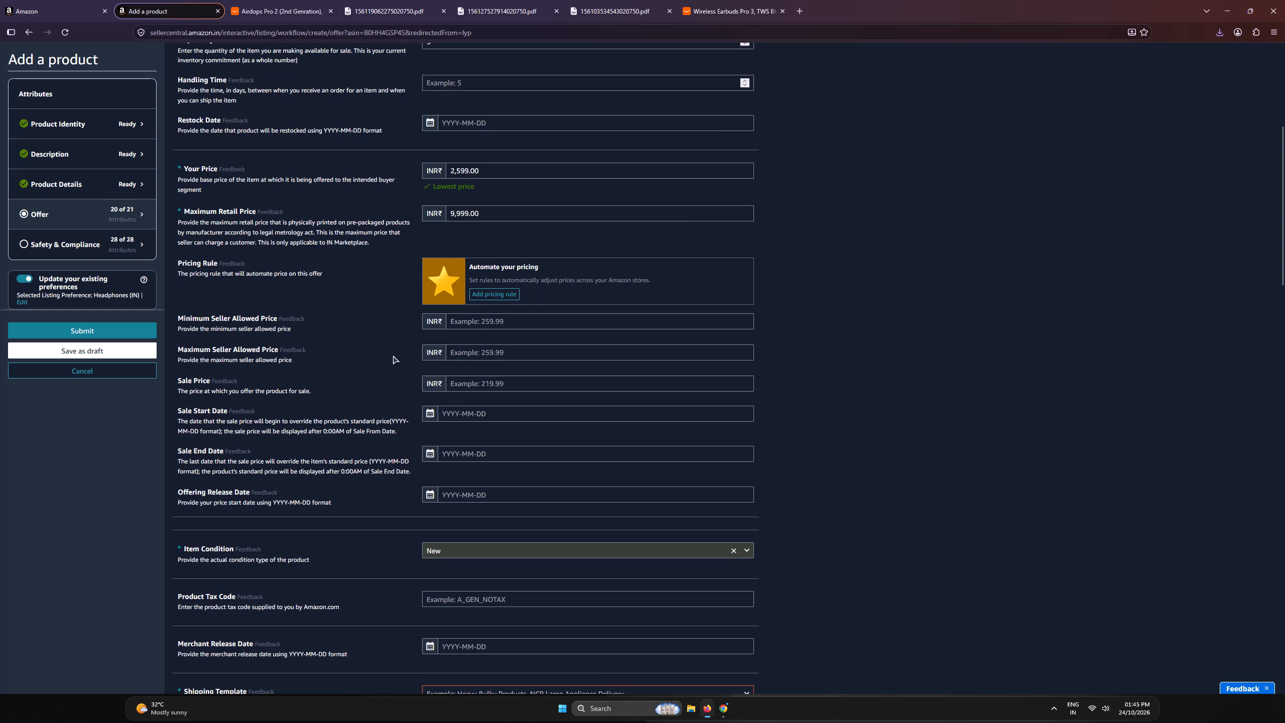
pyautogui.scroll(-2, 405, 327)
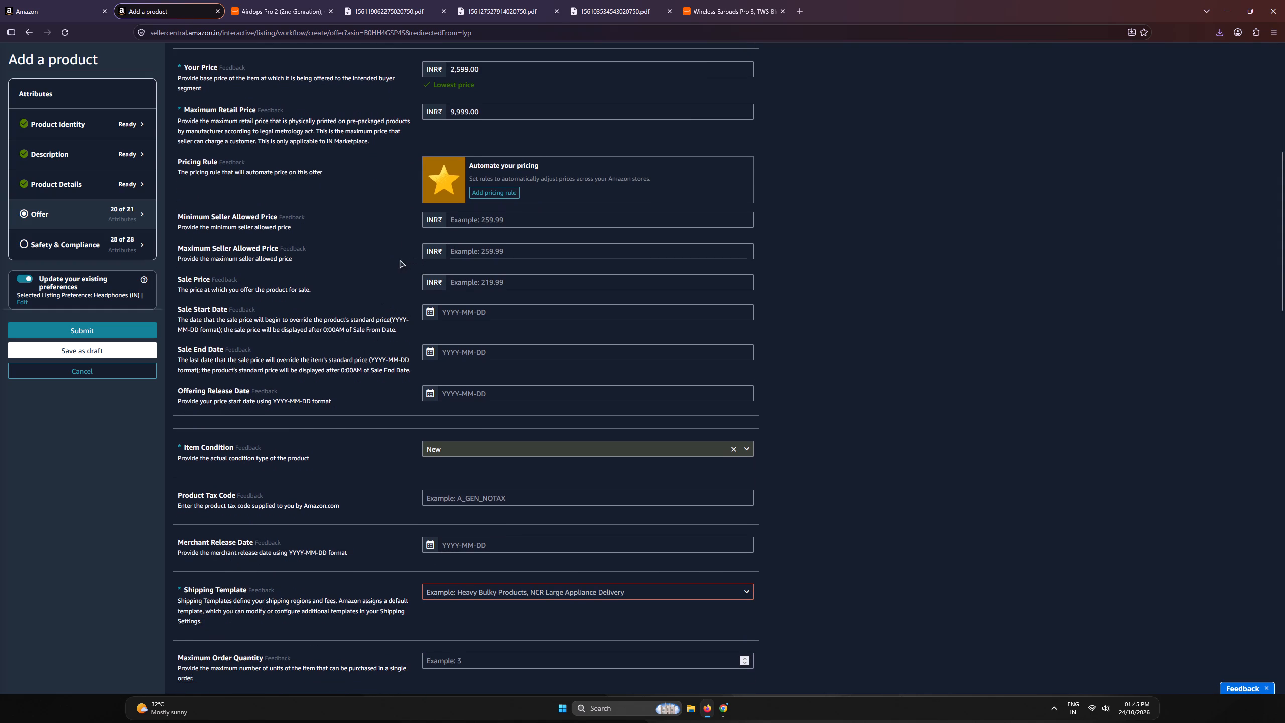
pyautogui.scroll(-3, 330, 386)
pyautogui.click(457, 339)
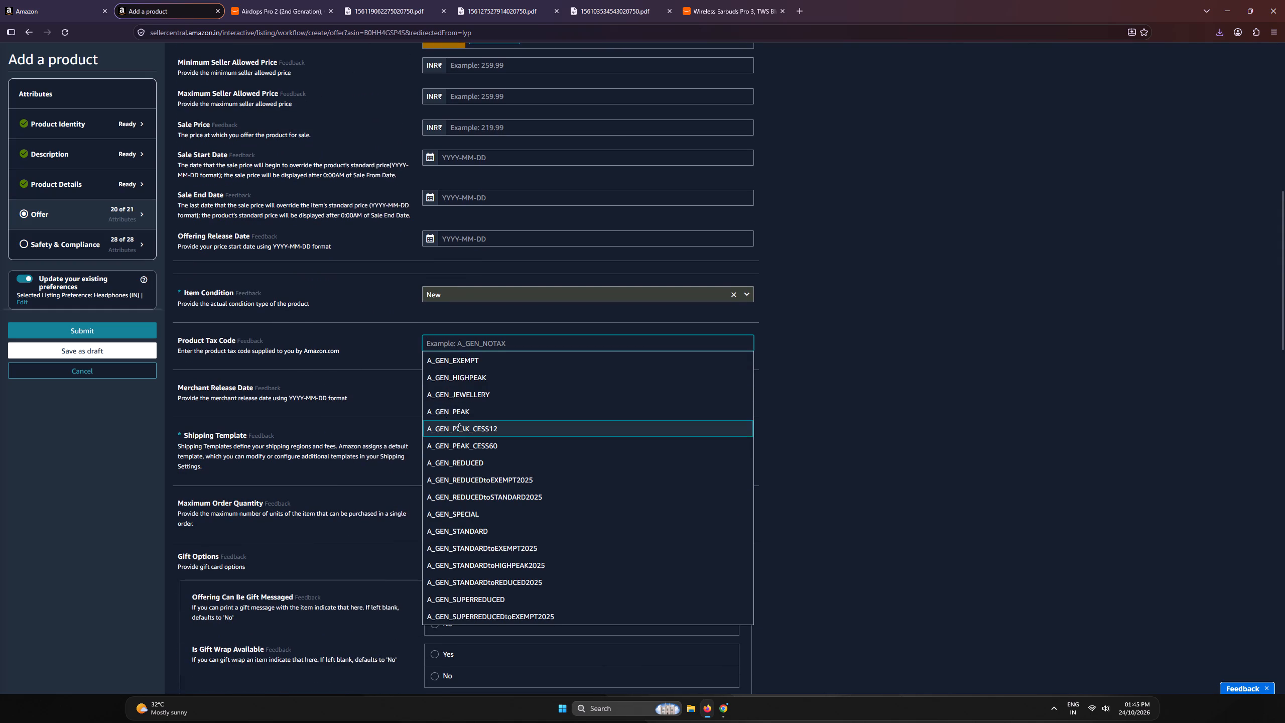
pyautogui.click(465, 533)
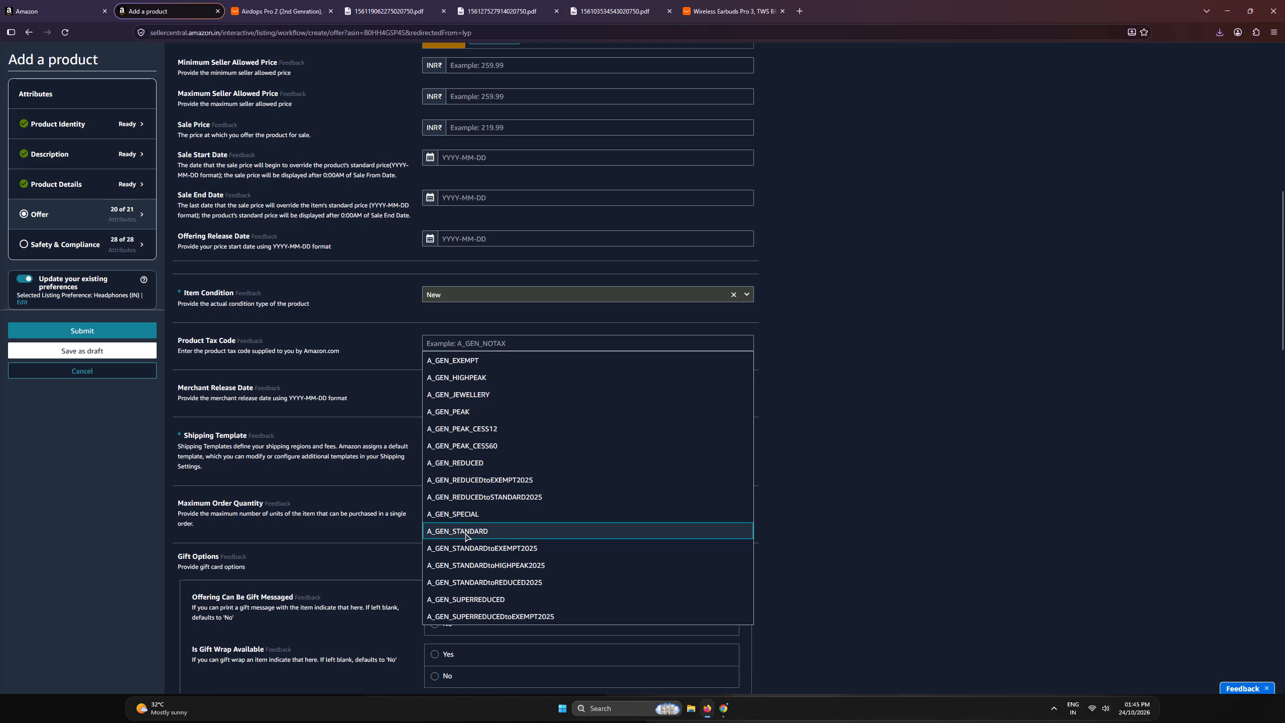
pyautogui.click(472, 456)
pyautogui.click(500, 439)
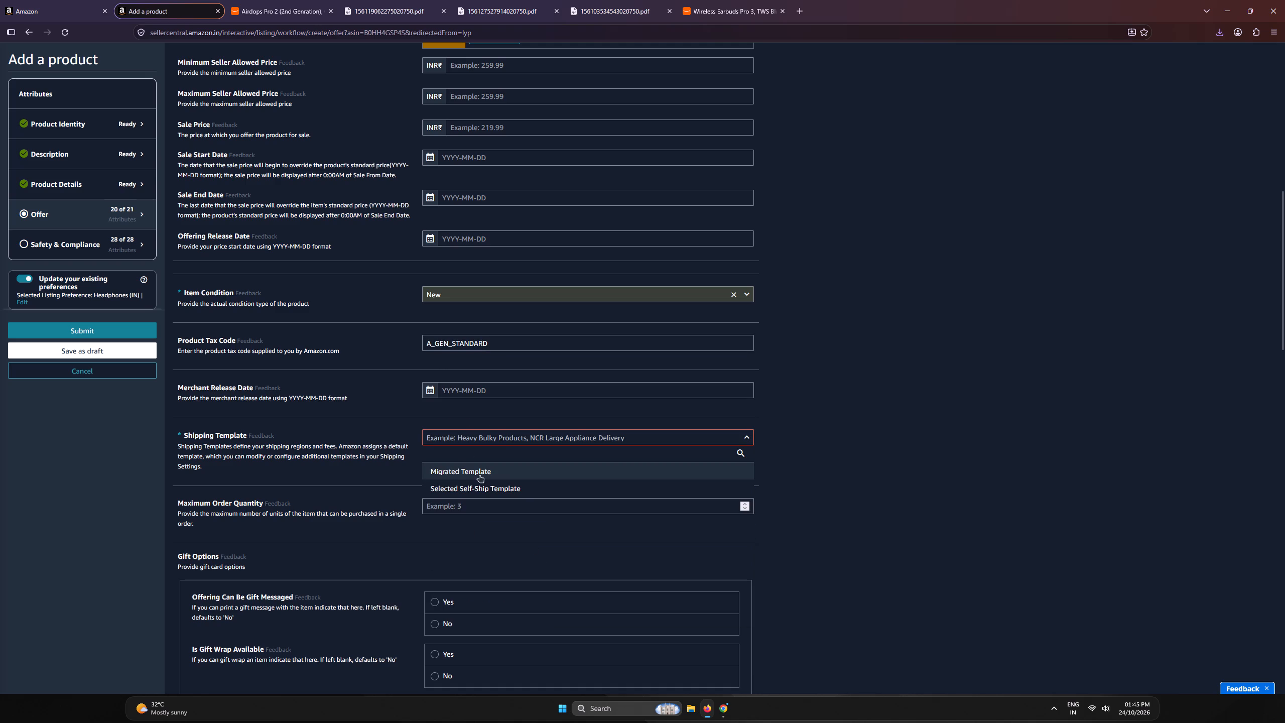
pyautogui.click(479, 475)
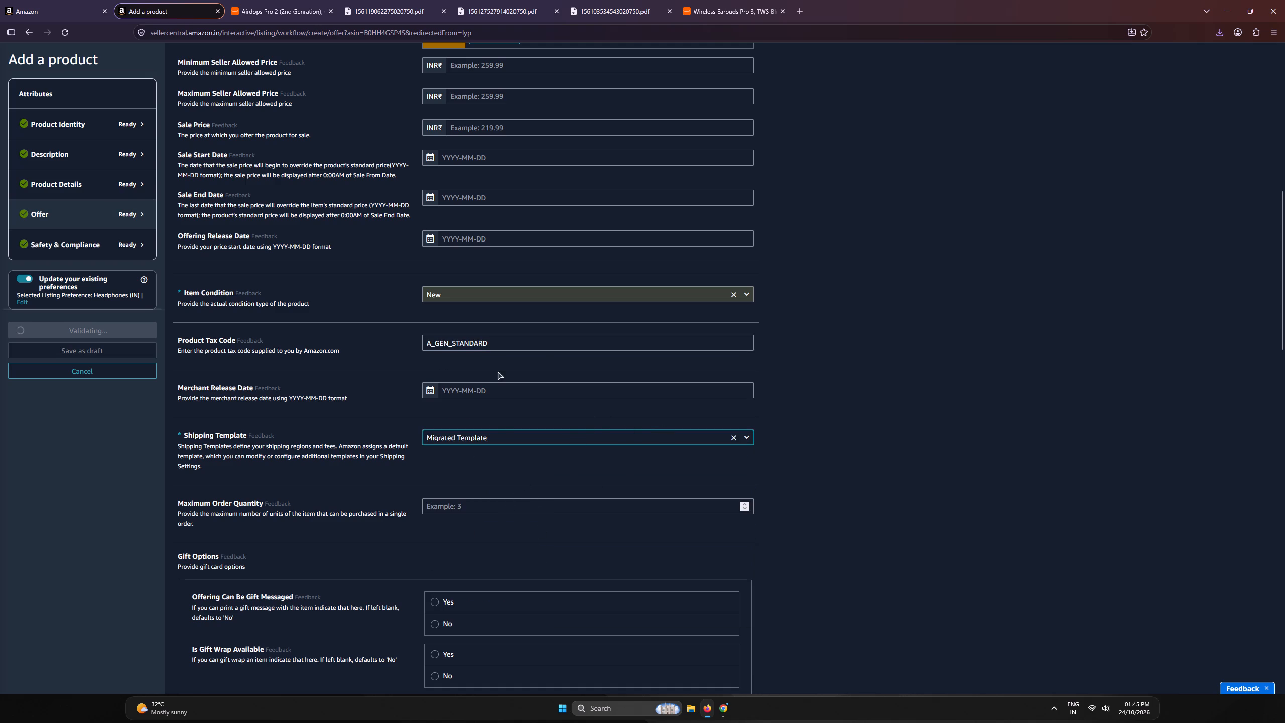
# In the gift options, set gift messaging to Yes and gift wrap availability to No.
pyautogui.scroll(-3, 527, 540)
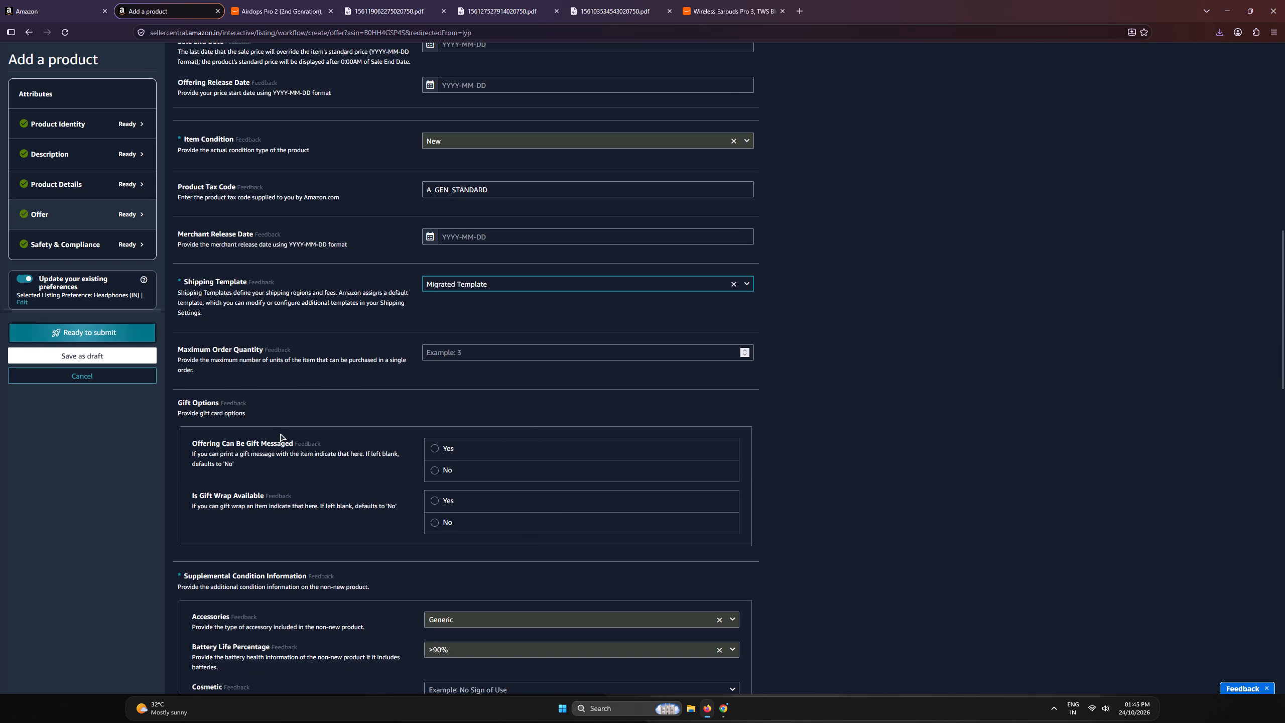
pyautogui.click(448, 451)
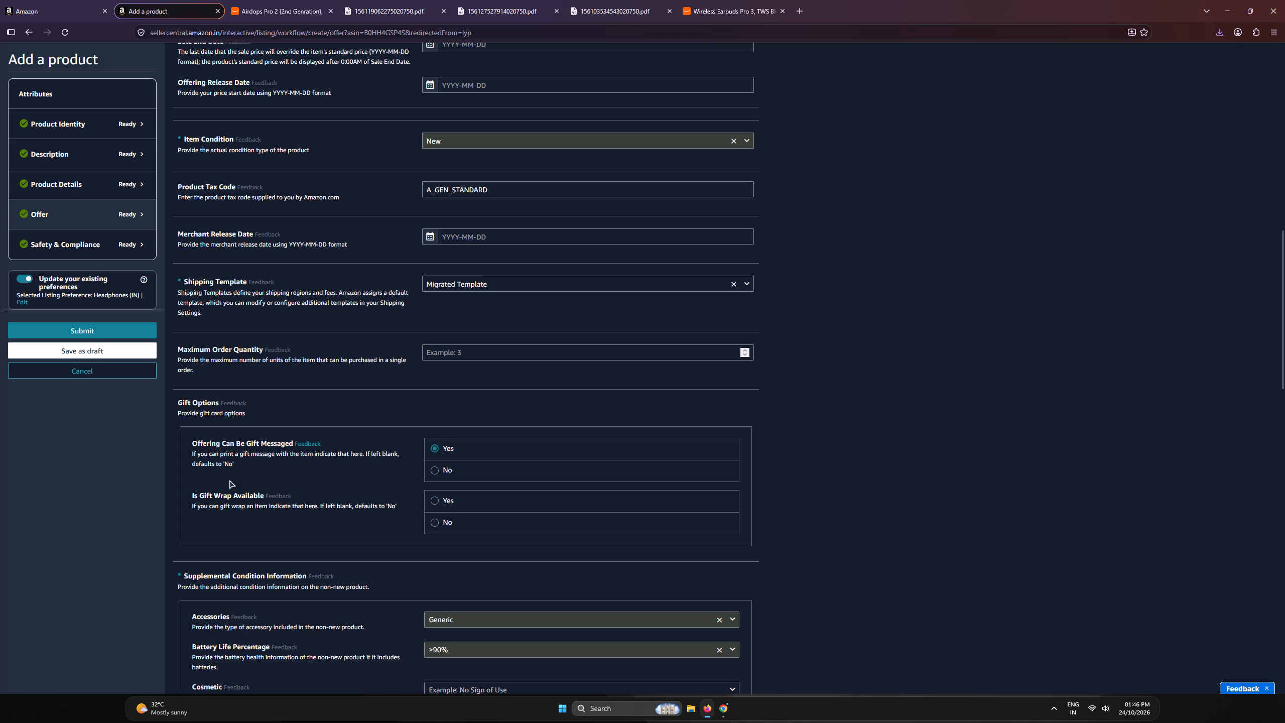
pyautogui.click(435, 526)
# Review the offer's supplemental condition information, including the Accessories options, and its item dimensions, package dimensions and package weight.
pyautogui.scroll(-4, 365, 537)
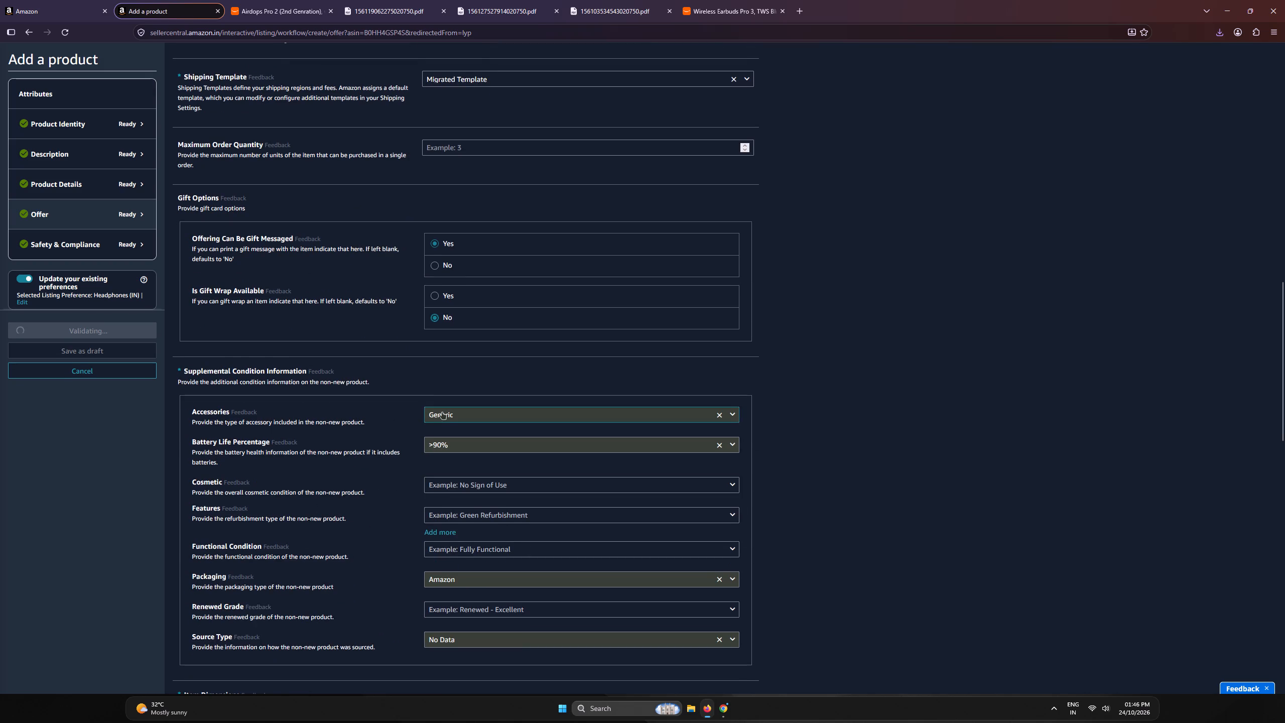
pyautogui.click(465, 416)
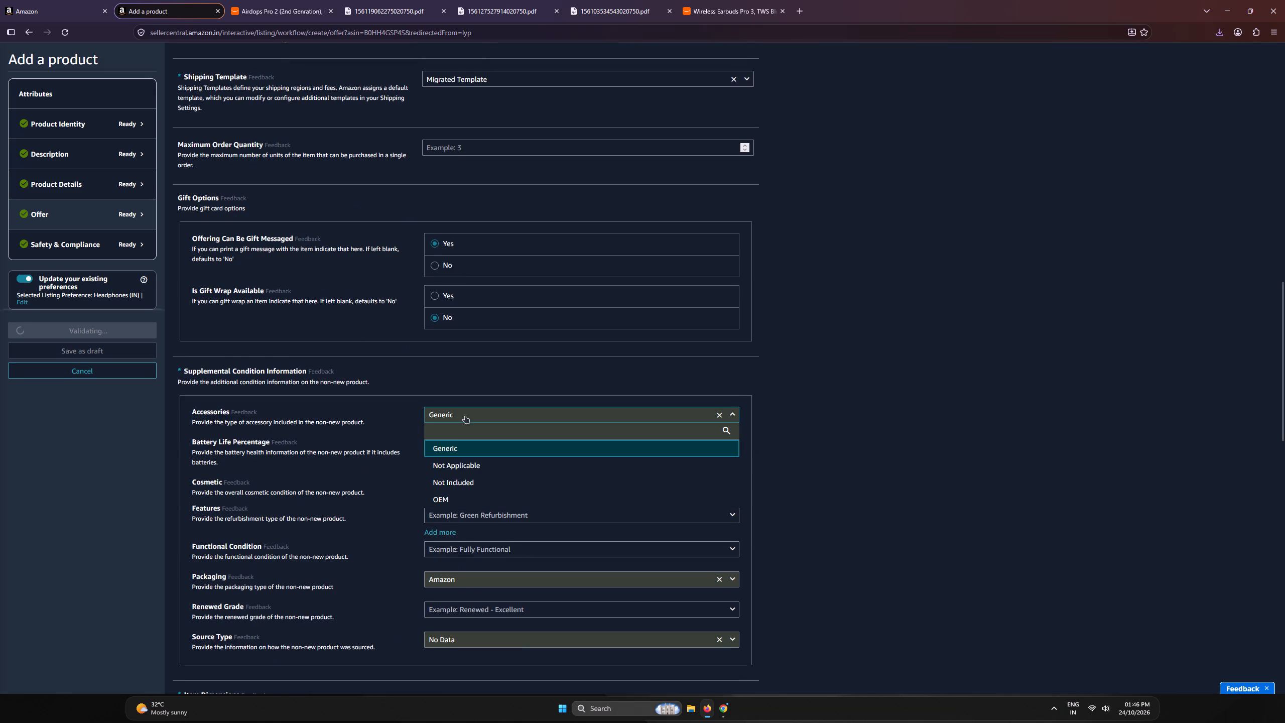
pyautogui.click(451, 383)
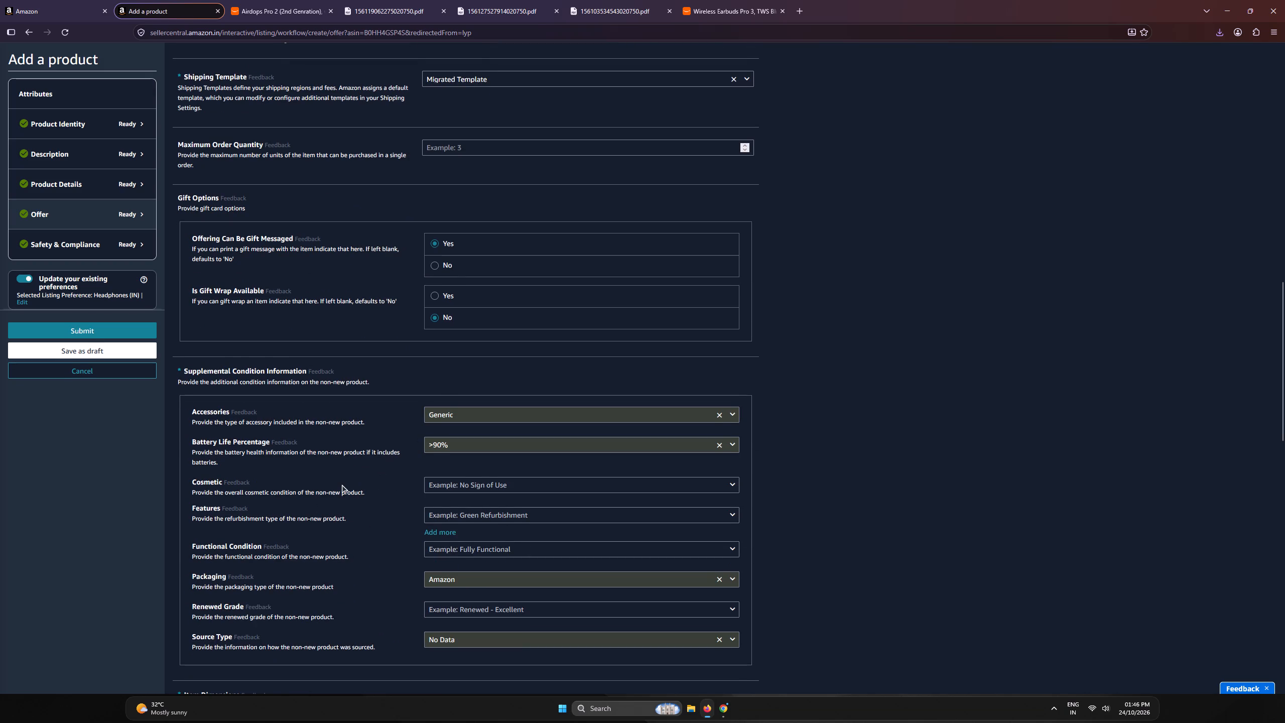
pyautogui.scroll(-11, 345, 485)
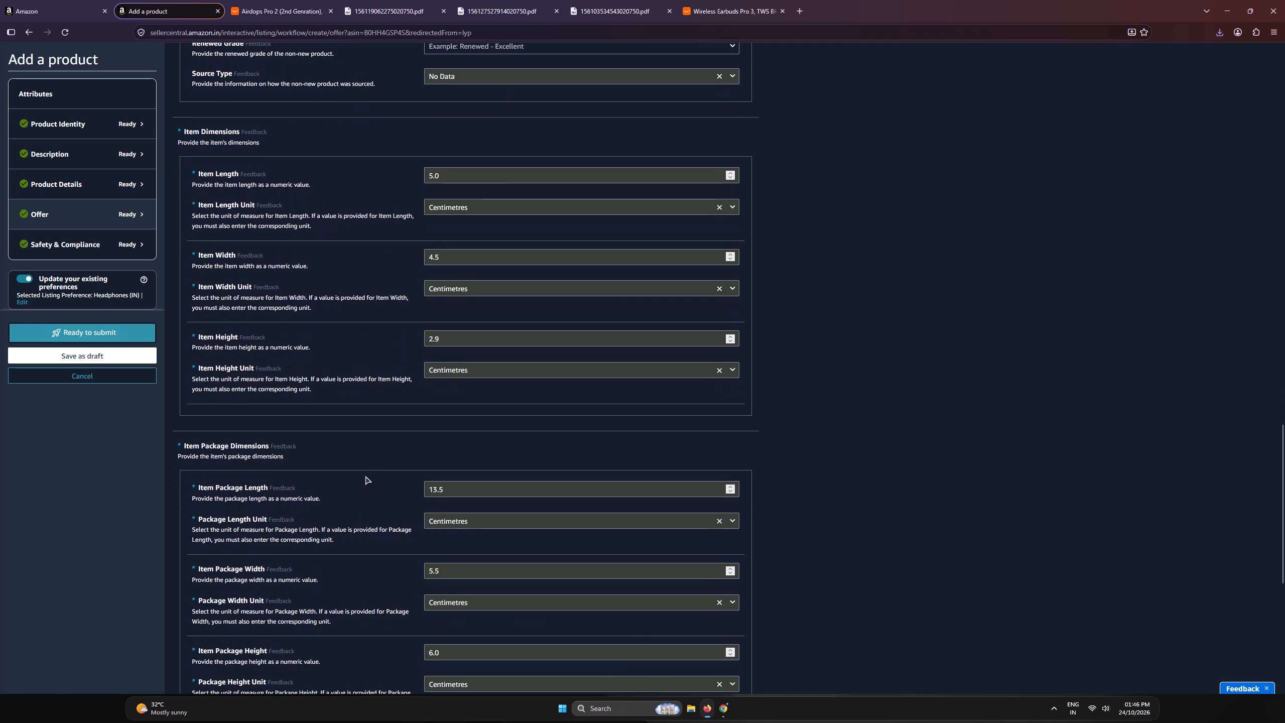
pyautogui.scroll(-6, 367, 471)
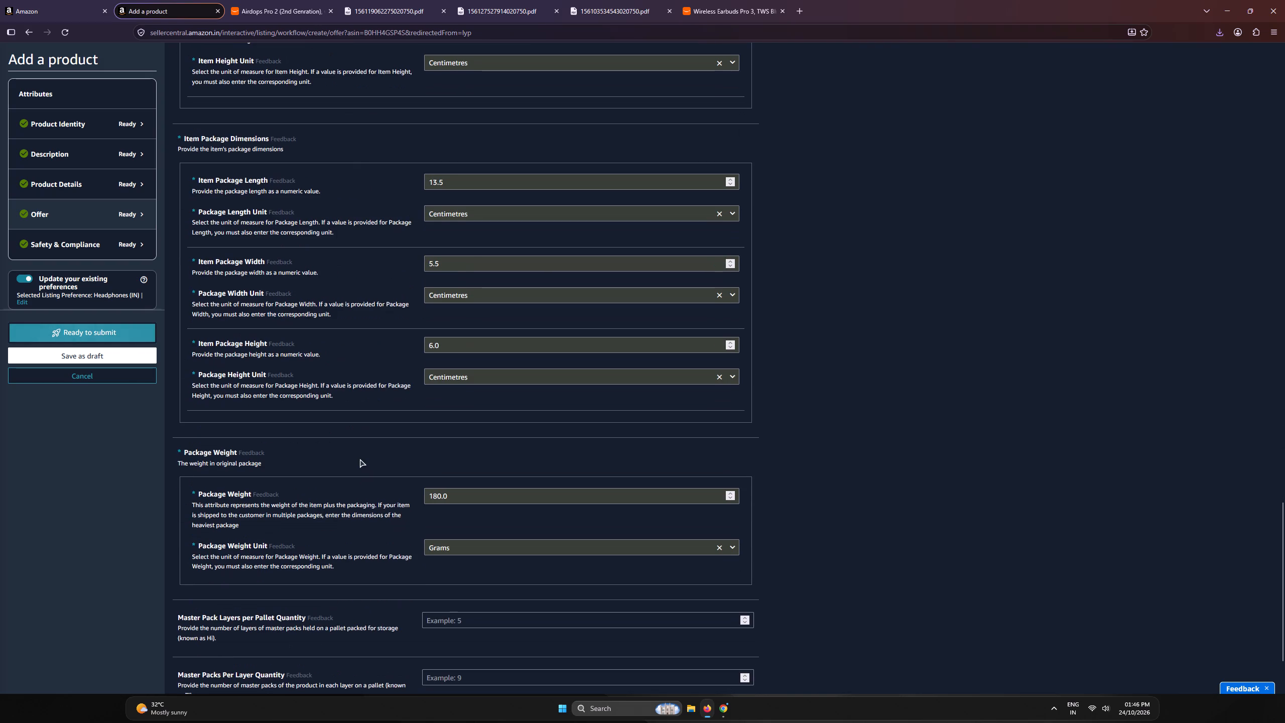
pyautogui.scroll(-7, 355, 449)
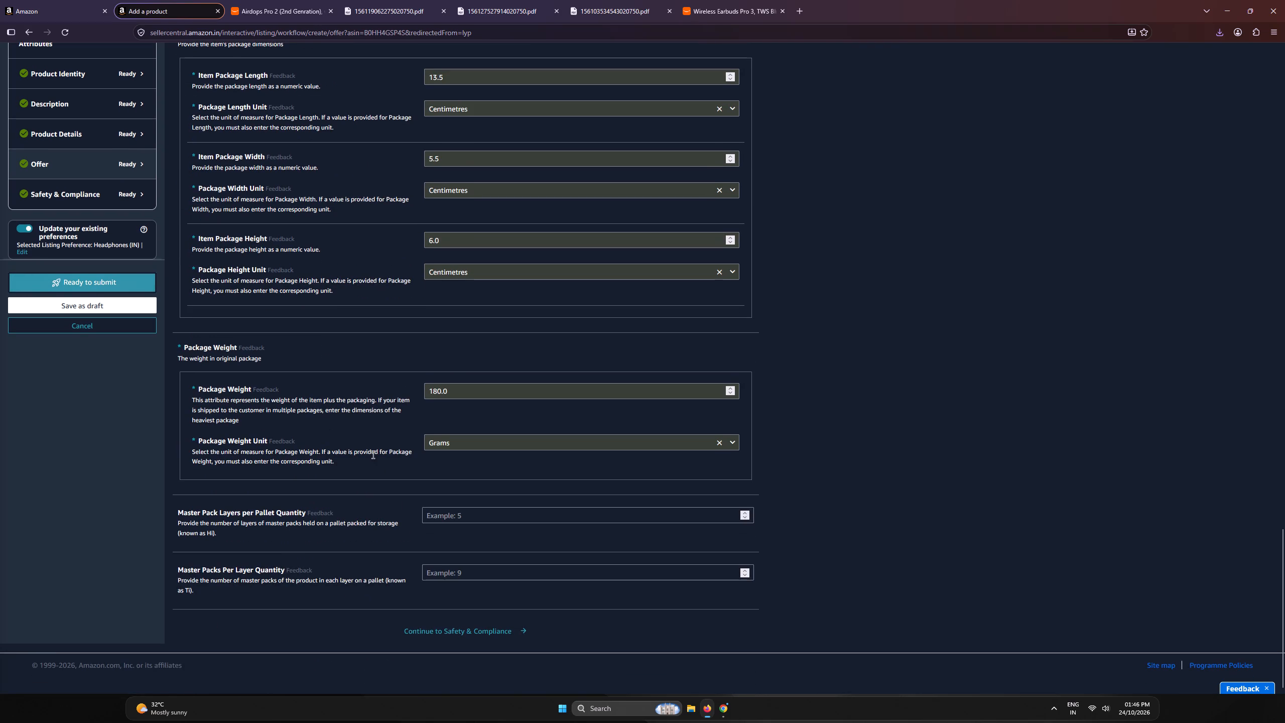
# Continue to the Safety & Compliance section and check its origin, warranty and battery details.
pyautogui.click(489, 632)
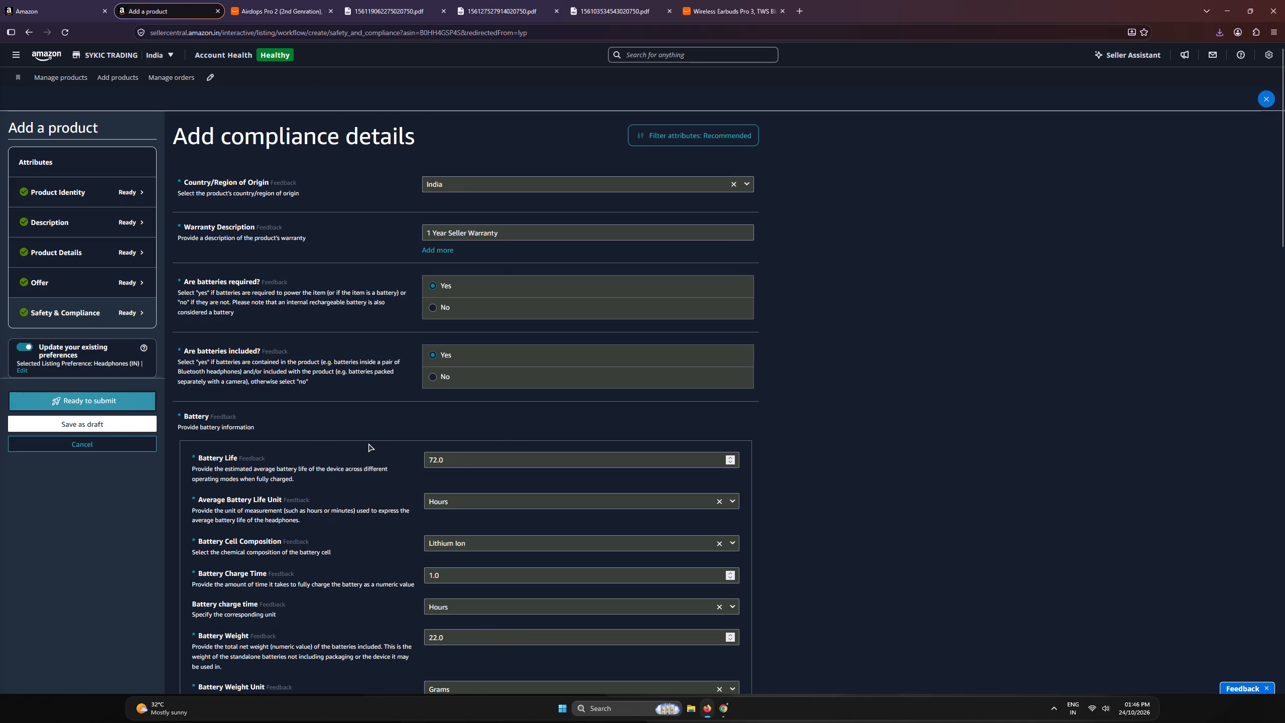
pyautogui.scroll(-2, 387, 418)
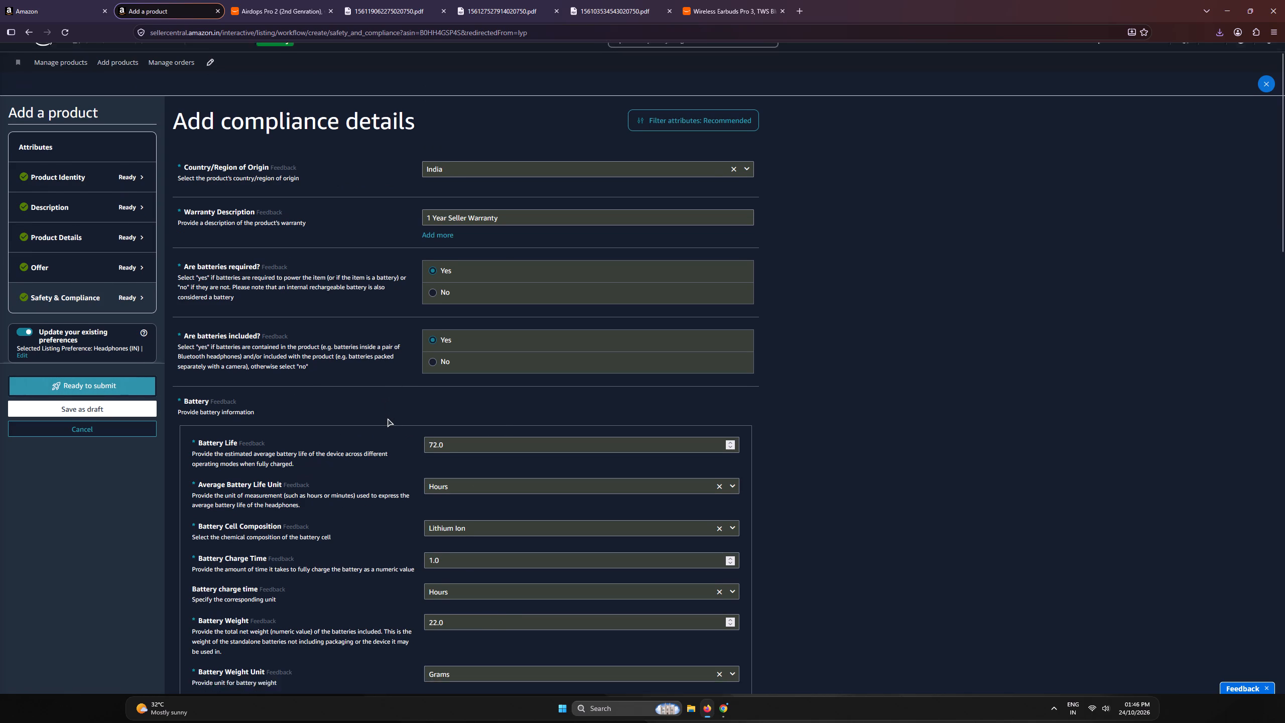
pyautogui.scroll(-1, 388, 418)
pyautogui.scroll(1, 391, 345)
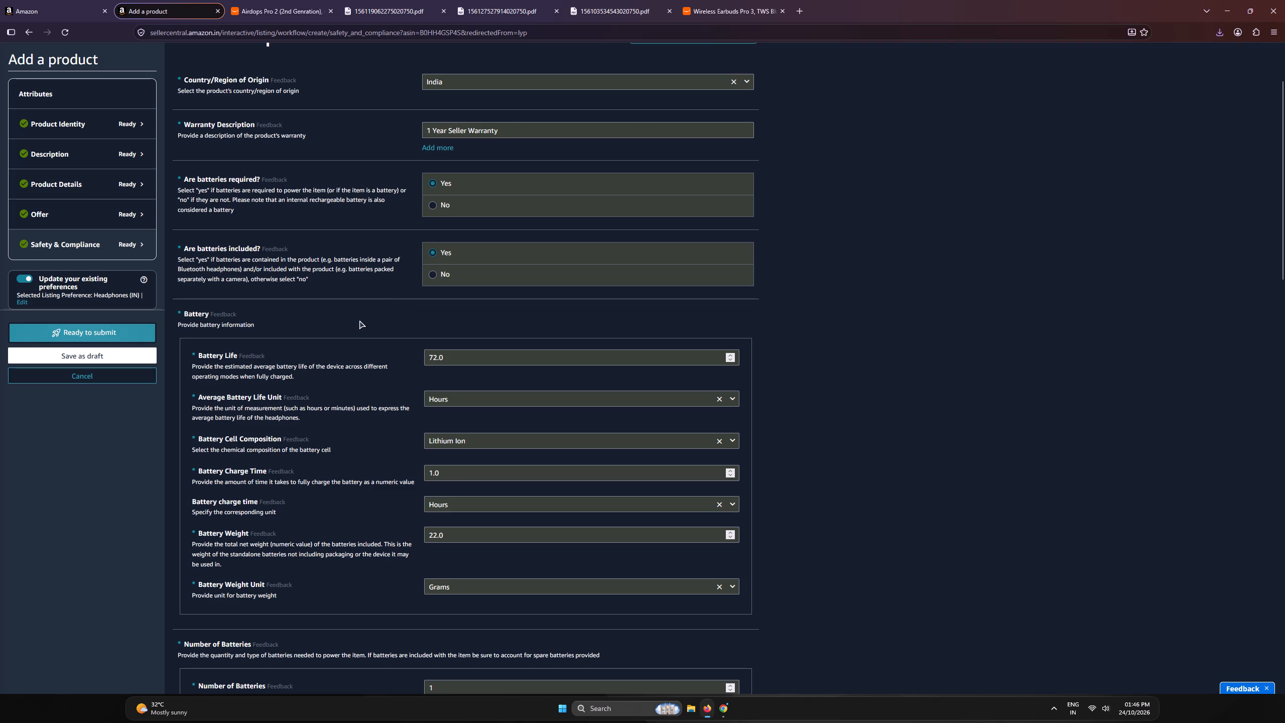
# Switch to Chrome, toggle playback of the YouTube music video, and return to the listing in Firefox.
pyautogui.click(727, 710)
pyautogui.click(469, 304)
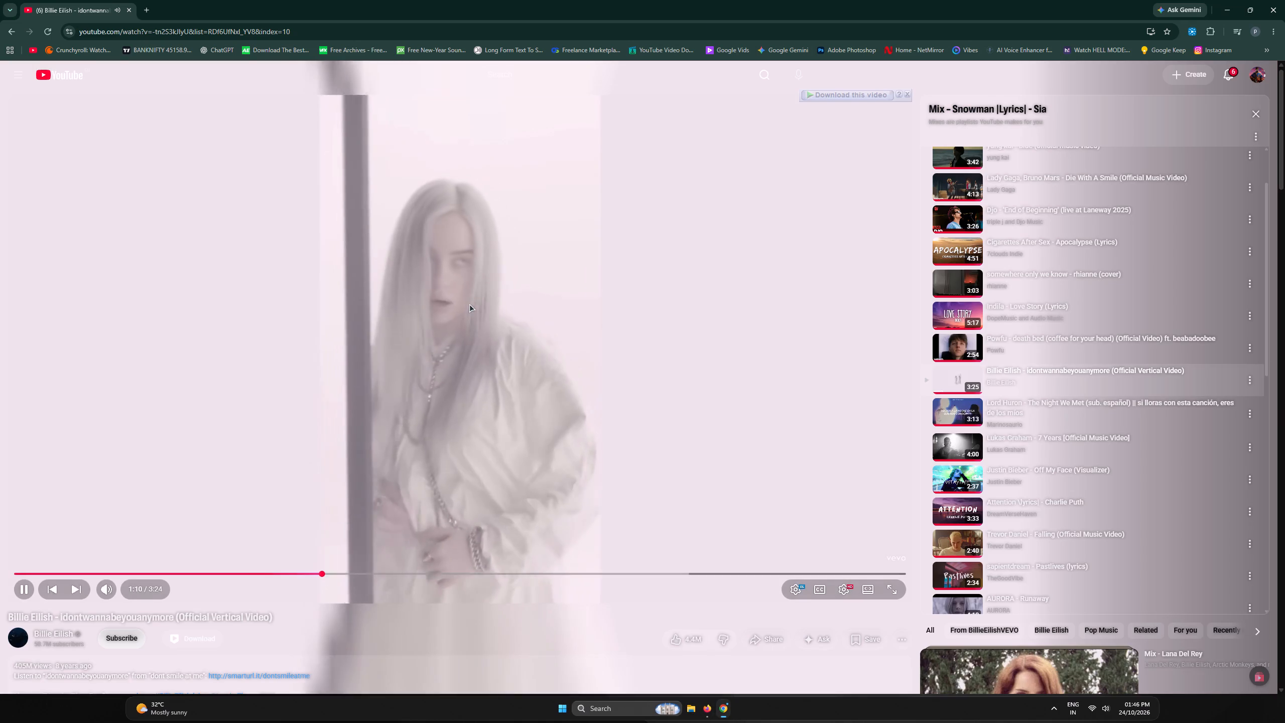
pyautogui.click(707, 705)
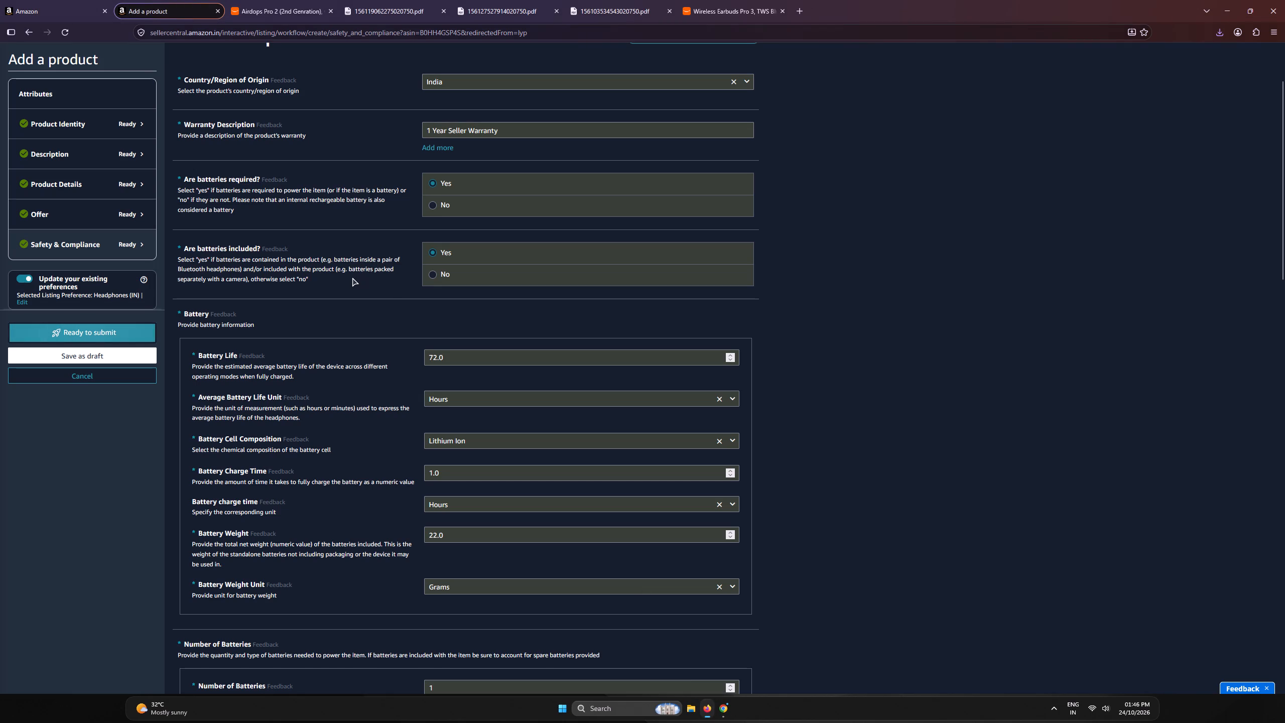
# Review the remaining compliance details, from the battery information to the lithium battery and dangerous goods fields.
pyautogui.scroll(-4, 360, 322)
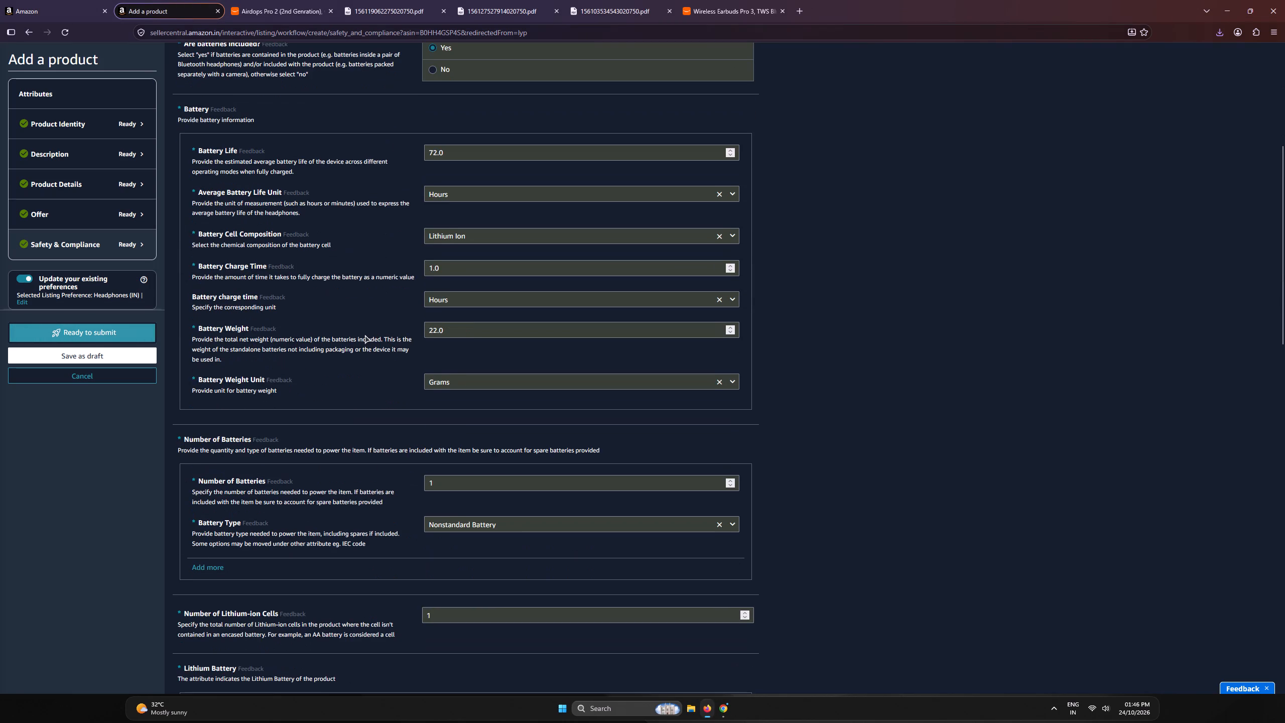
pyautogui.scroll(-4, 366, 345)
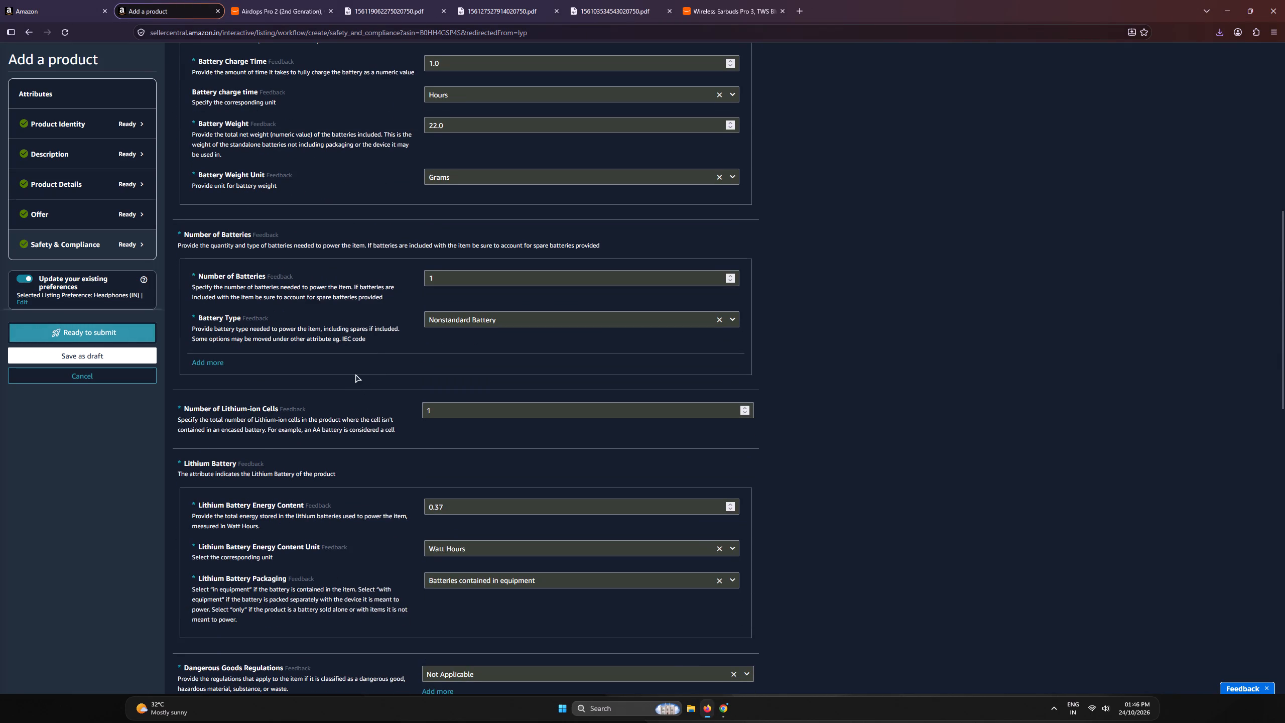
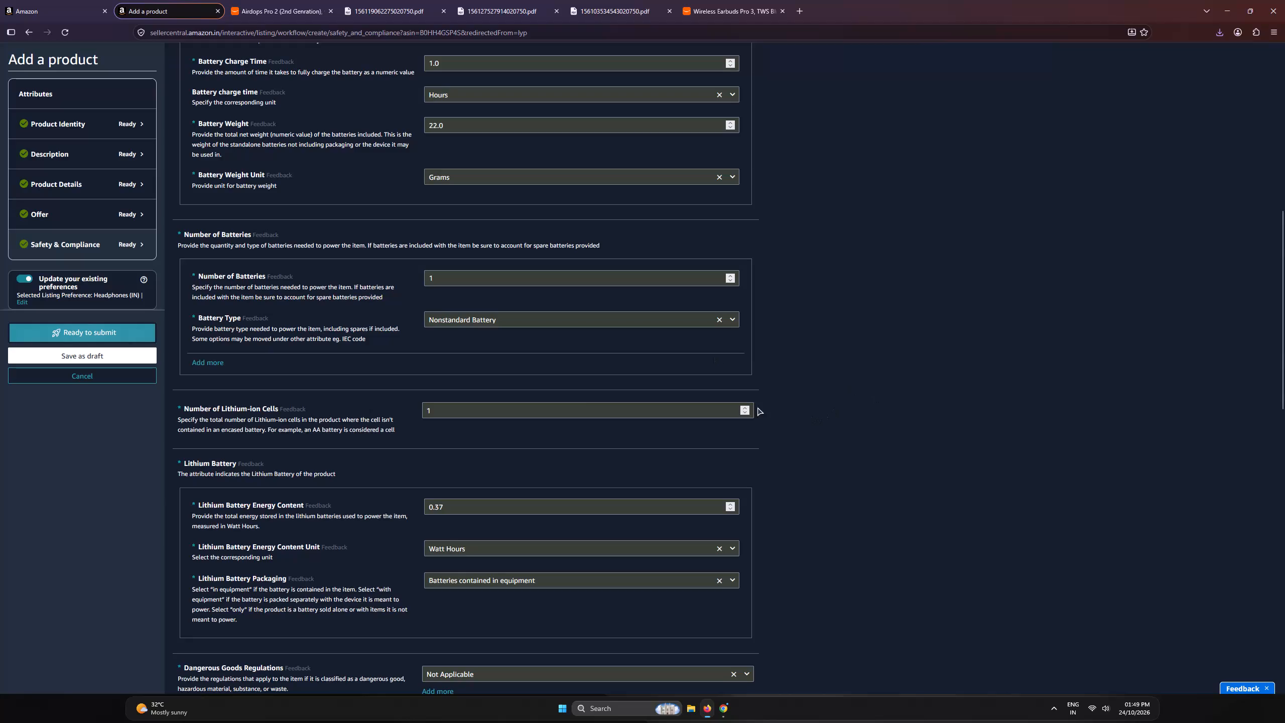
# Check the remaining battery and manufacturer warranty details in Safety & Compliance and submit the listing.
pyautogui.scroll(-7, 653, 449)
pyautogui.scroll(-6, 631, 386)
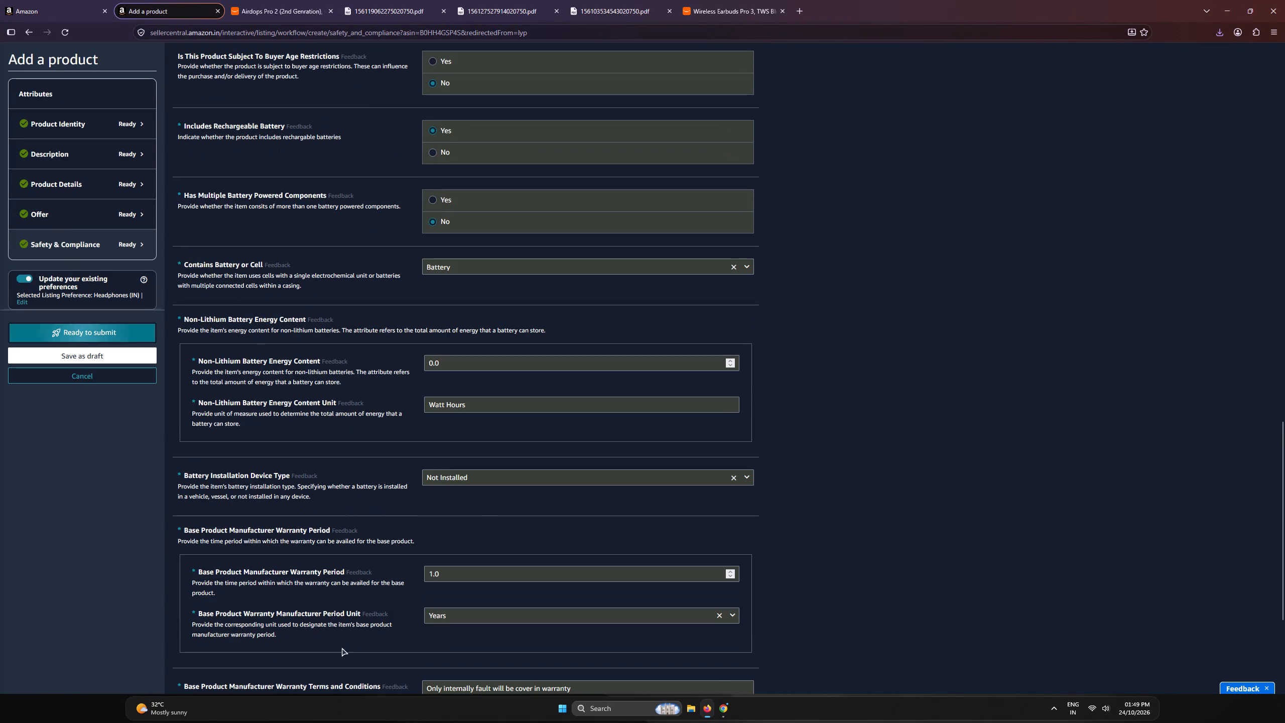
pyautogui.scroll(-8, 305, 440)
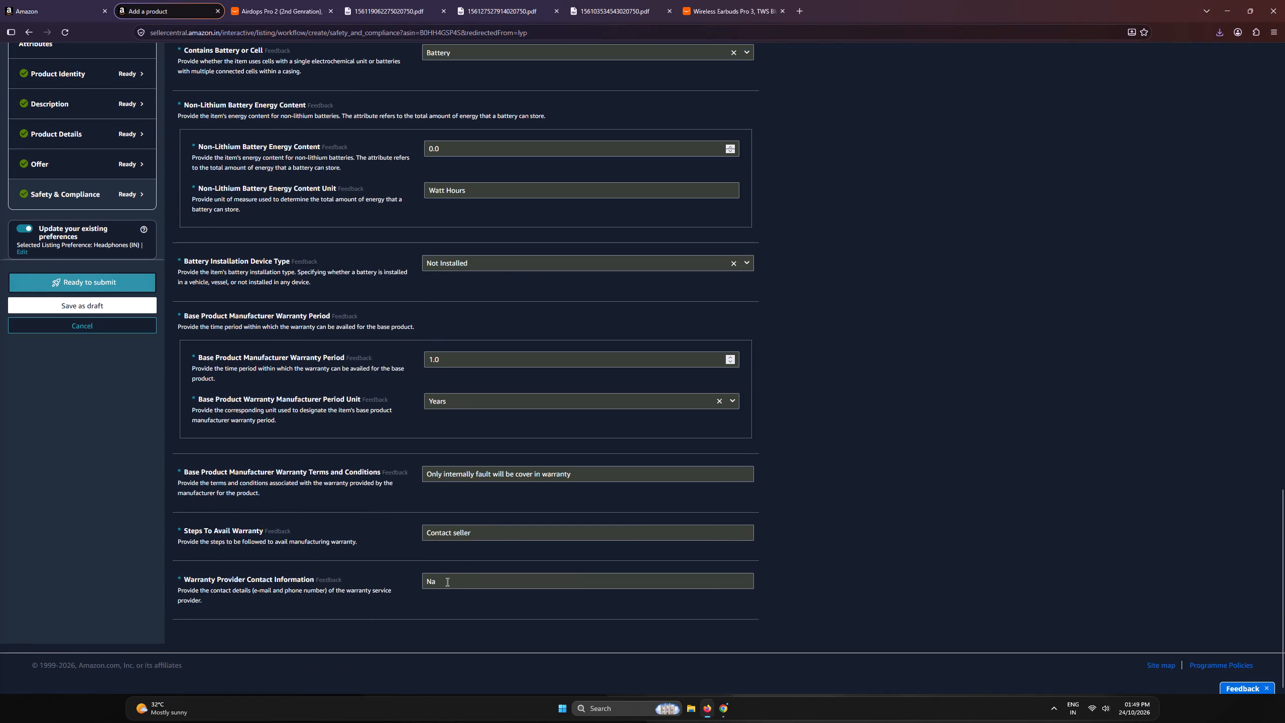
pyautogui.click(73, 280)
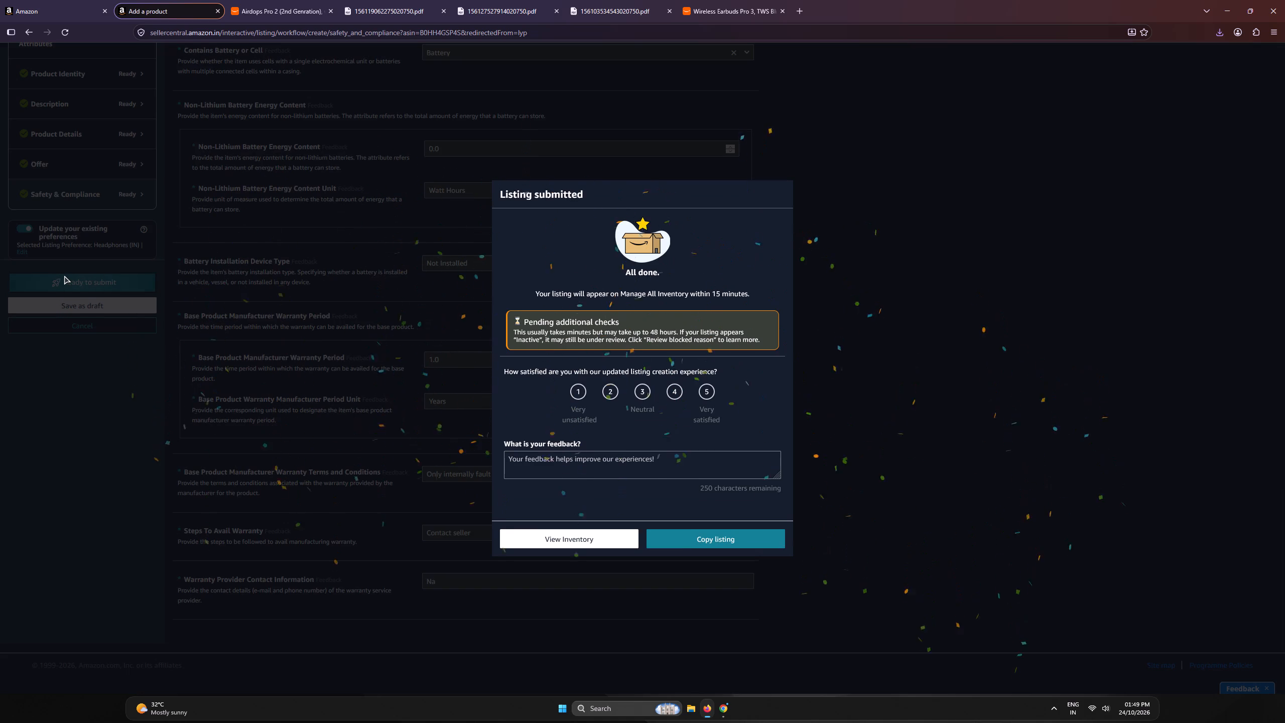
# Return to the Seller Central product search, close the Airdops product information, and open Manage Orders.
pyautogui.click(20, 0)
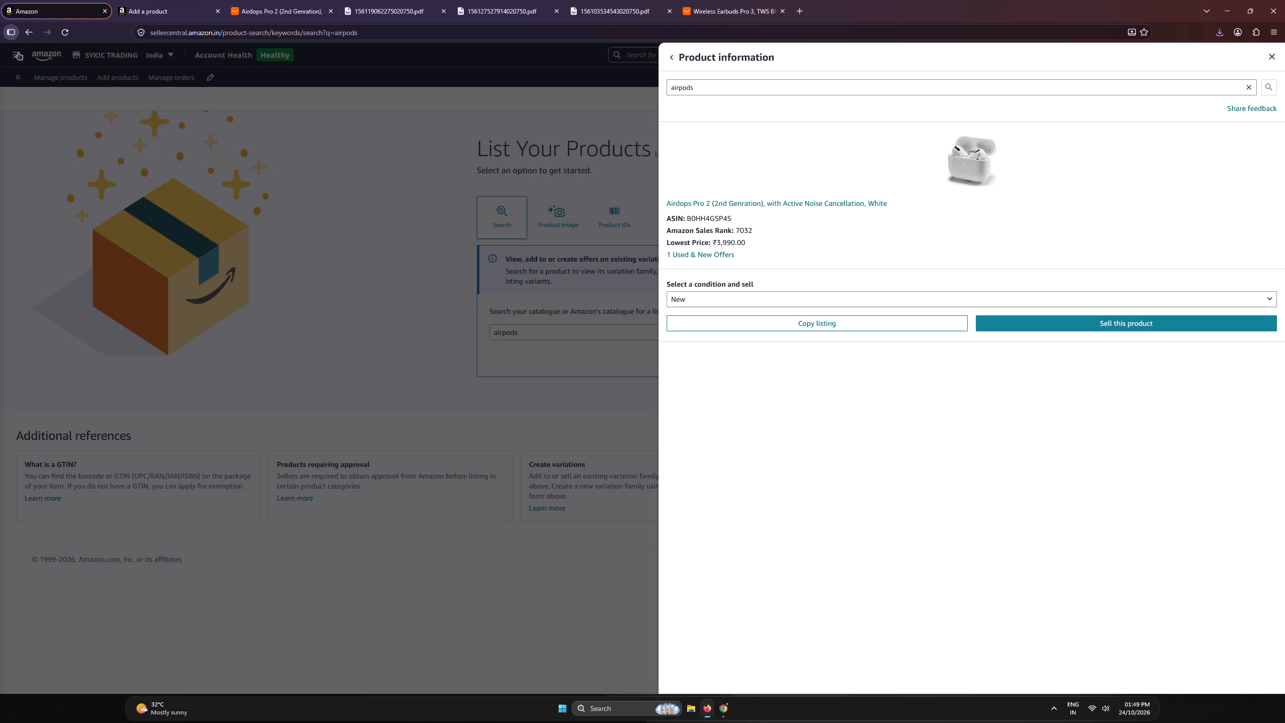
pyautogui.click(261, 219)
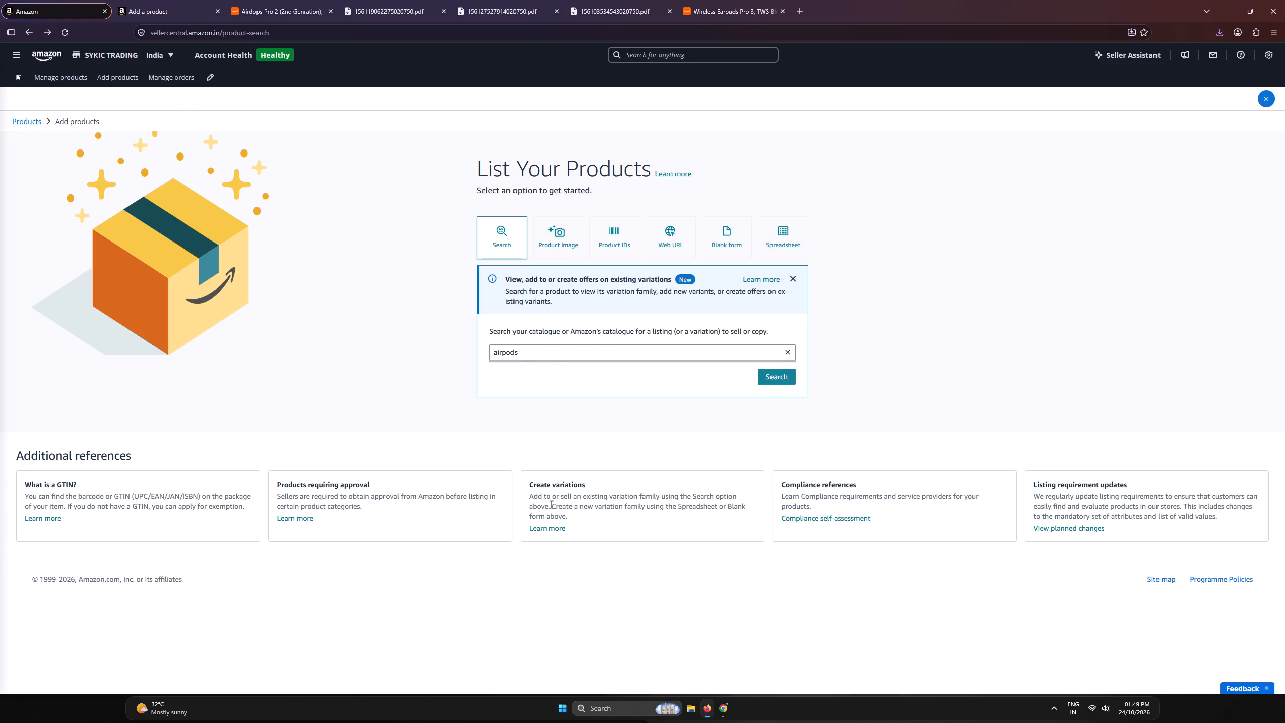
pyautogui.click(170, 73)
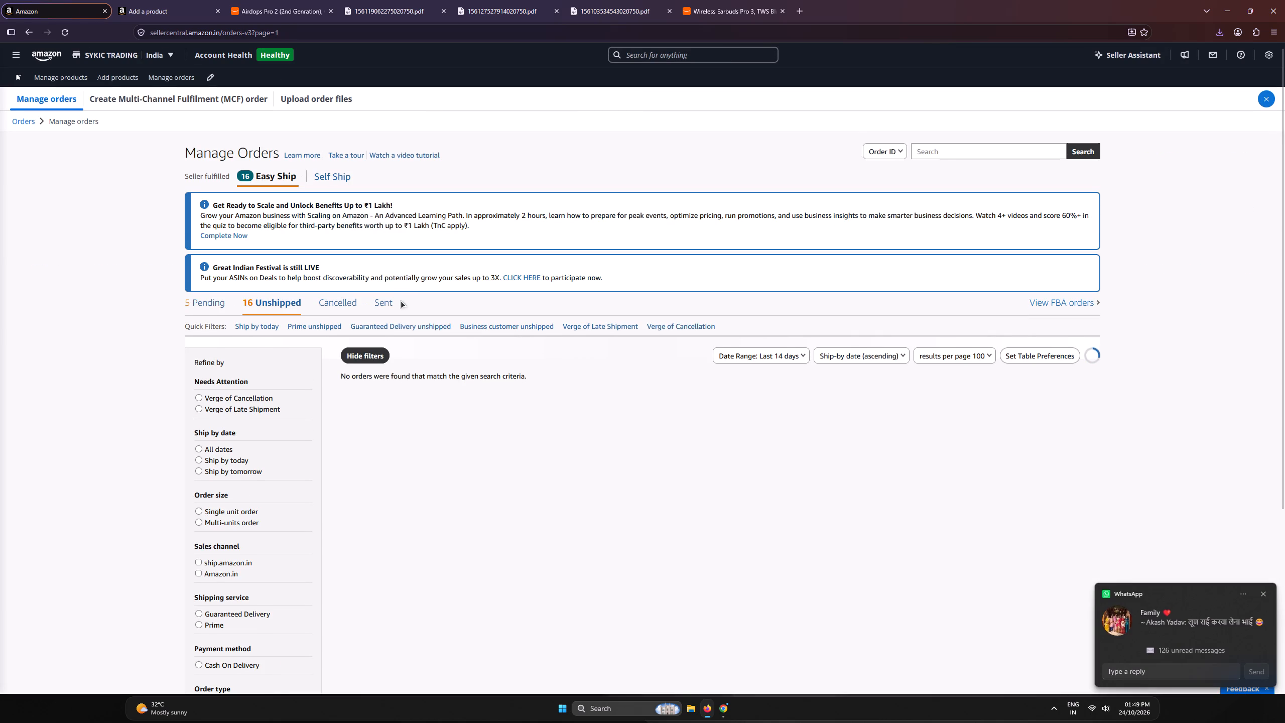
# Go back to the Seller Central home page and open the Transaction View of the Payments Dashboard through Finance.
pyautogui.click(47, 59)
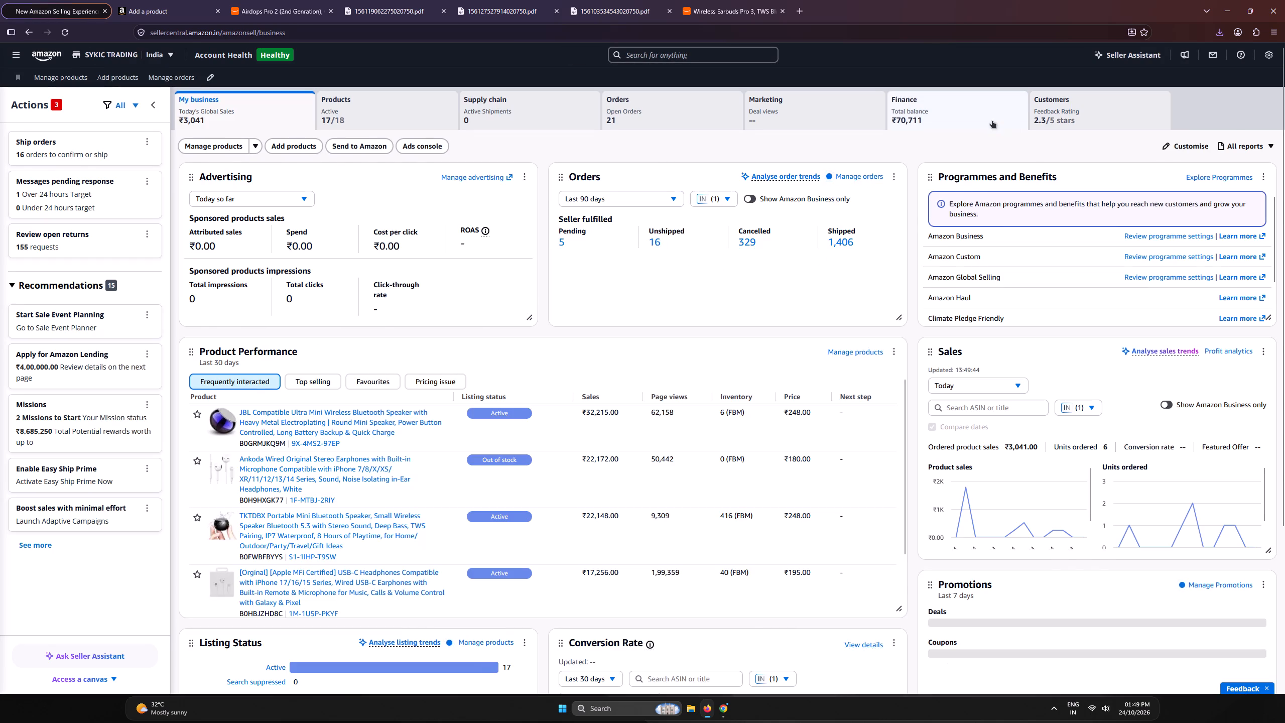
pyautogui.click(983, 111)
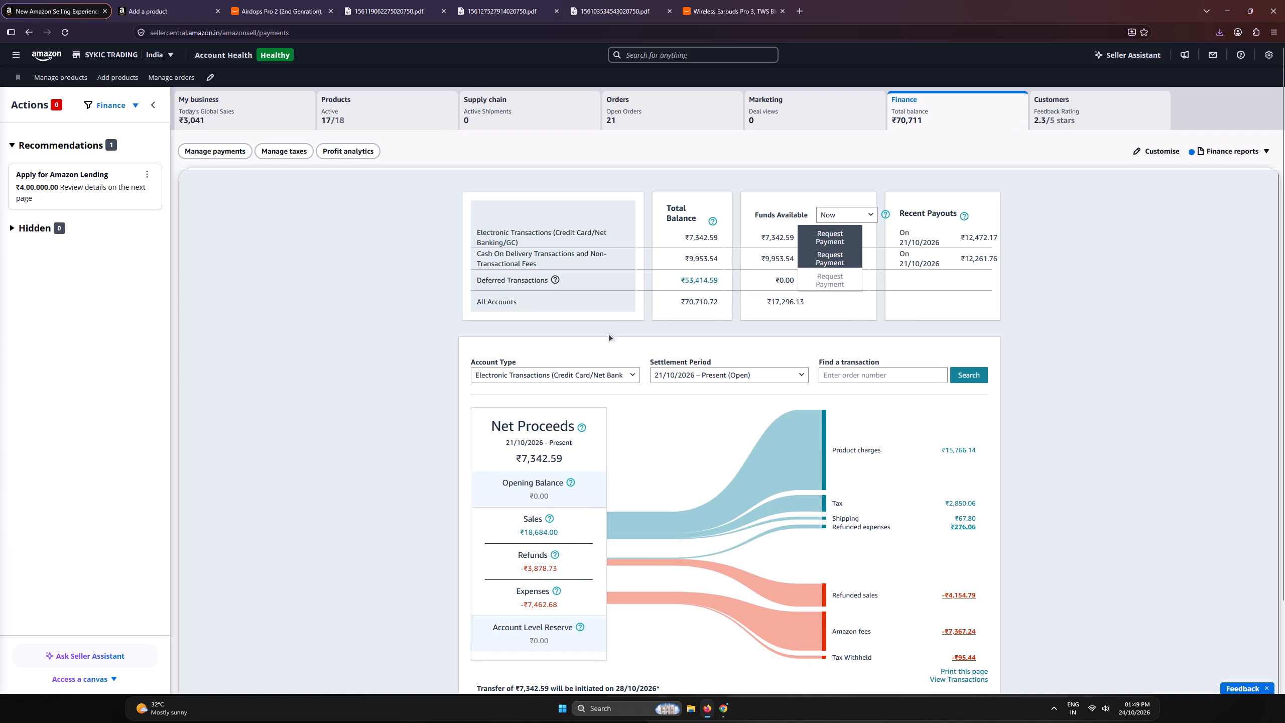
pyautogui.scroll(-1, 543, 424)
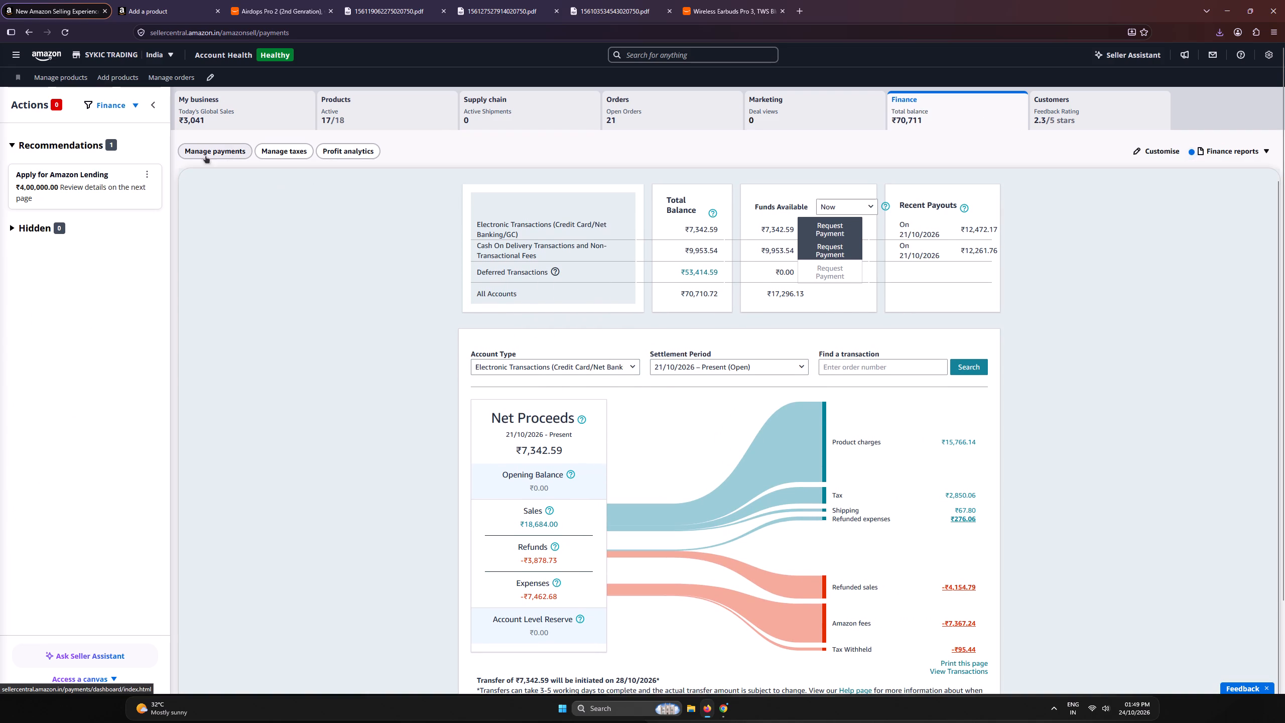
pyautogui.click(214, 149)
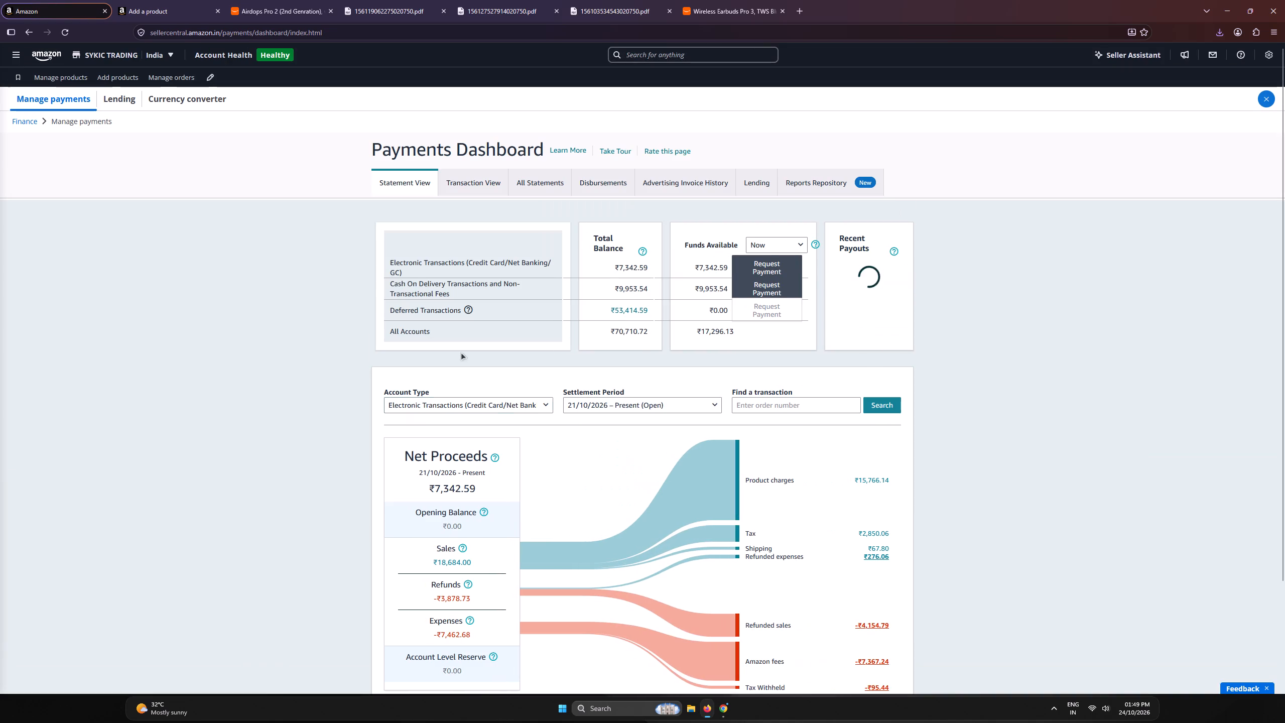
pyautogui.click(476, 183)
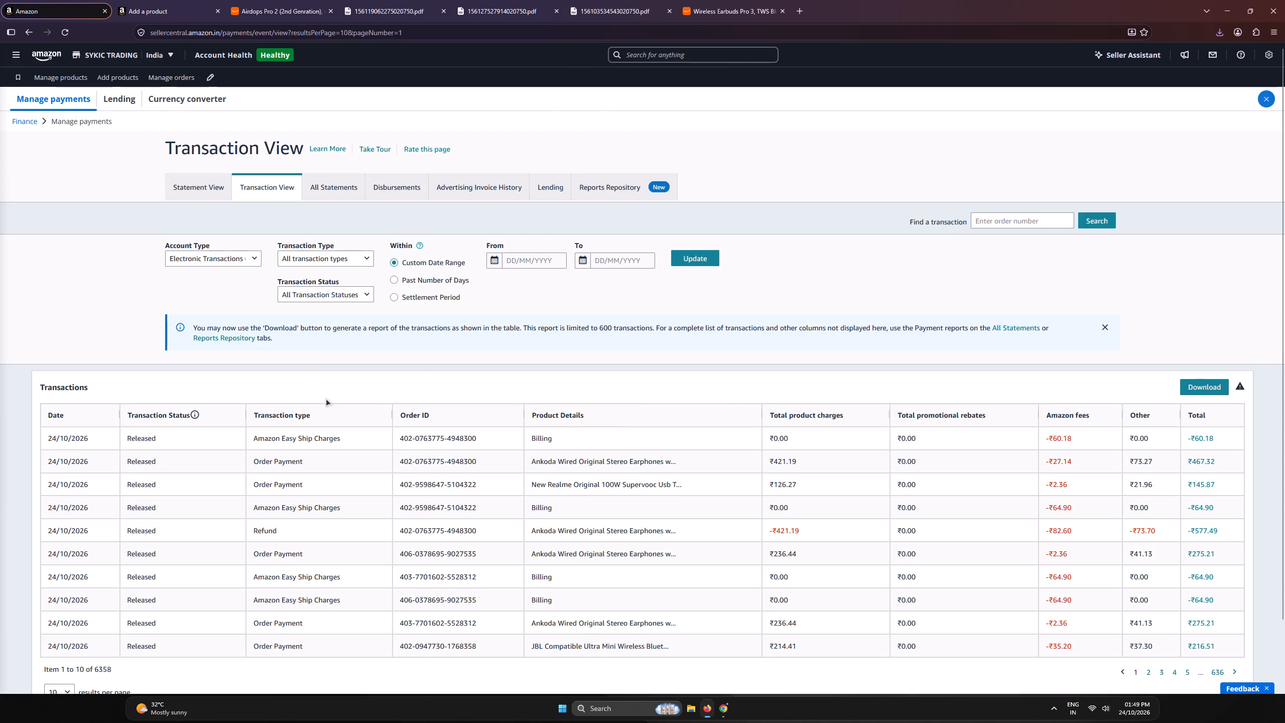
# Filter the transactions to all account types, keeping all transaction types, and update the list.
pyautogui.click(302, 254)
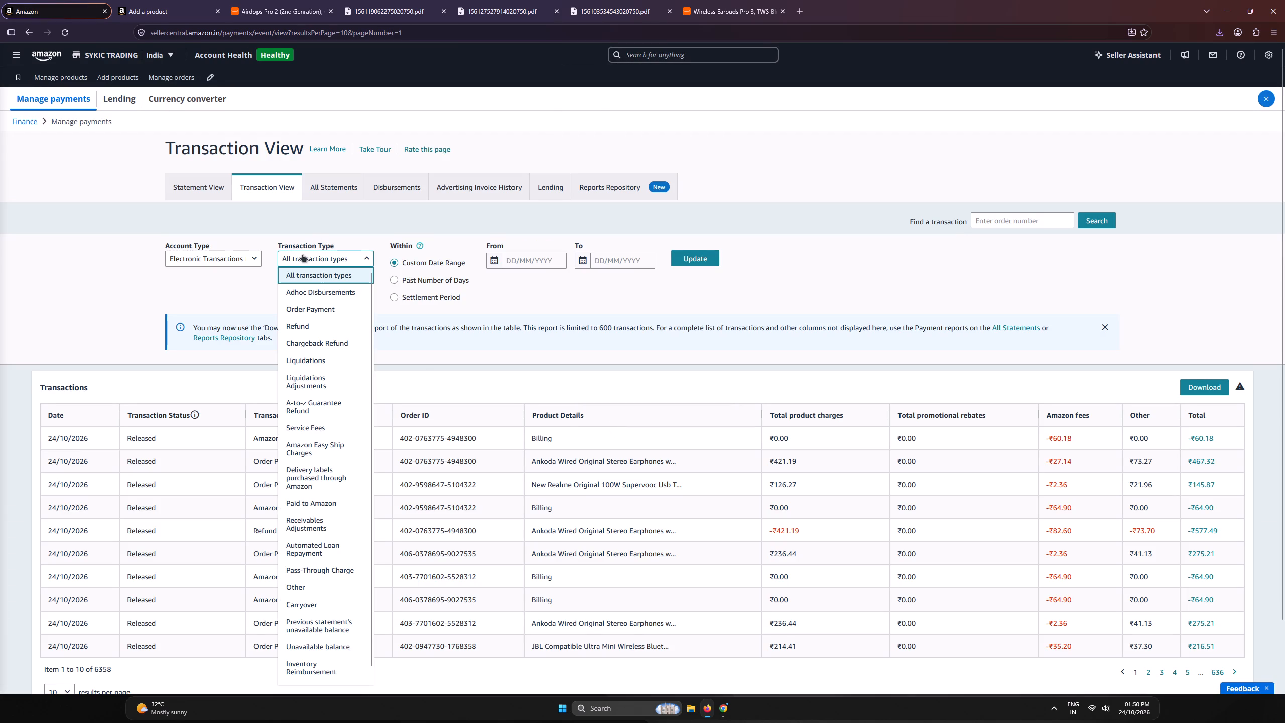
pyautogui.click(209, 291)
pyautogui.click(231, 252)
pyautogui.click(207, 269)
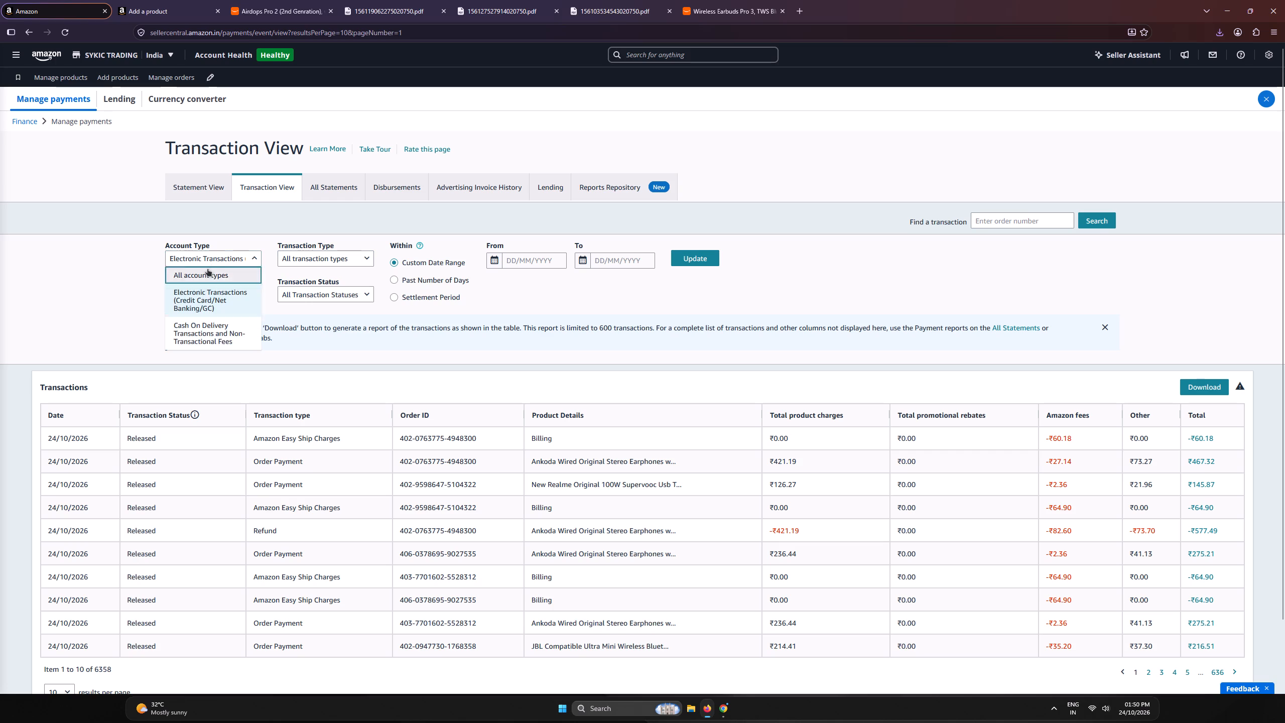
pyautogui.click(692, 263)
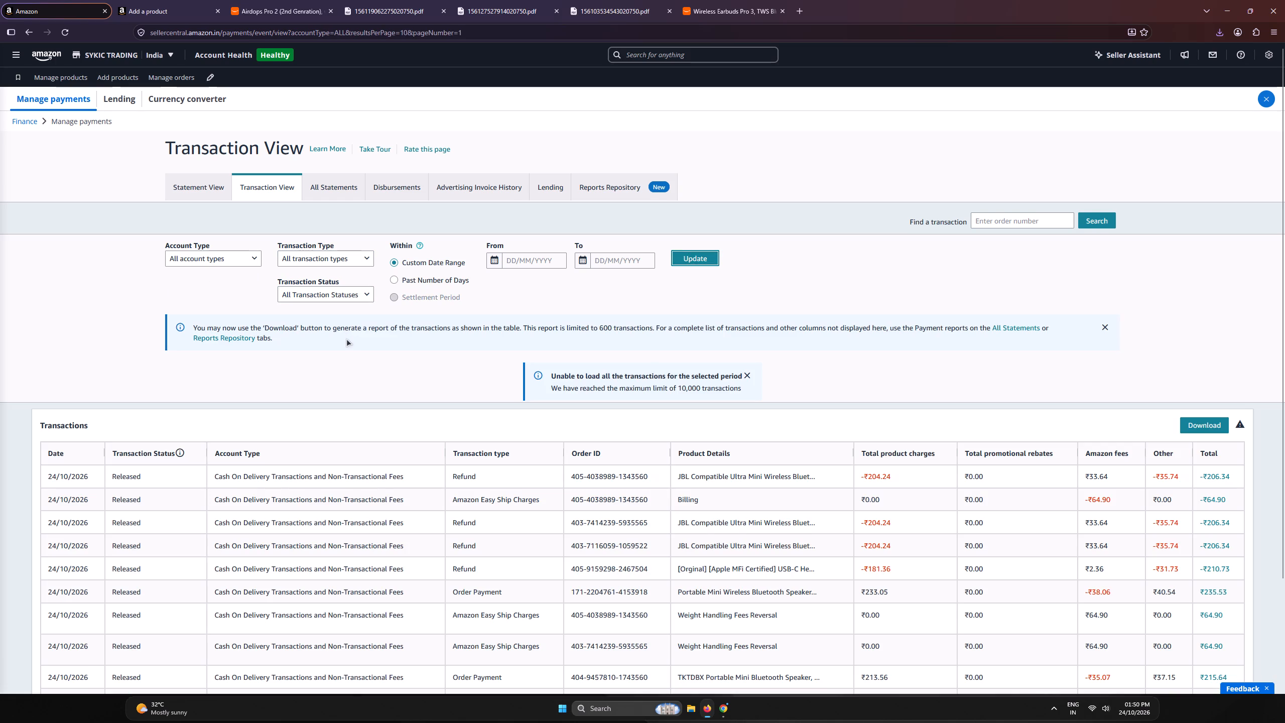
# Look through the transaction list from page 1 to page 6, checking the refunds, fees and order payments.
pyautogui.scroll(-6, 244, 452)
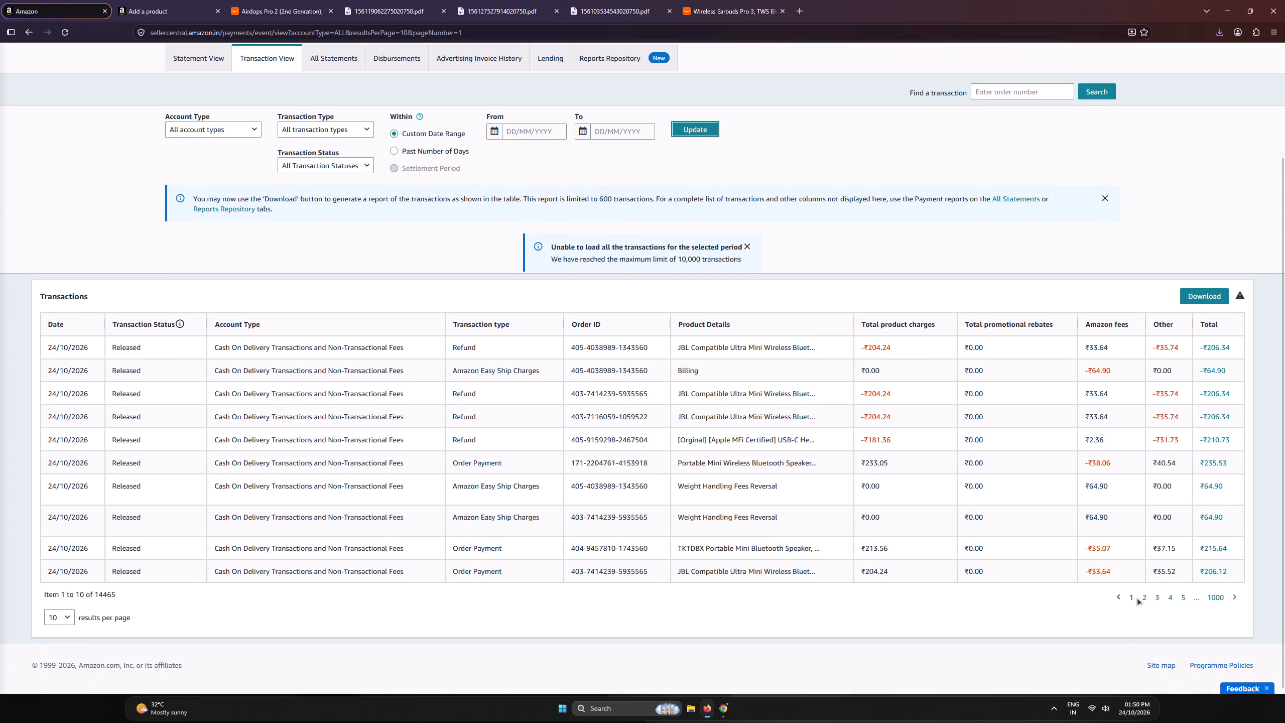
pyautogui.click(1143, 597)
pyautogui.scroll(-8, 1139, 580)
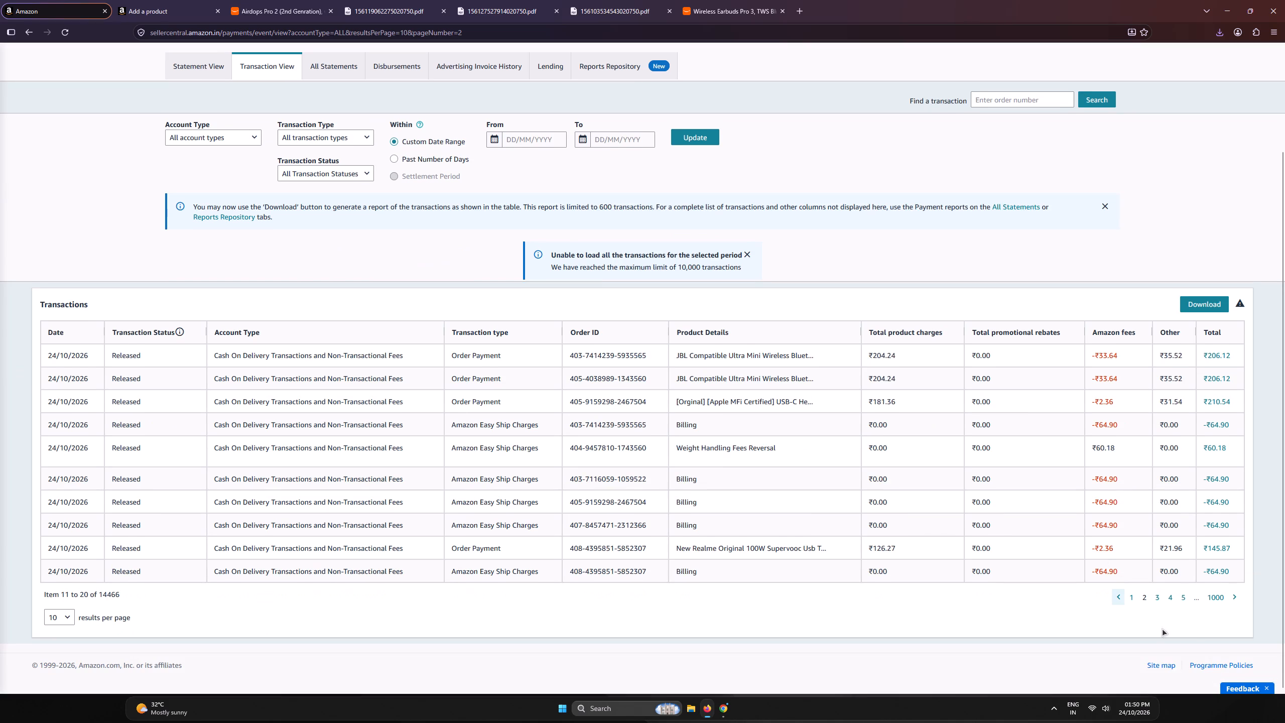
pyautogui.click(1154, 595)
pyautogui.scroll(-3, 958, 523)
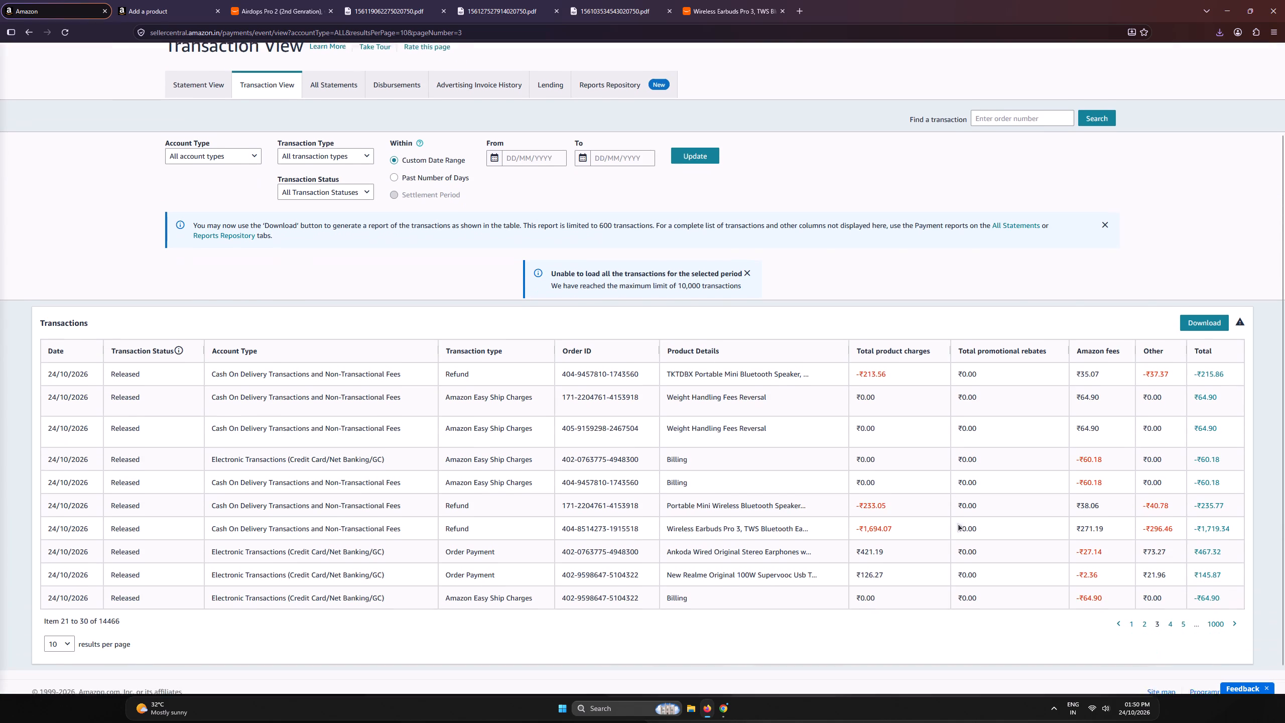
pyautogui.scroll(-5, 958, 523)
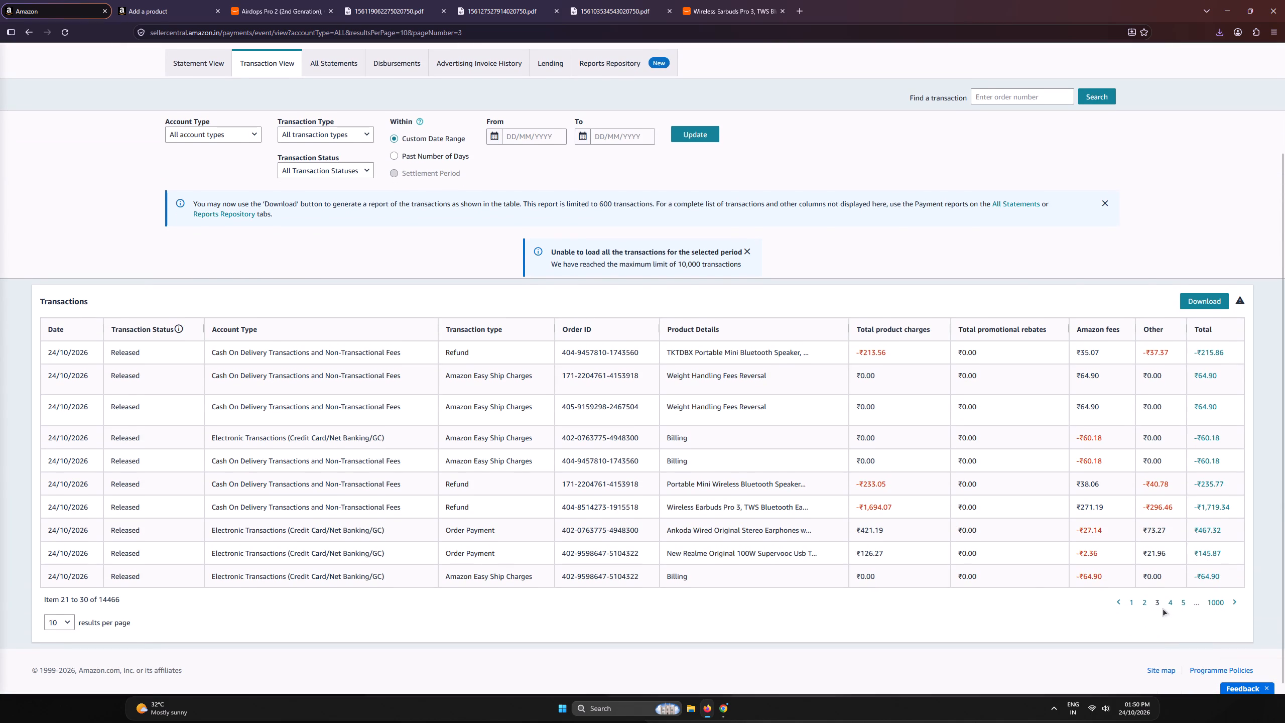
pyautogui.click(1170, 597)
pyautogui.scroll(-2, 755, 497)
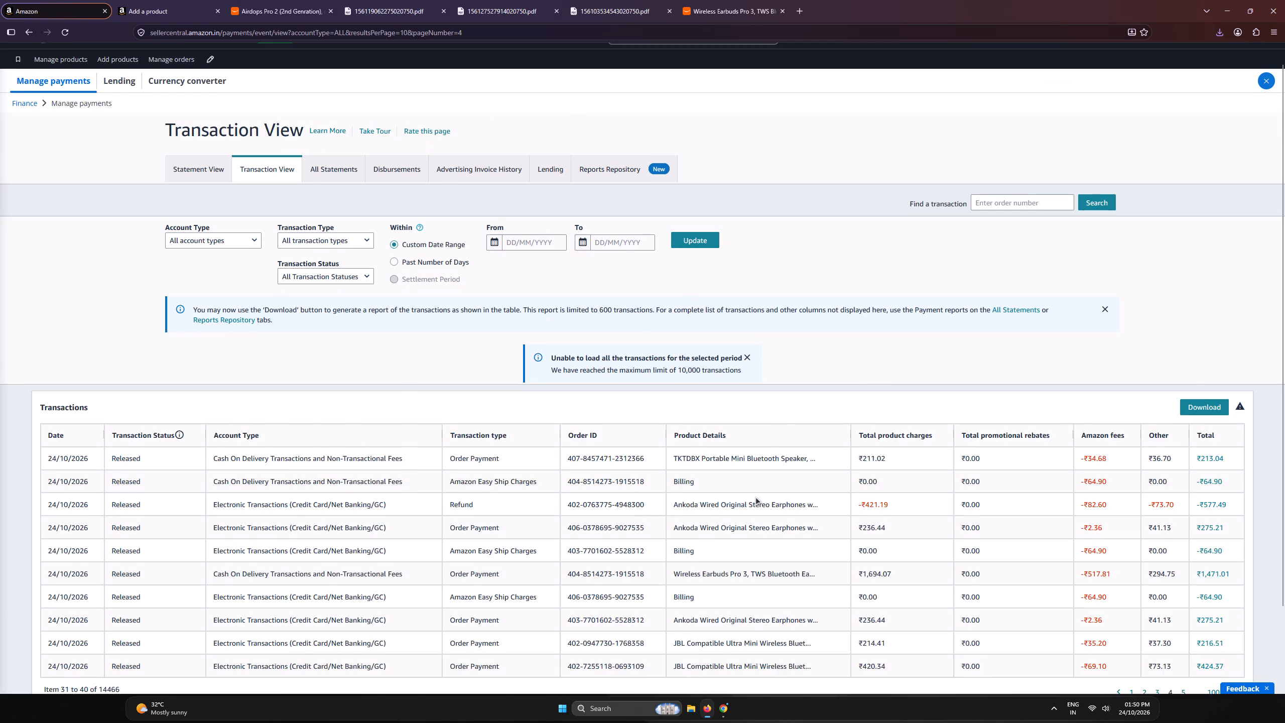
pyautogui.scroll(-5, 755, 497)
pyautogui.click(1181, 595)
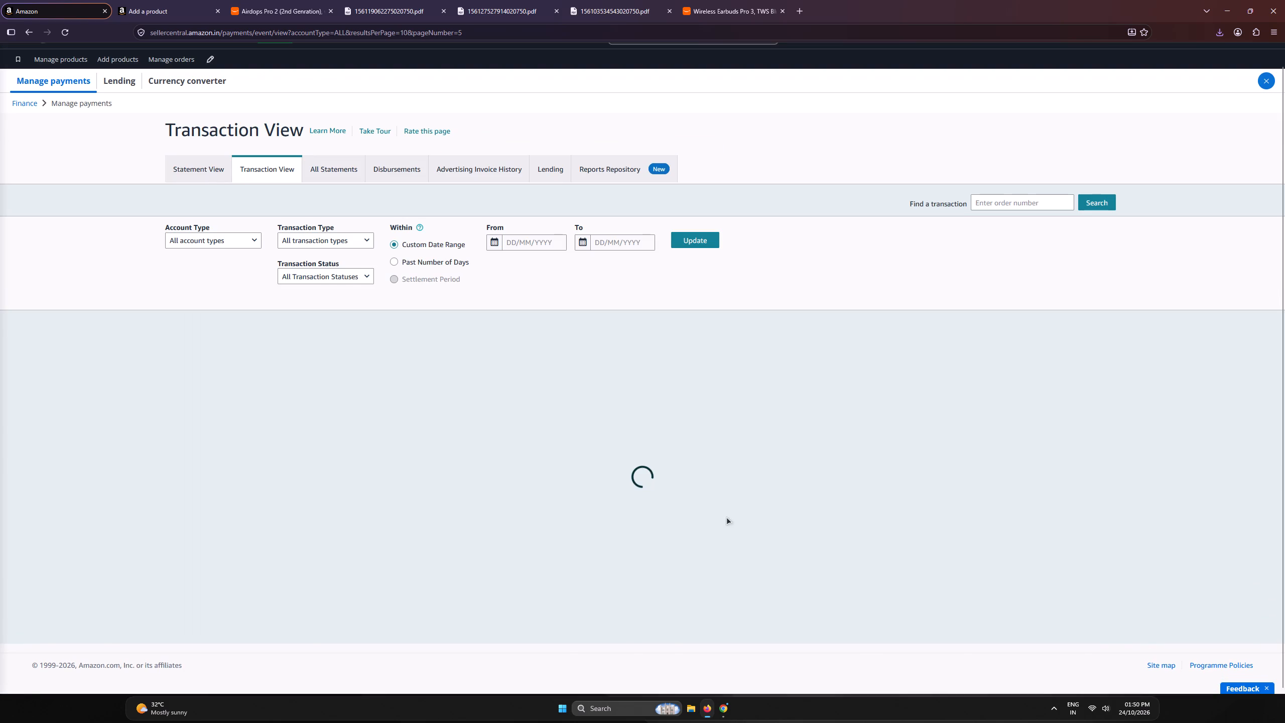
pyautogui.scroll(-6, 708, 484)
pyautogui.click(1185, 599)
pyautogui.scroll(-4, 690, 444)
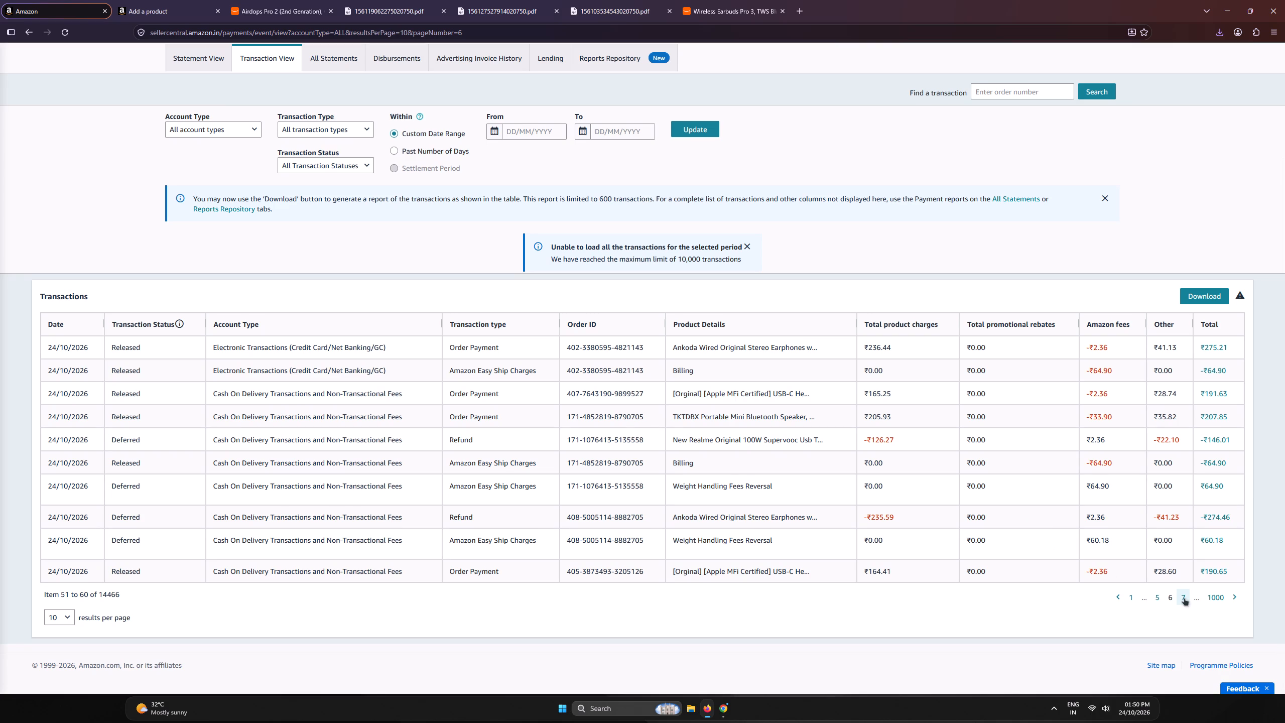
# Return to page 1 of the transactions, open one transaction's details, go back to the list and dismiss the feedback form.
pyautogui.click(1134, 595)
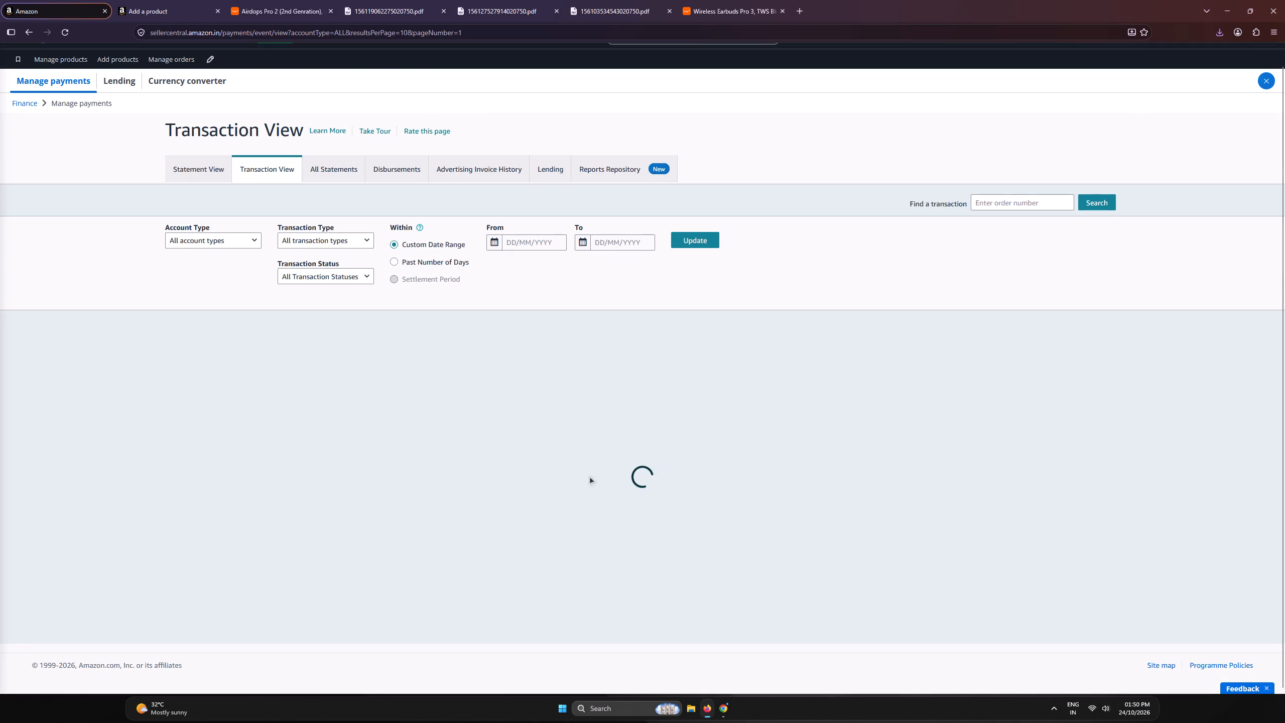
pyautogui.click(1210, 508)
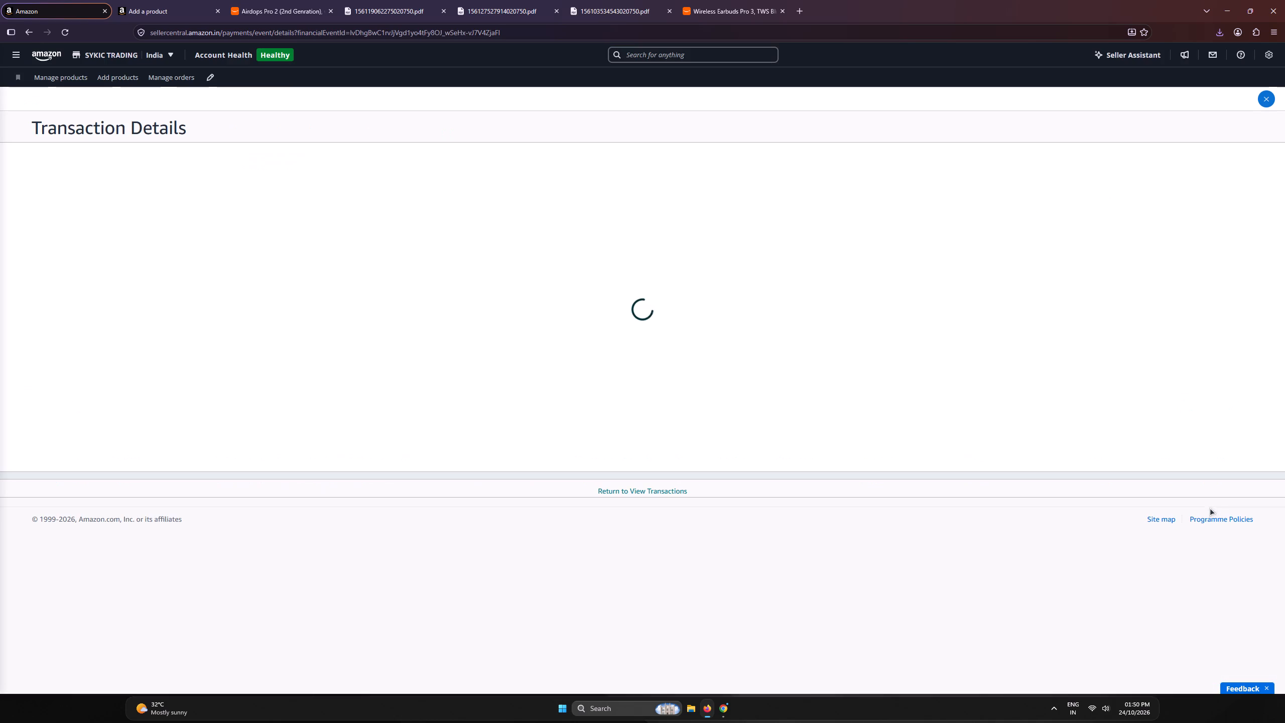
pyautogui.click(427, 262)
pyautogui.click(851, 459)
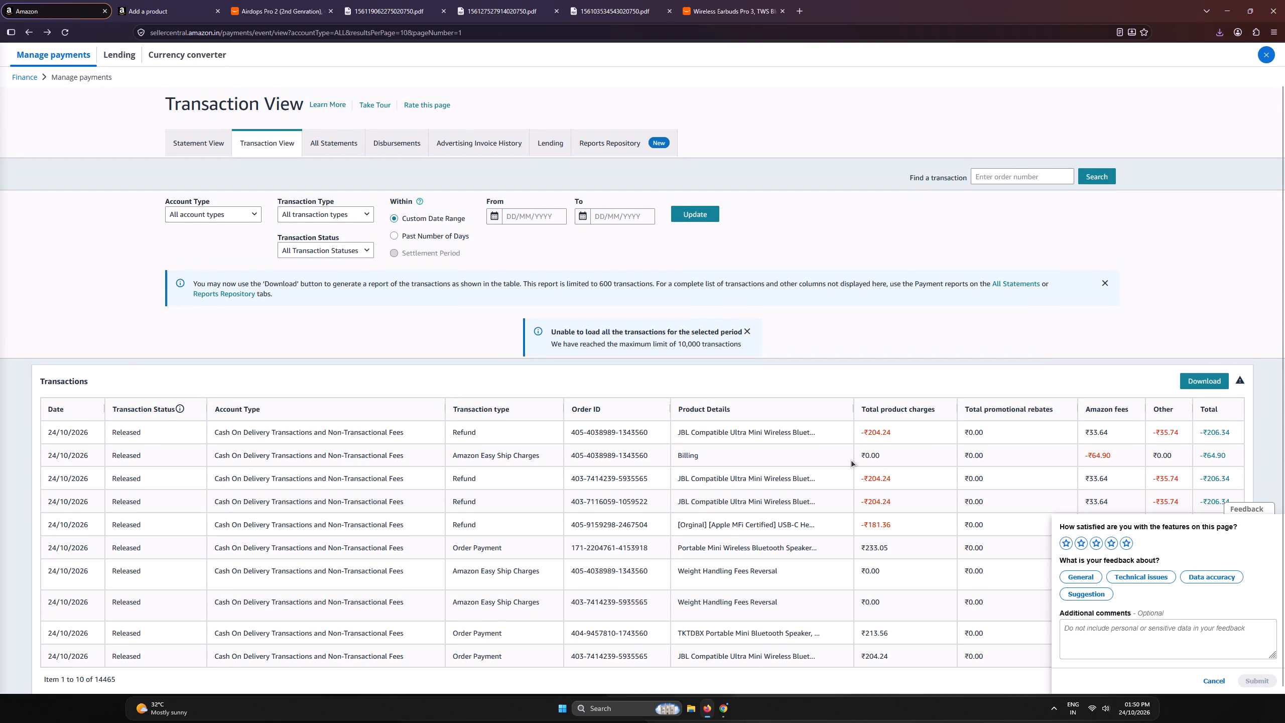
pyautogui.click(1284, 494)
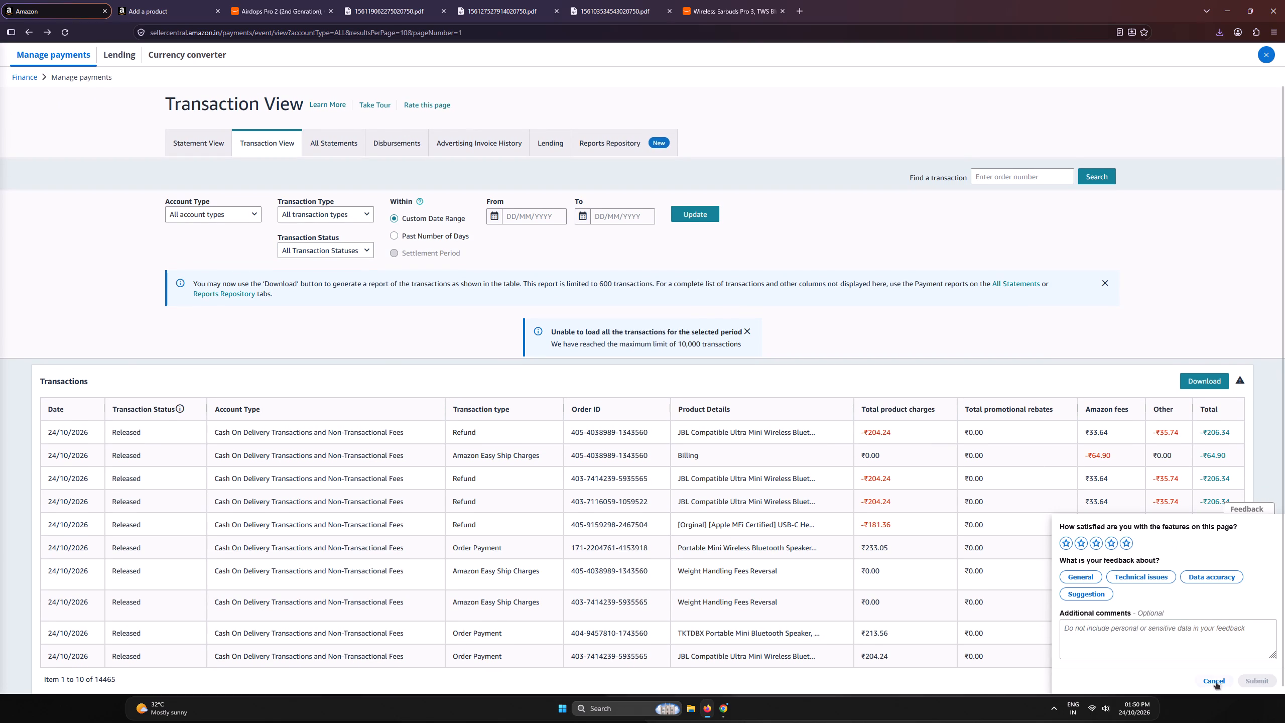
pyautogui.click(1214, 678)
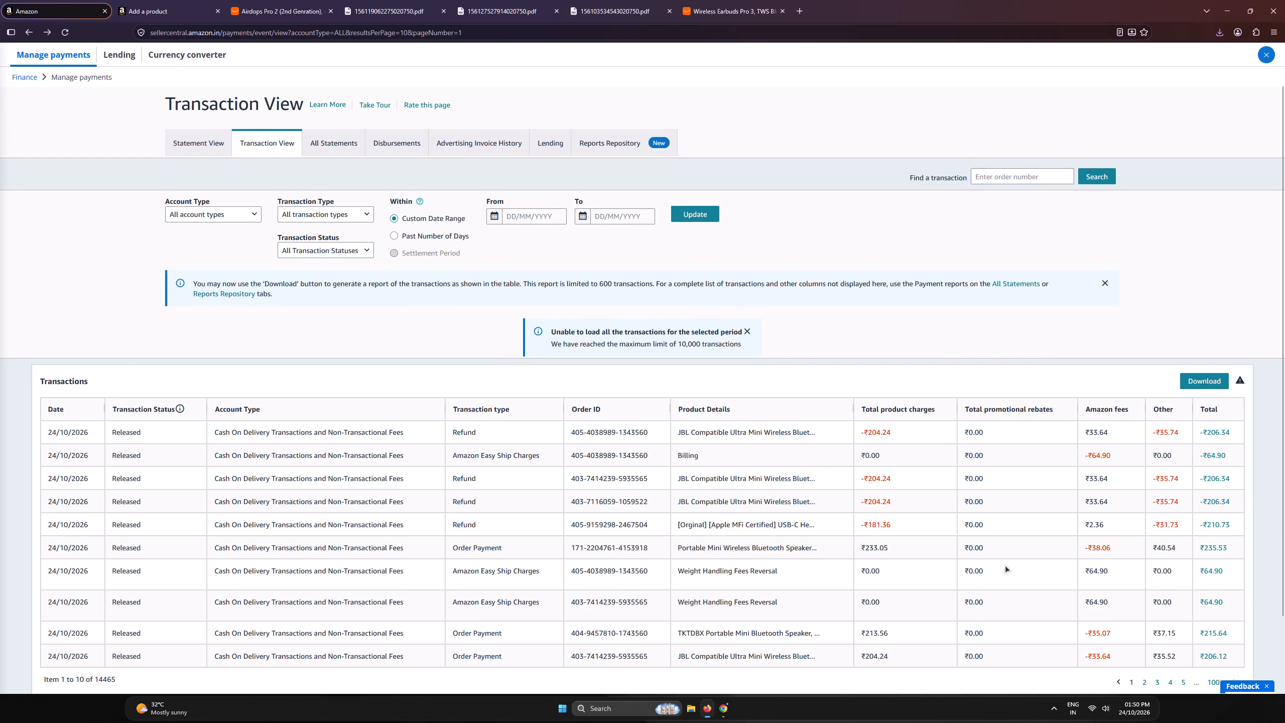
# Go to page 3 of the transactions and open the details of the Wireless Earbuds Pro 3 refund.
pyautogui.scroll(-3, 1005, 565)
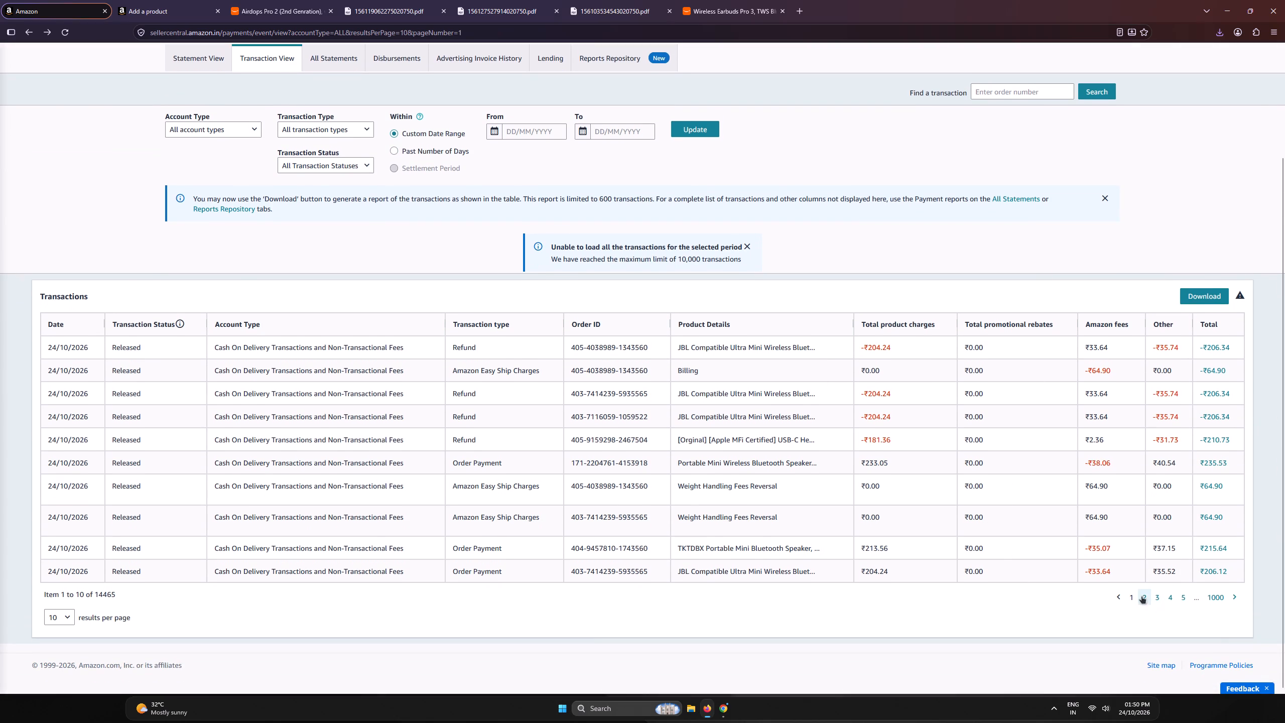
pyautogui.click(1141, 596)
pyautogui.scroll(-2, 1098, 539)
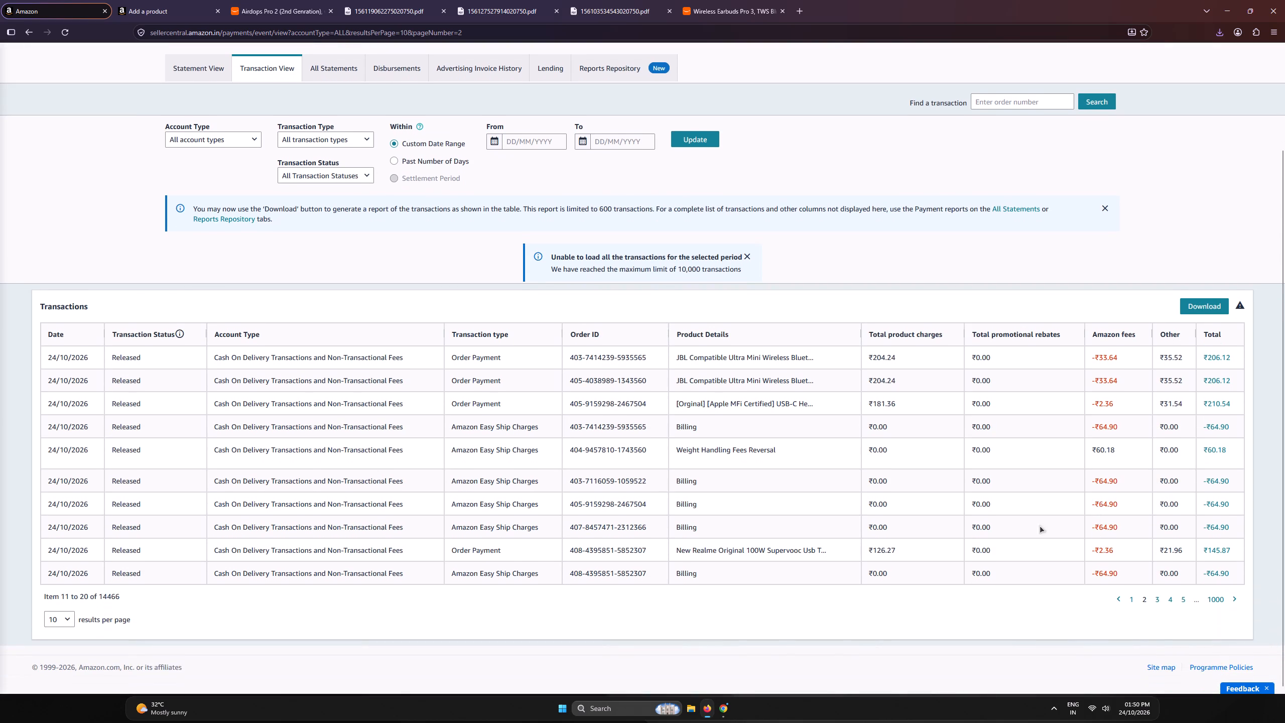
pyautogui.click(1152, 600)
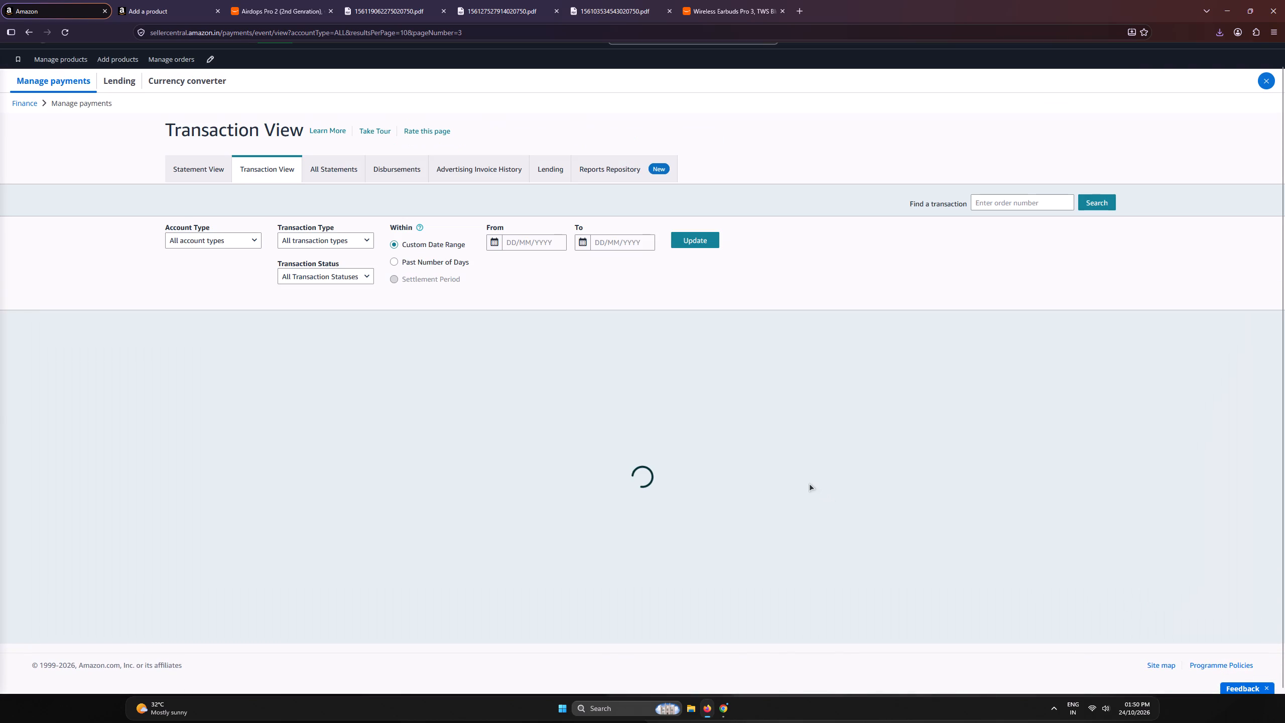
pyautogui.scroll(-3, 809, 483)
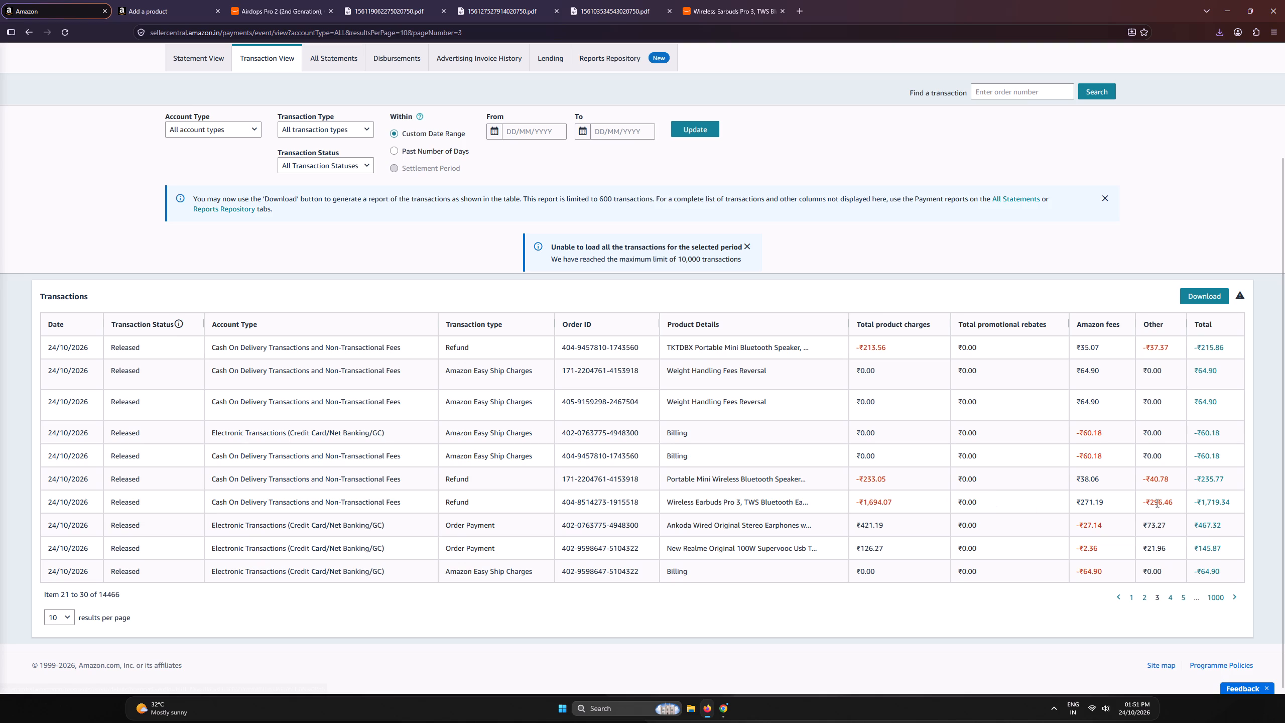
pyautogui.click(1223, 501)
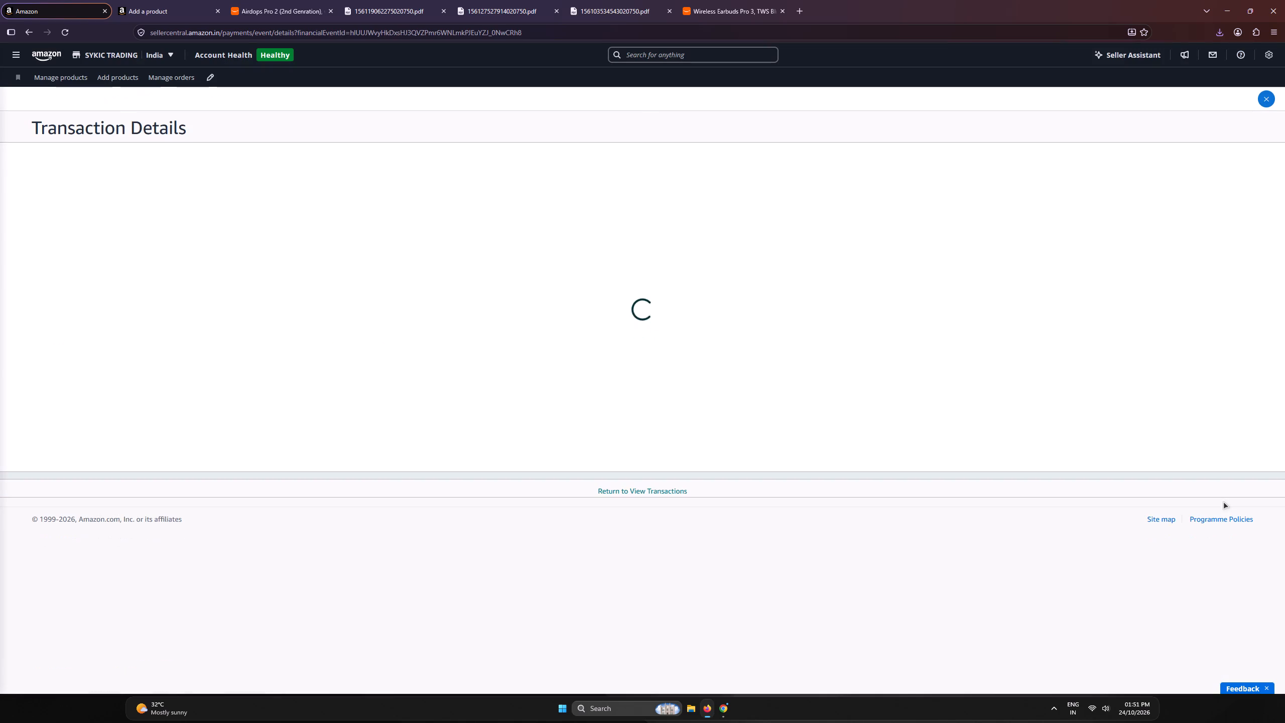
# Open the help reference for the refund commission and return to the refund's transaction details.
pyautogui.click(87, 355)
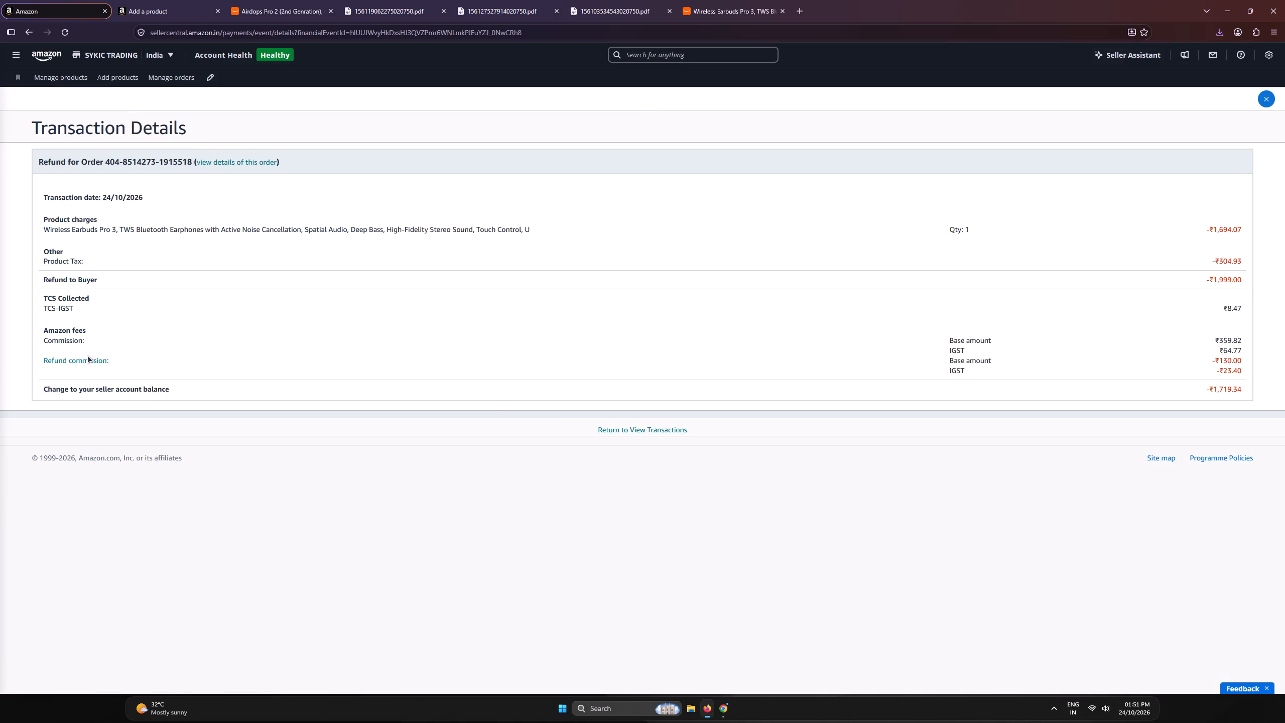
pyautogui.click(91, 361)
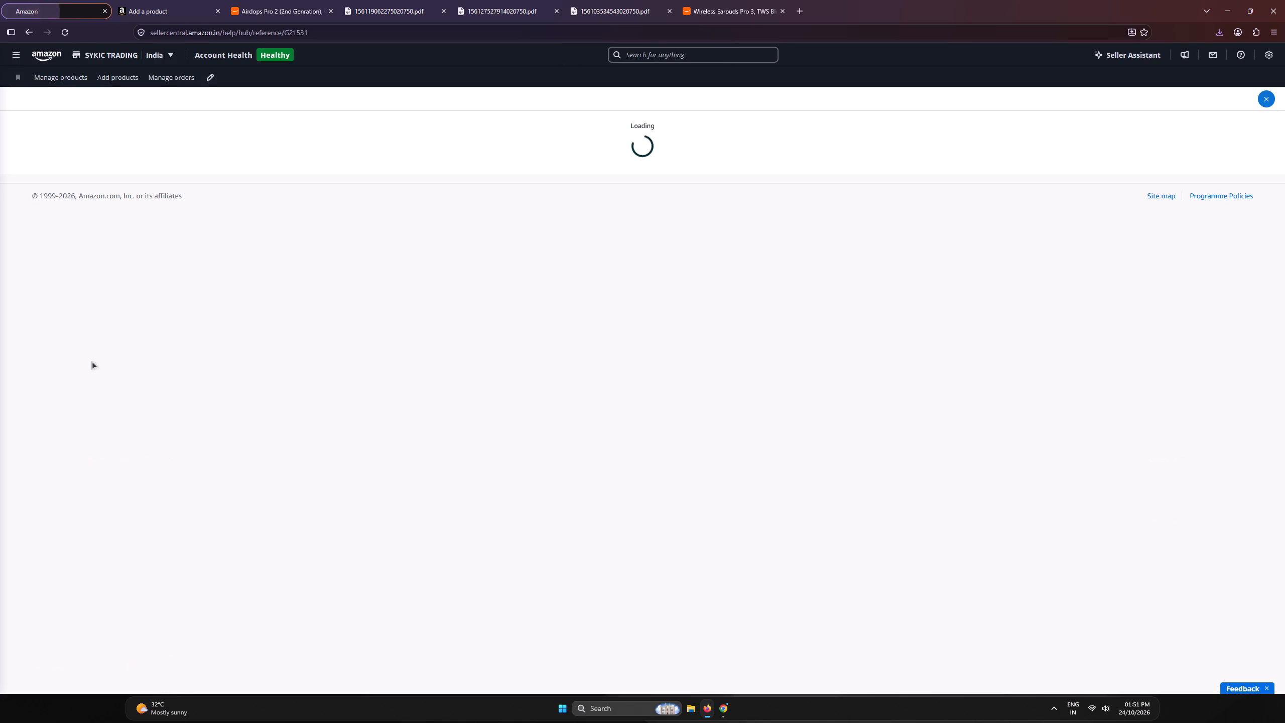
pyautogui.click(221, 337)
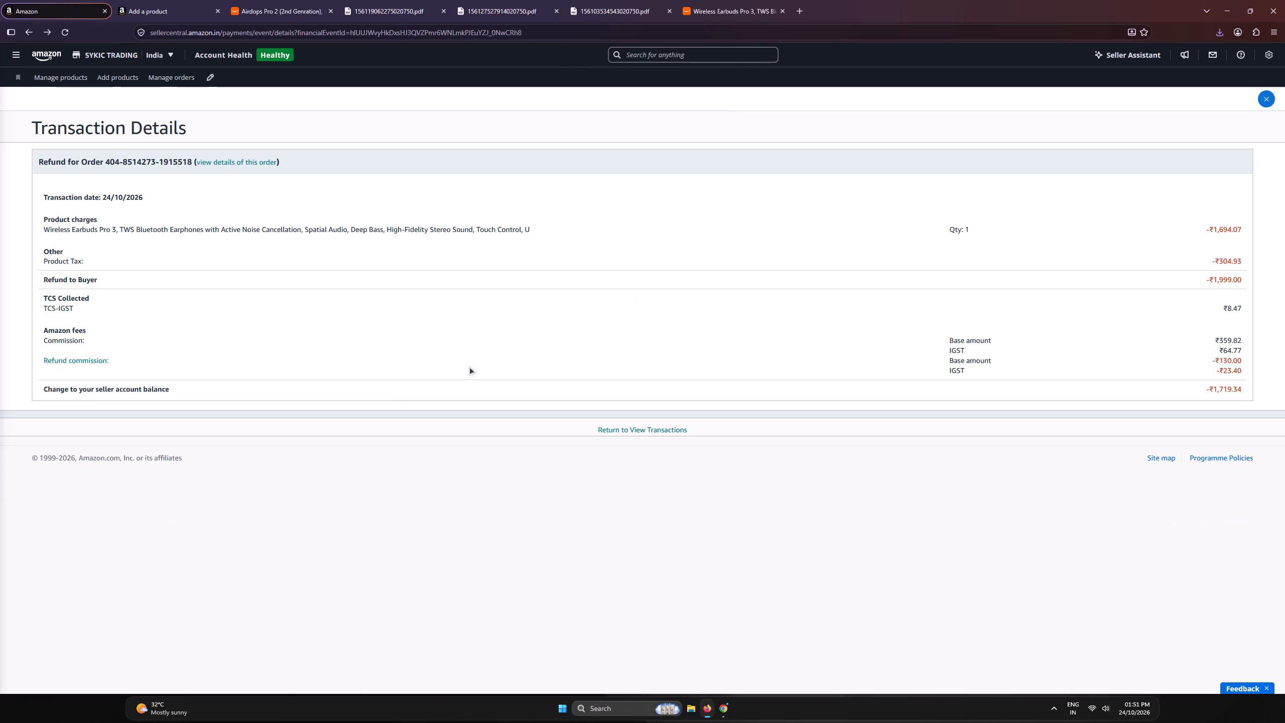
# Open the help reference for the refund commission and look through it.
pyautogui.click(89, 363)
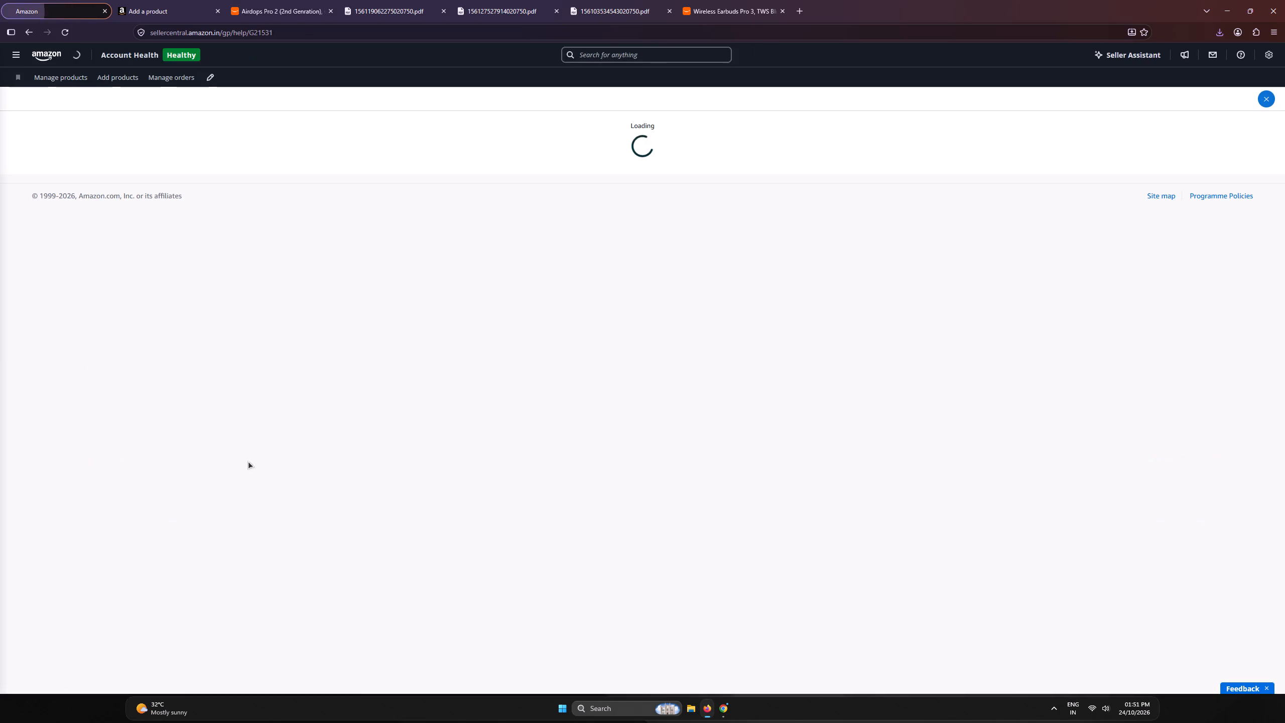
pyautogui.scroll(-4, 734, 478)
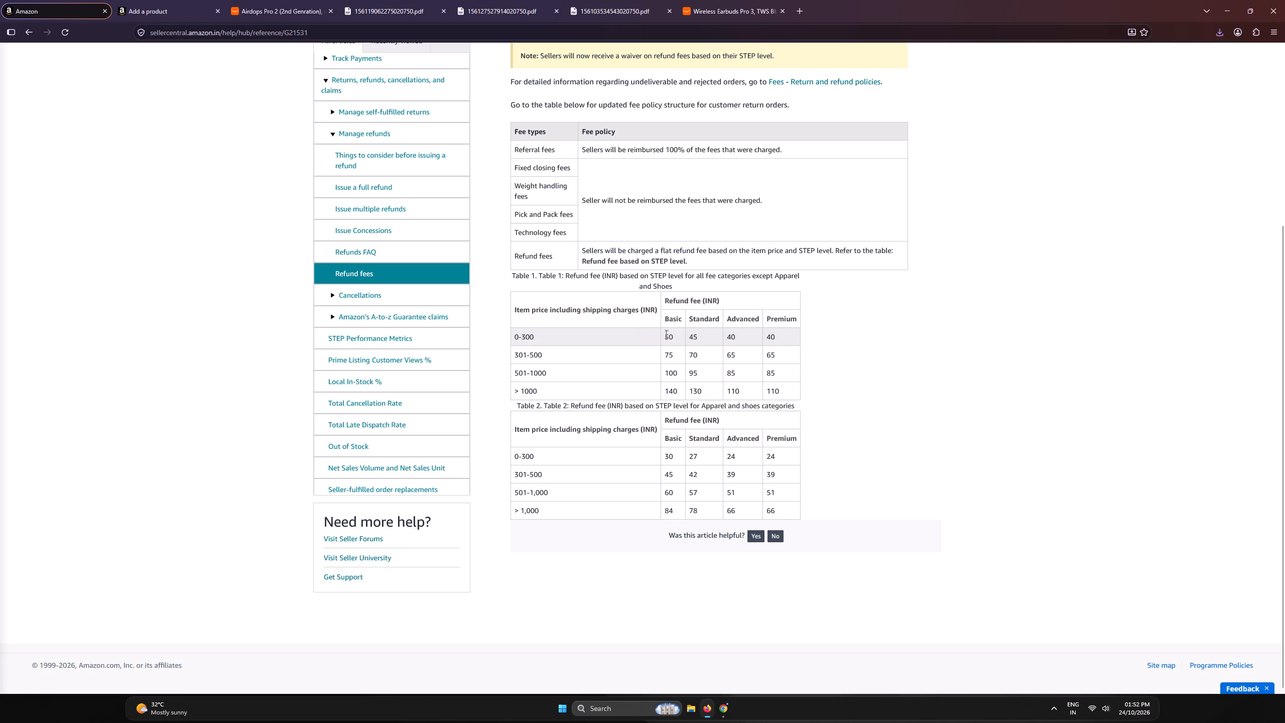
# Examine Table 1 of the refund fees, comparing the Basic and Standard STEP level fees across the item price ranges.
pyautogui.moveTo(669, 334); pyautogui.dragTo(682, 331)
pyautogui.click(716, 335)
pyautogui.moveTo(707, 335); pyautogui.dragTo(684, 337)
pyautogui.moveTo(707, 396); pyautogui.dragTo(699, 395)
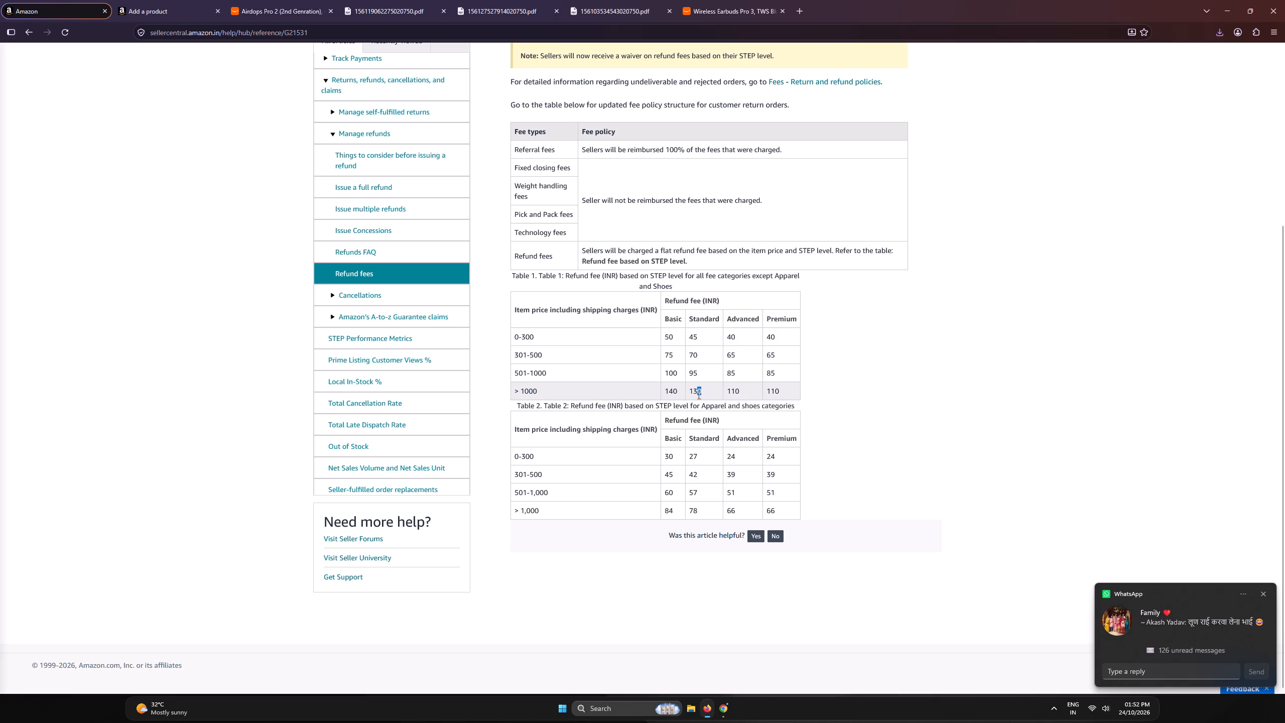
pyautogui.moveTo(699, 395); pyautogui.dragTo(690, 397)
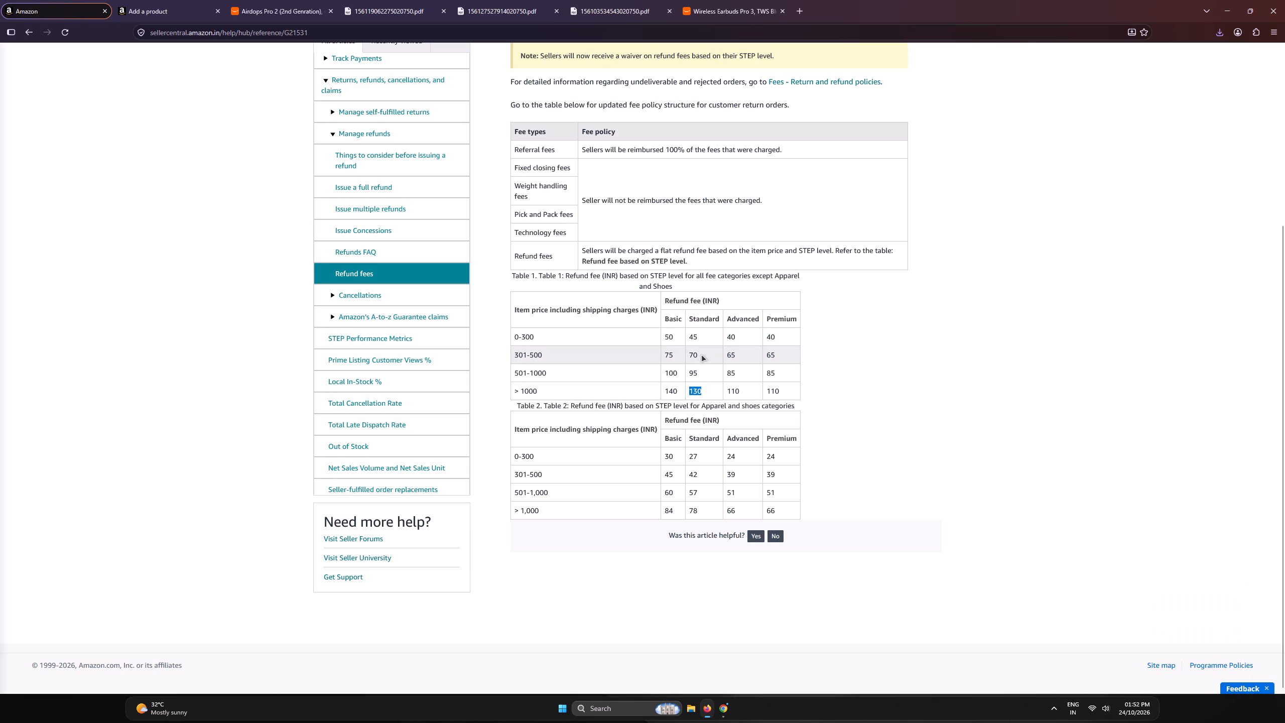
pyautogui.moveTo(680, 399); pyautogui.dragTo(673, 395)
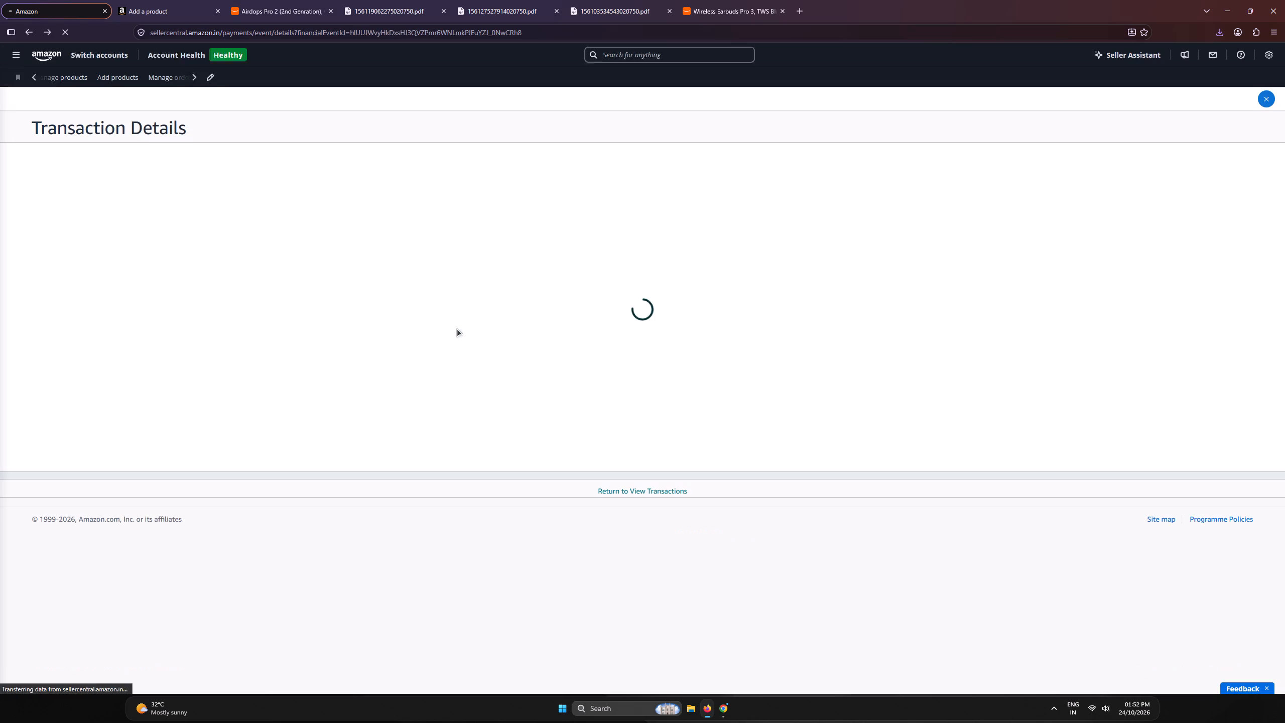
# Go back from the refund help article through the transaction details to the Transaction View list.
pyautogui.moveTo(445, 314); pyautogui.dragTo(451, 317)
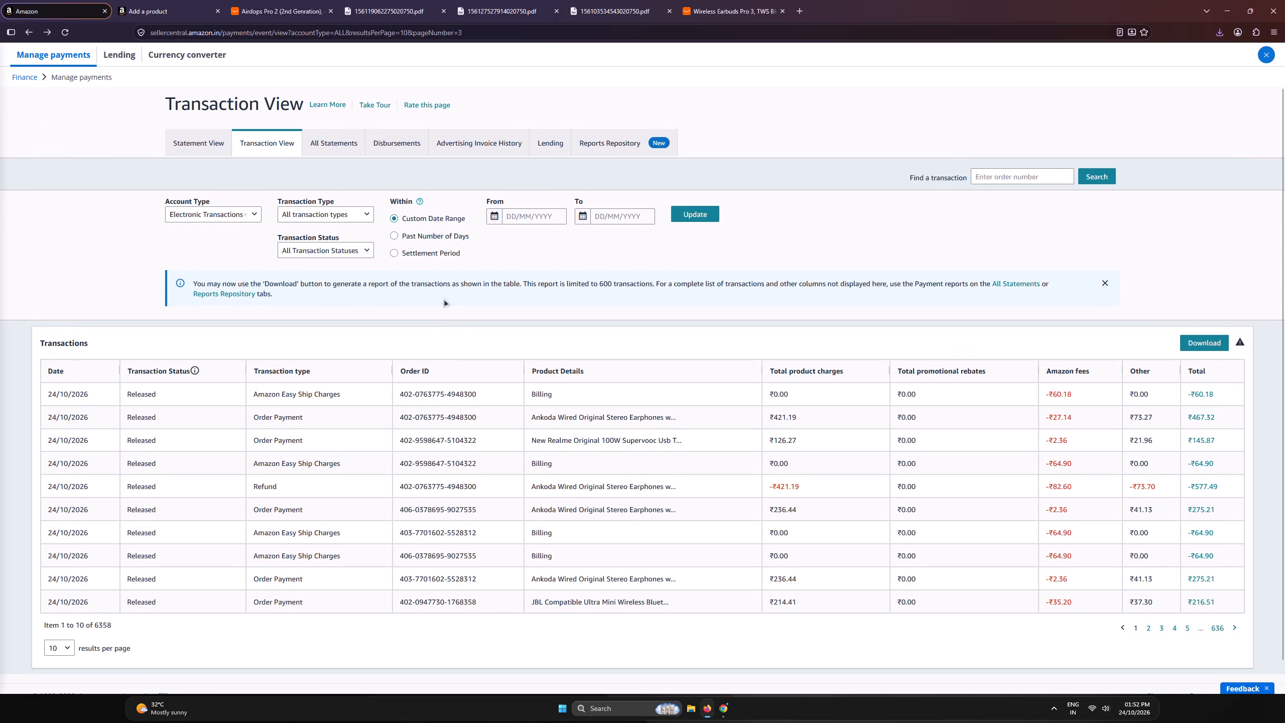
# Check pages 2 to 4 of the electronic transactions and open the details of the Amazon Business Advisory Fee.
pyautogui.click(1155, 630)
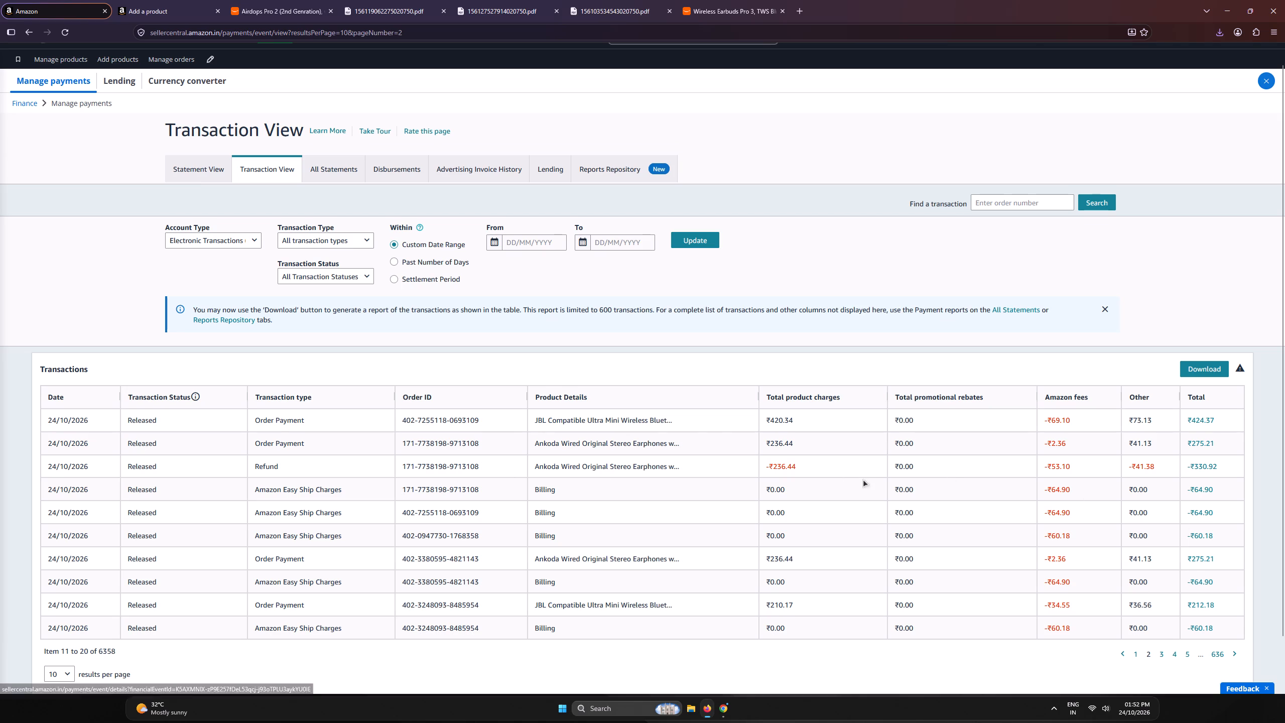
pyautogui.scroll(-1, 878, 515)
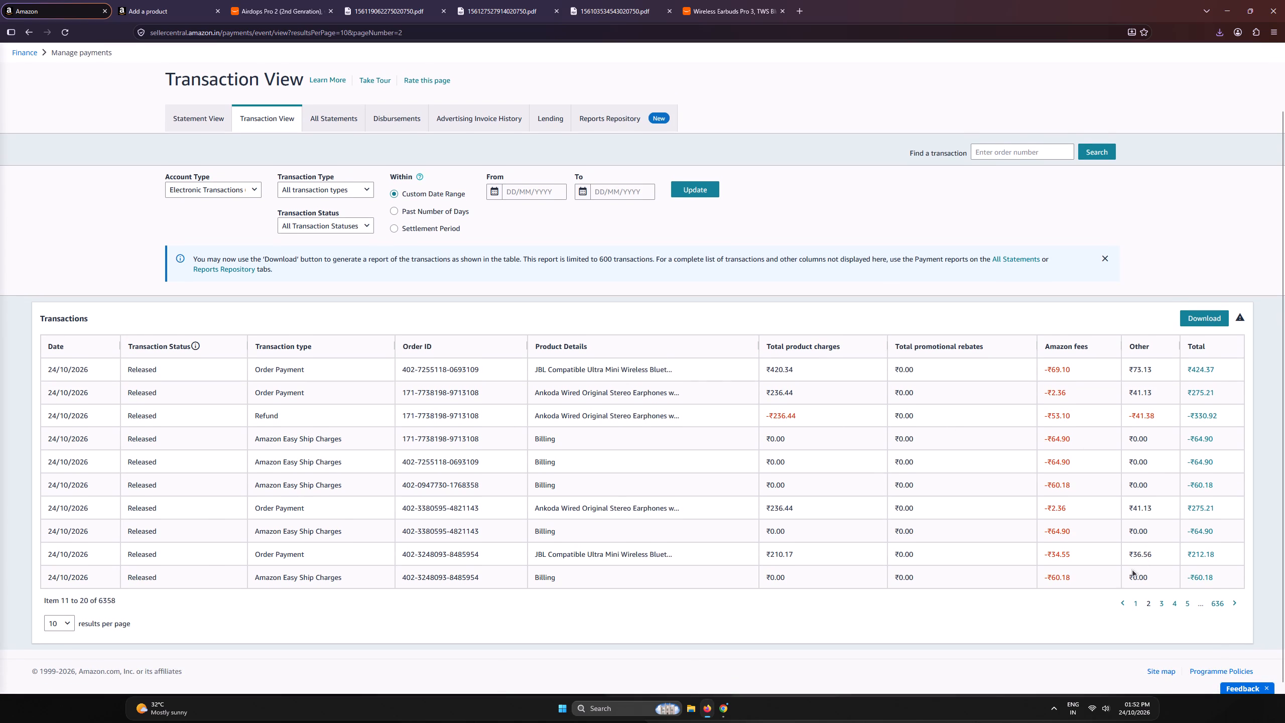
pyautogui.click(1156, 601)
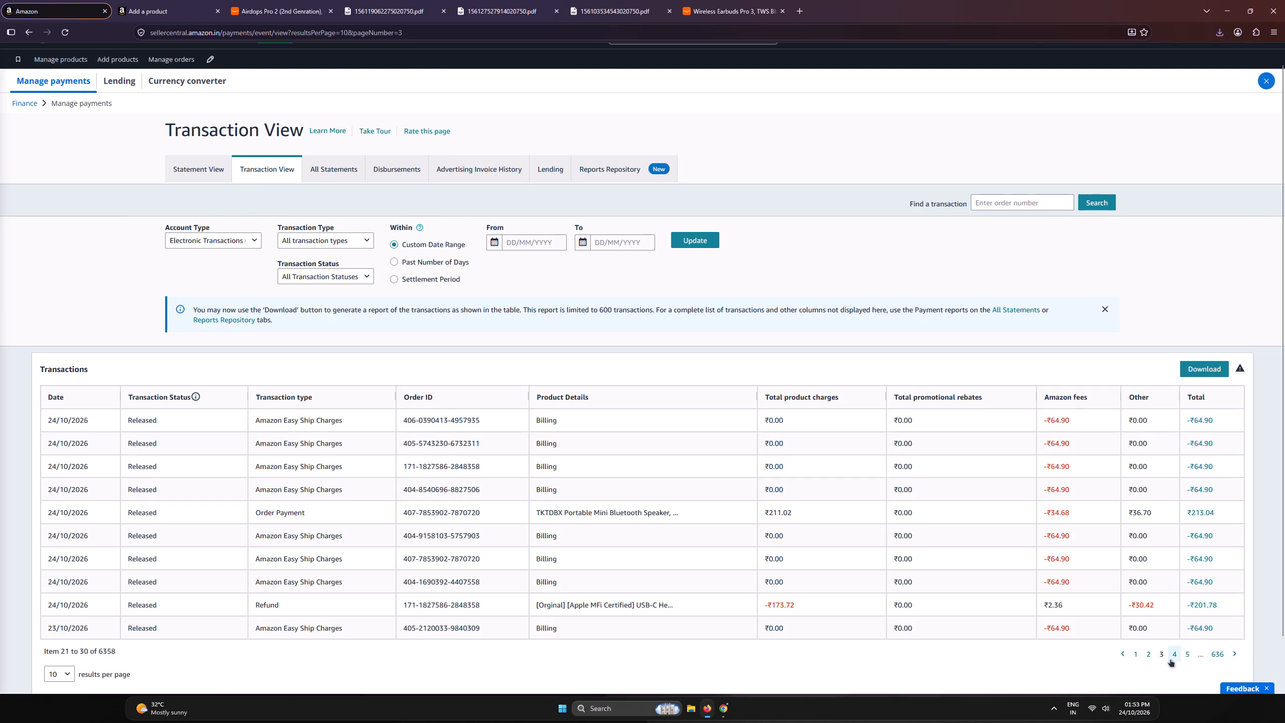
pyautogui.click(1170, 659)
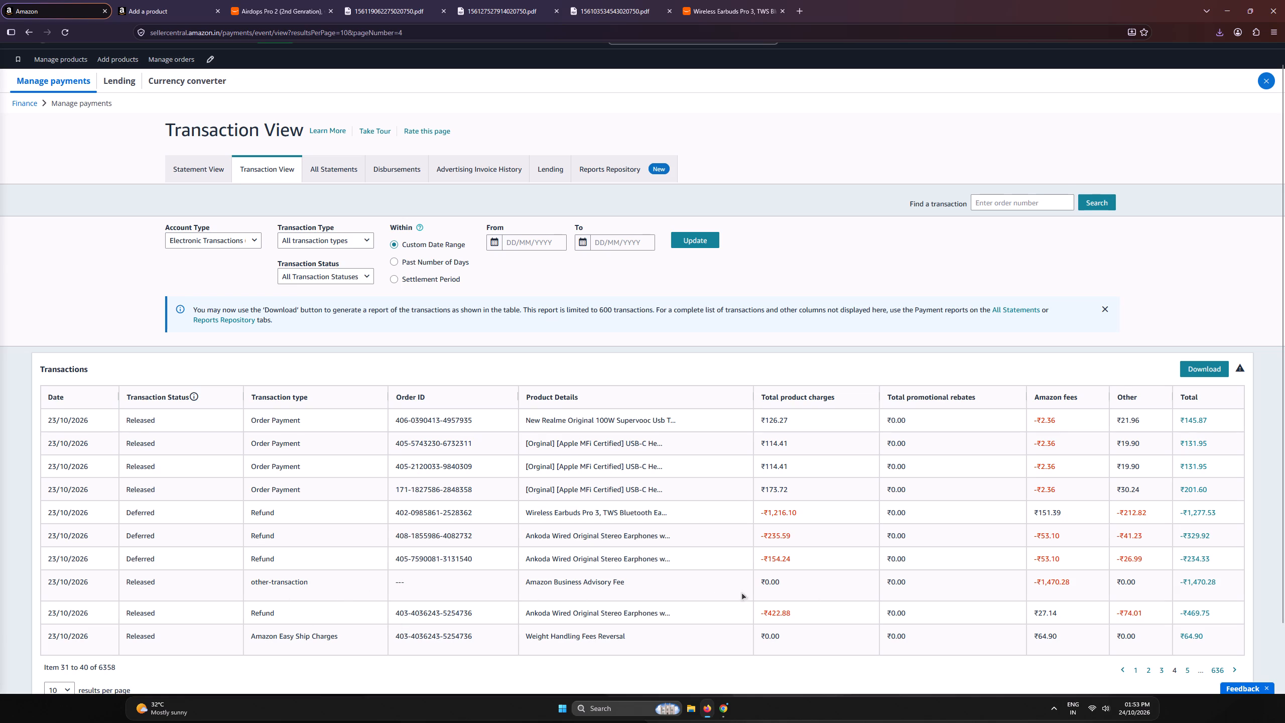
pyautogui.click(1201, 583)
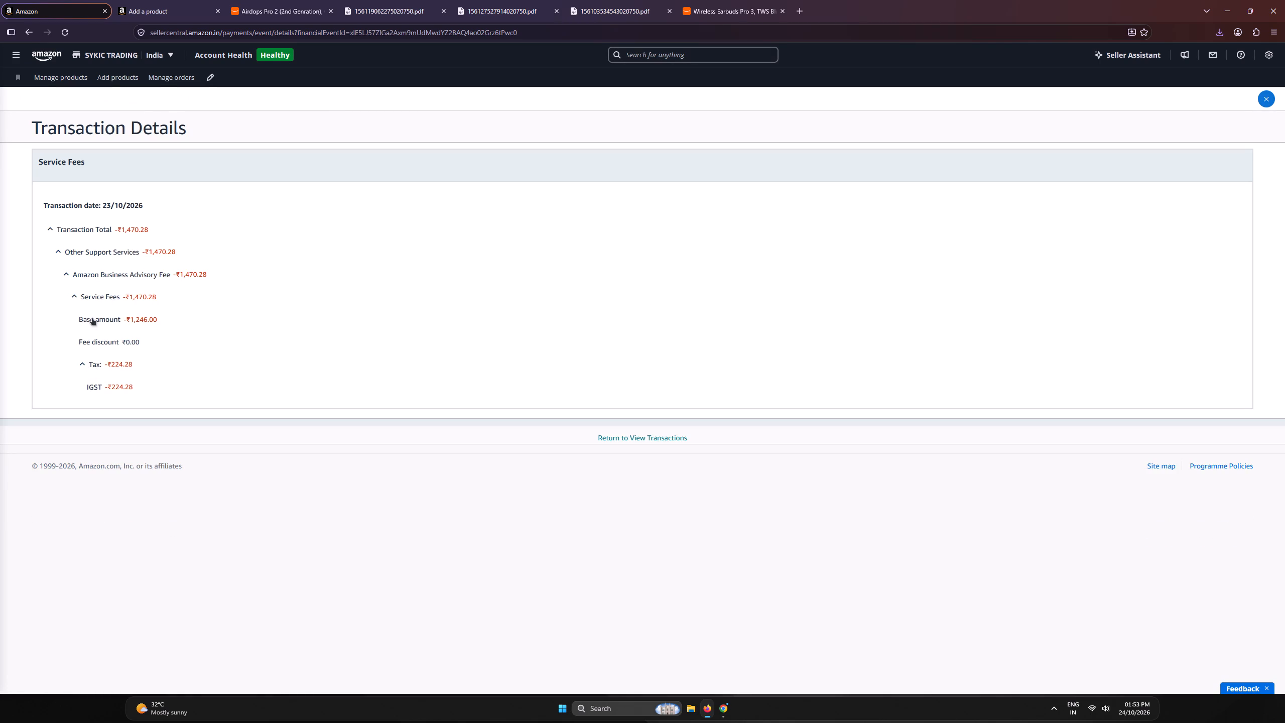
# Collapse and re-expand the levels of the Amazon Business Advisory Fee breakdown to examine its components, and return to the transaction list.
pyautogui.click(88, 303)
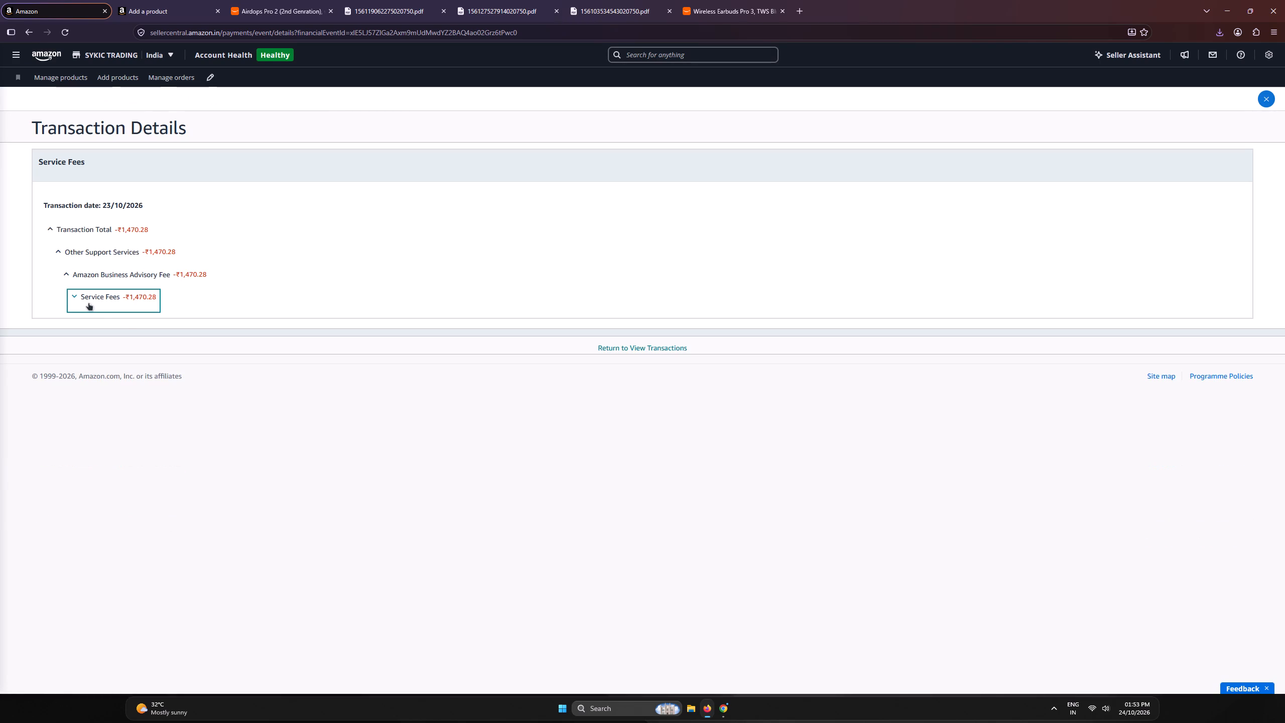
pyautogui.click(88, 303)
pyautogui.click(71, 271)
pyautogui.click(71, 254)
pyautogui.click(71, 254)
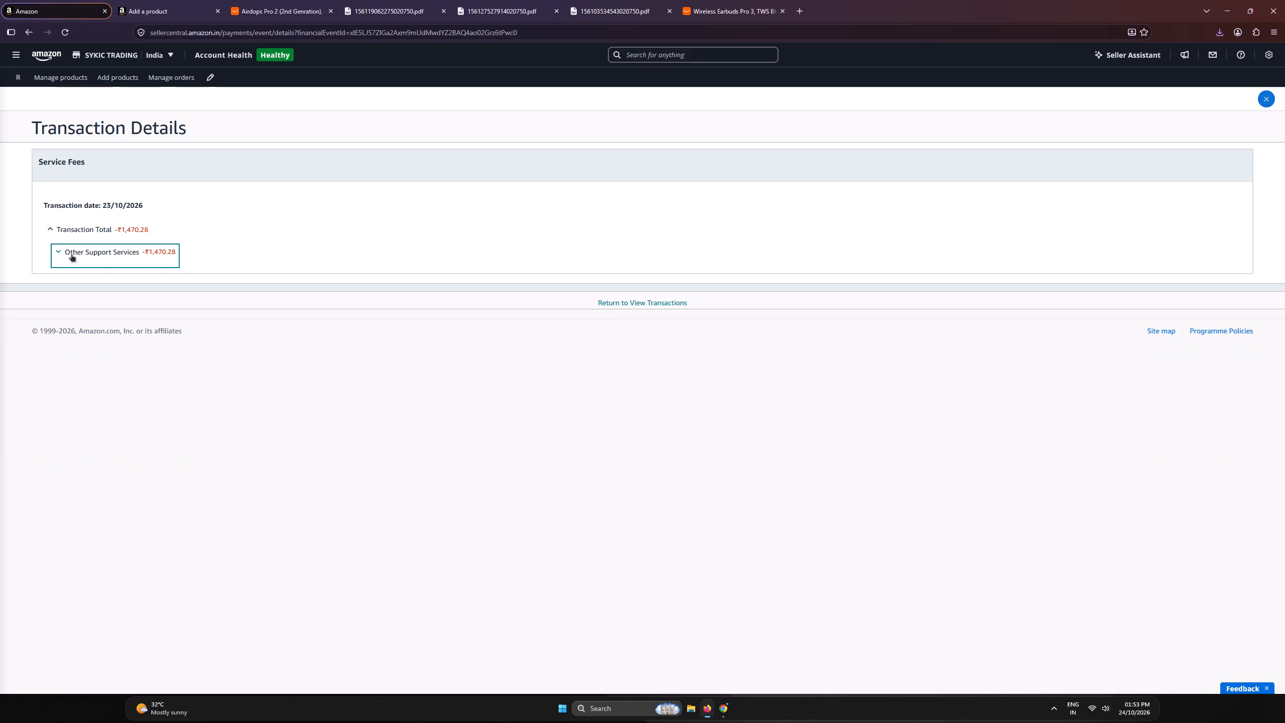
pyautogui.click(85, 266)
pyautogui.click(87, 270)
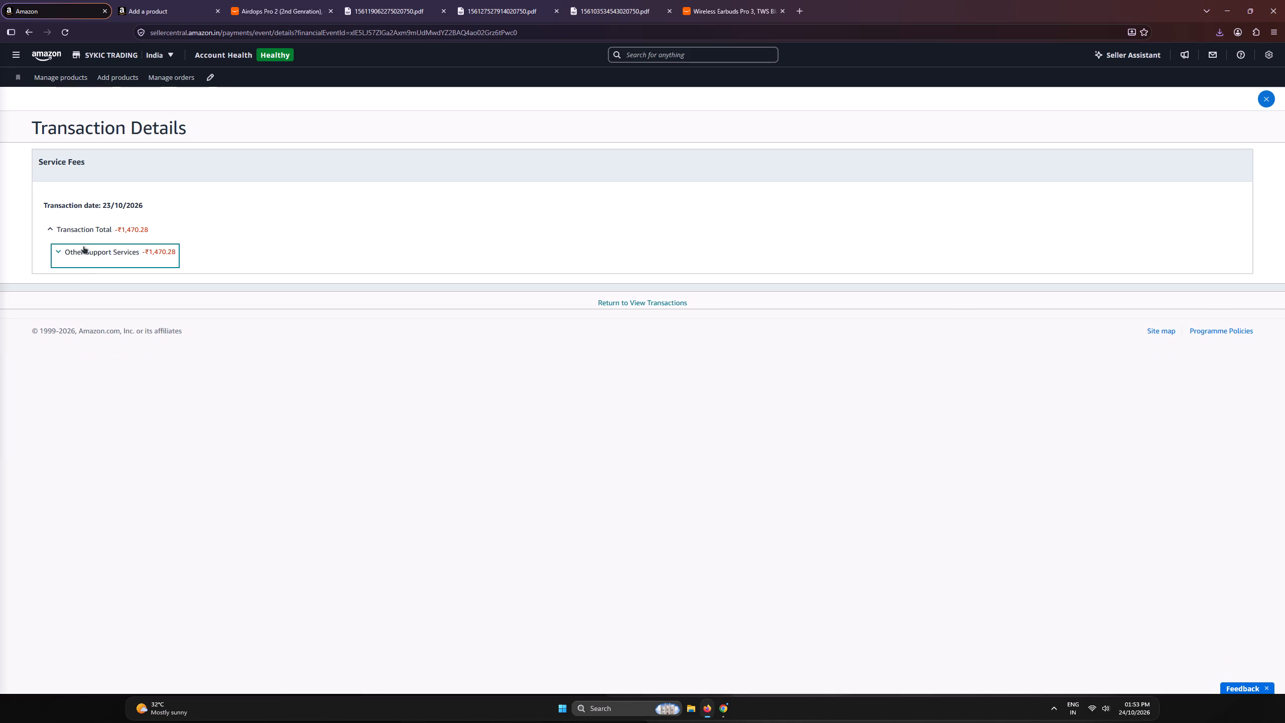
pyautogui.click(83, 246)
pyautogui.click(78, 273)
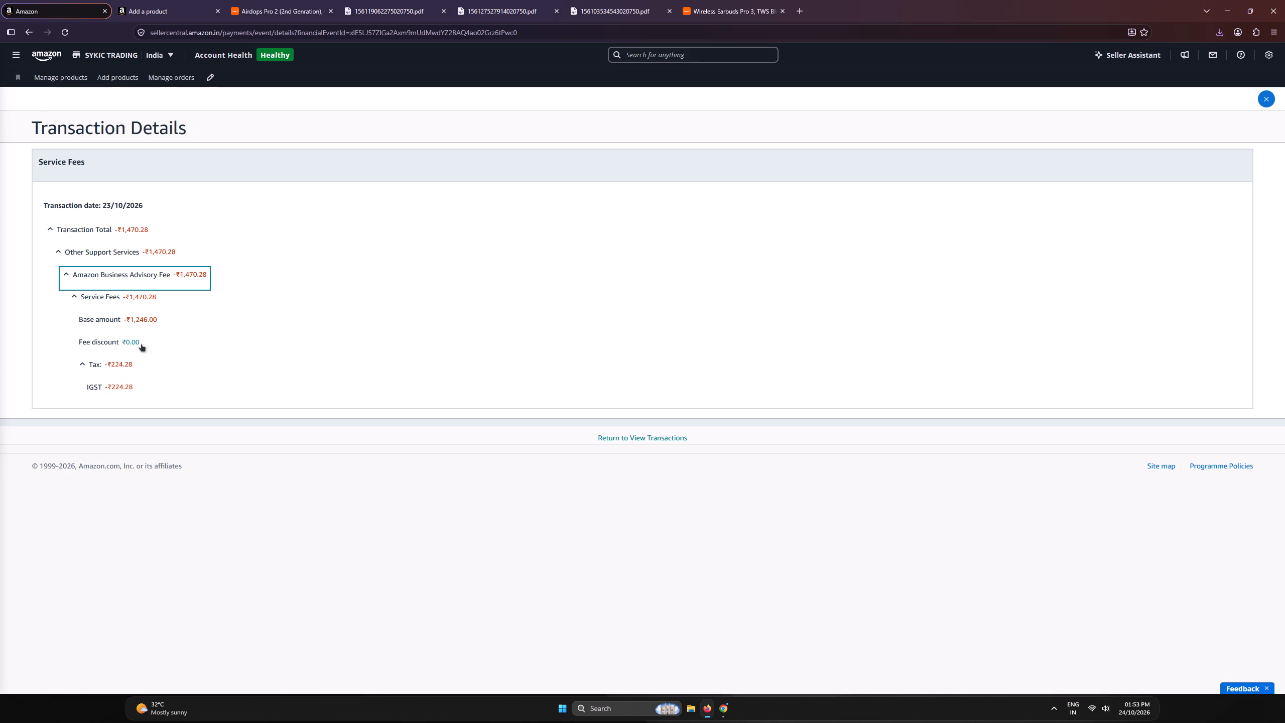
pyautogui.moveTo(251, 378); pyautogui.dragTo(251, 382)
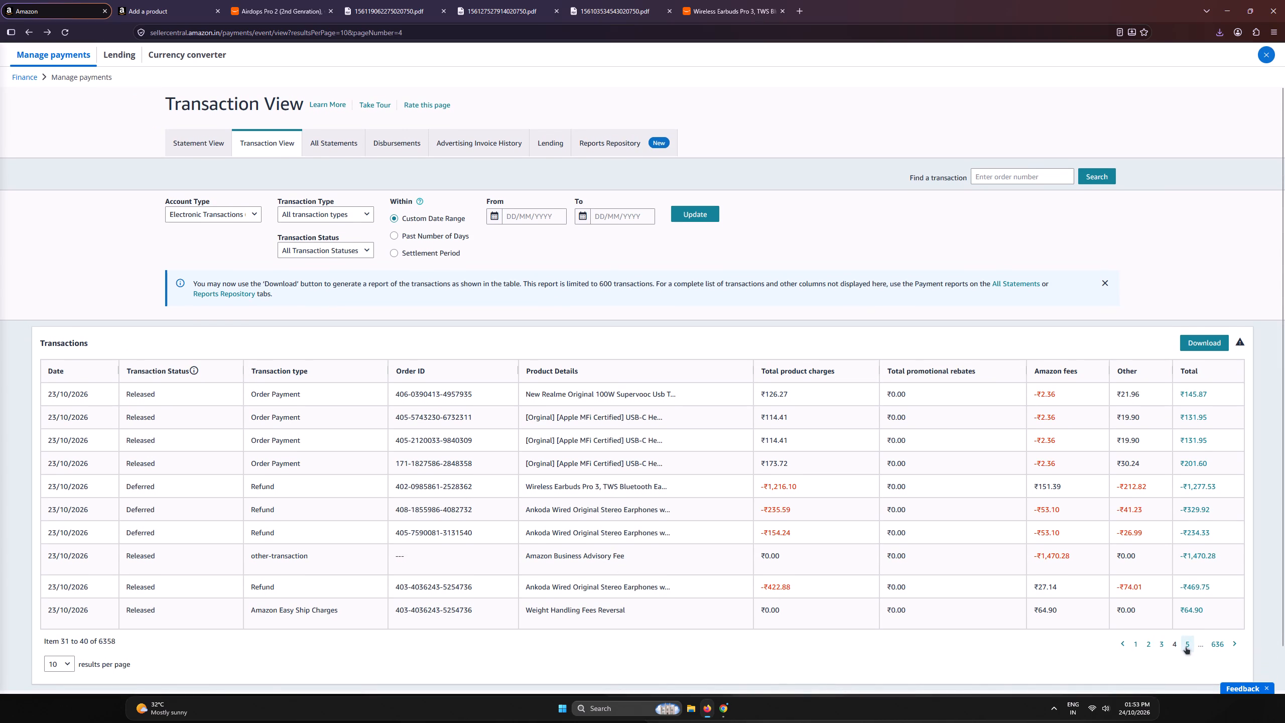
# Look through pages 5 to 13 of the electronic transactions, checking the charges, refunds and order payments.
pyautogui.click(1187, 647)
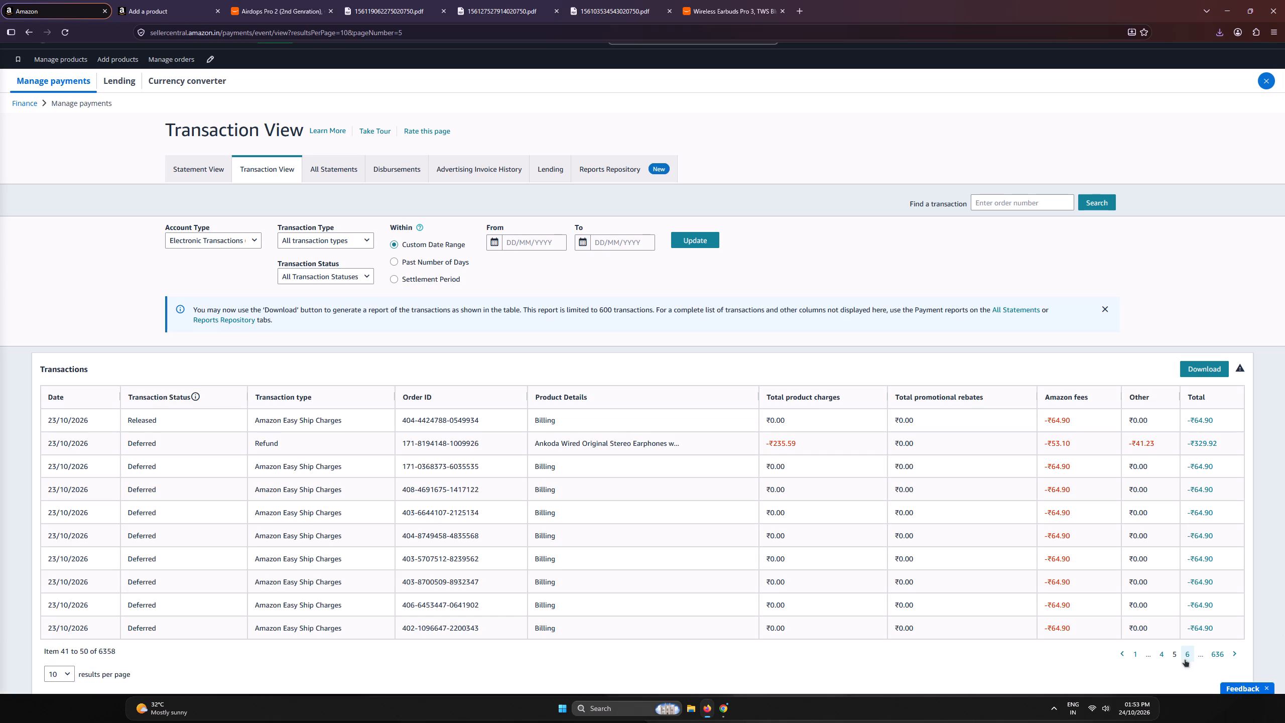
pyautogui.click(1185, 659)
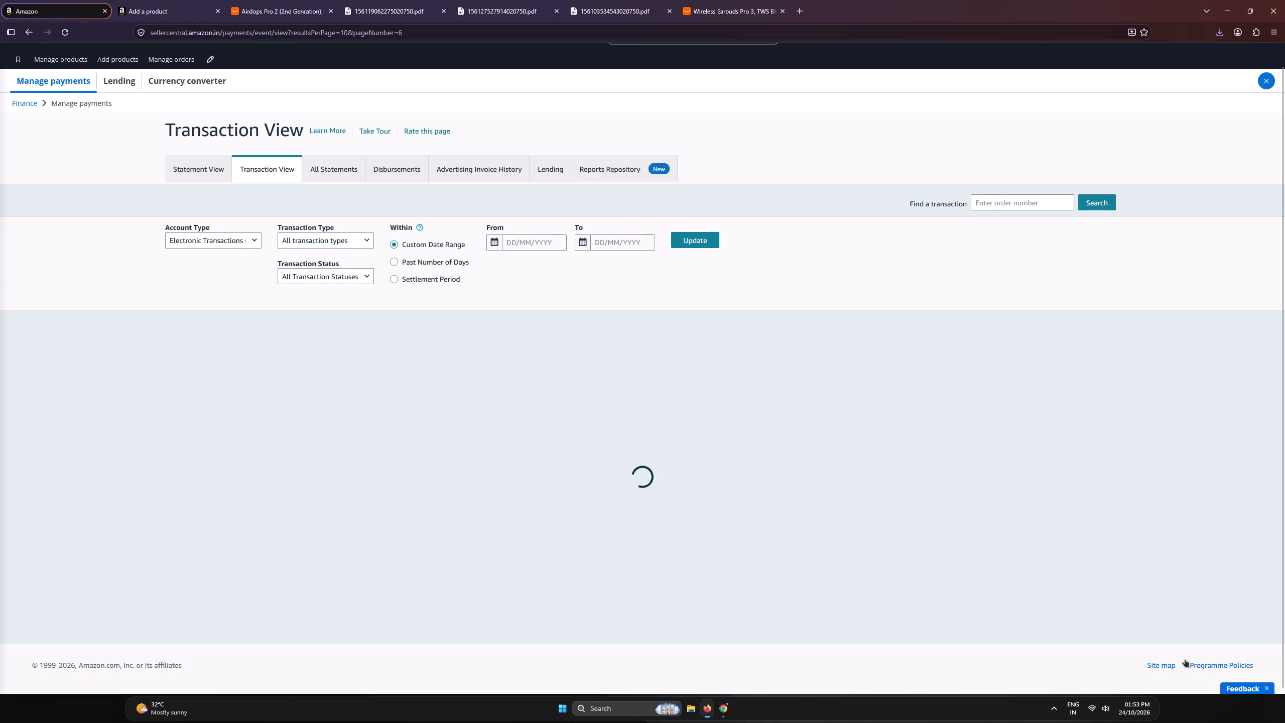
pyautogui.click(1185, 659)
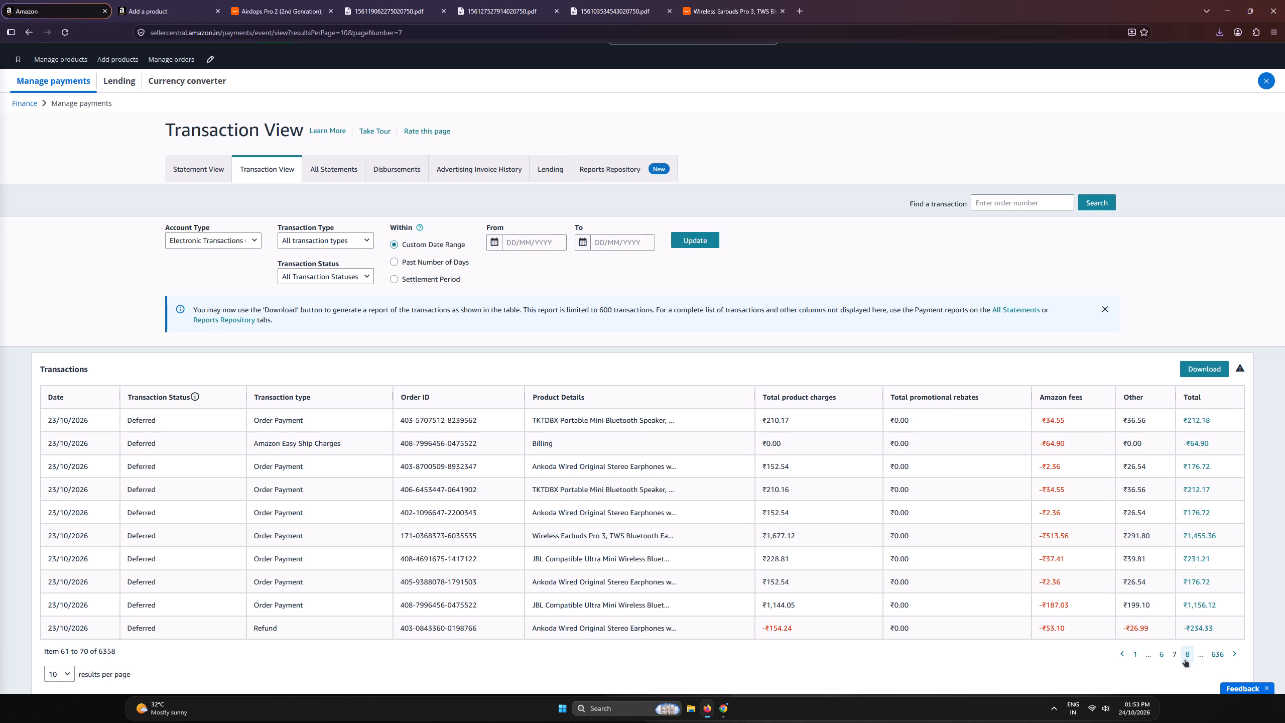
pyautogui.click(1185, 659)
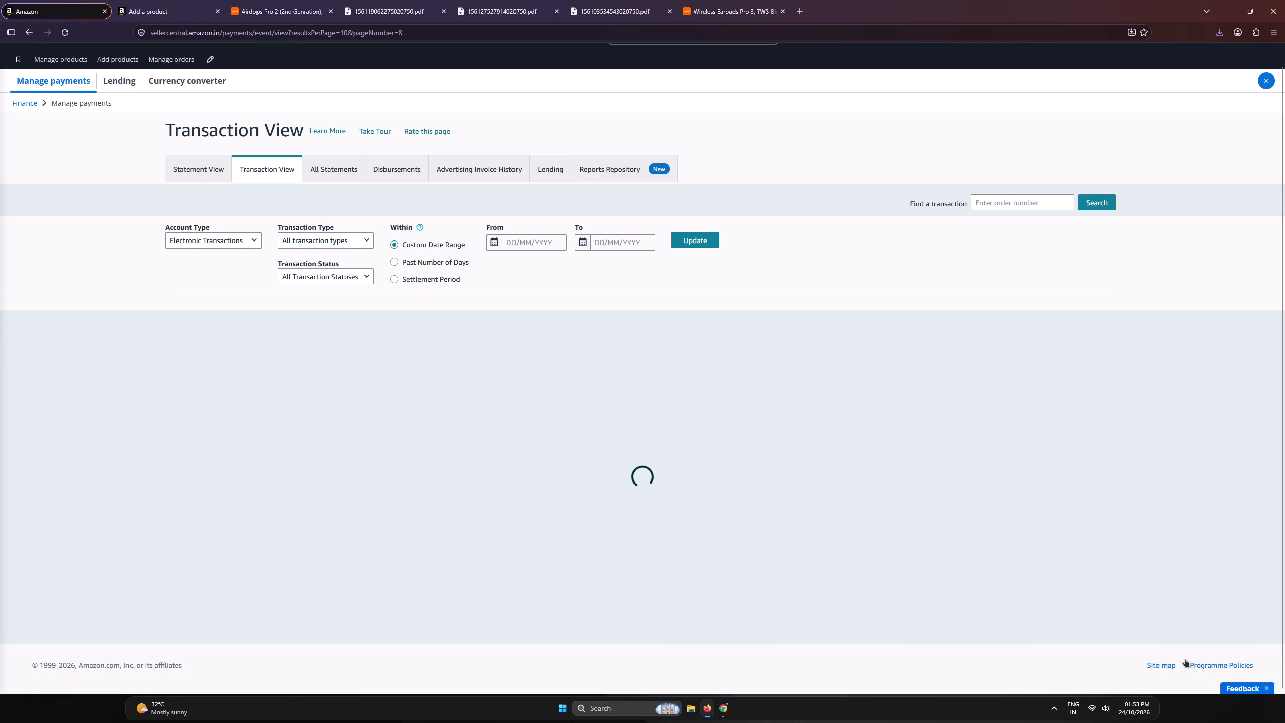
pyautogui.click(1185, 659)
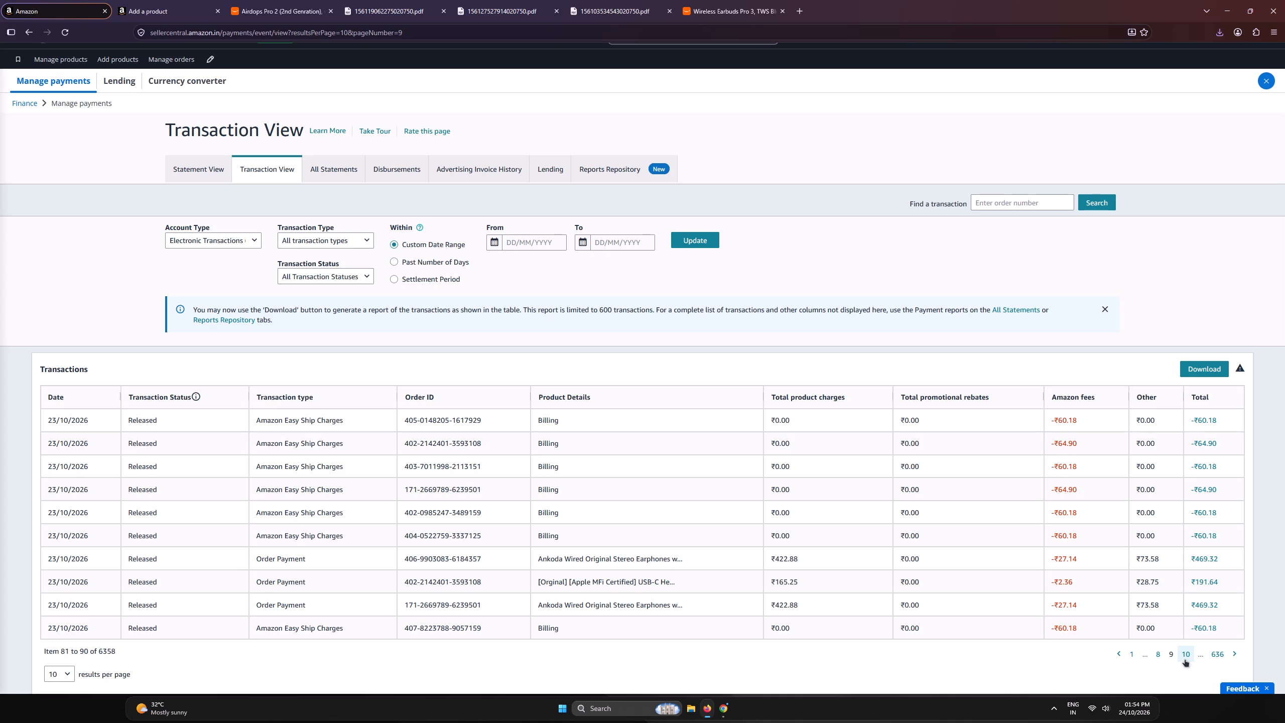
pyautogui.click(1185, 659)
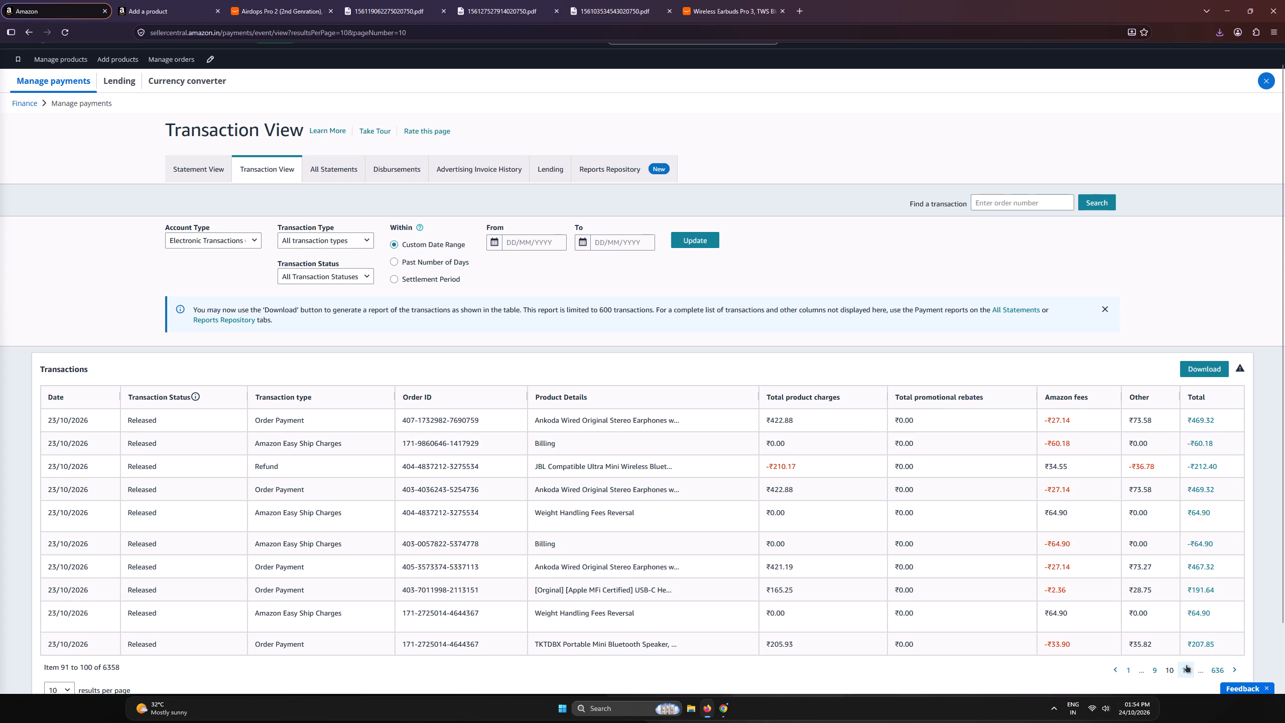
pyautogui.click(1186, 665)
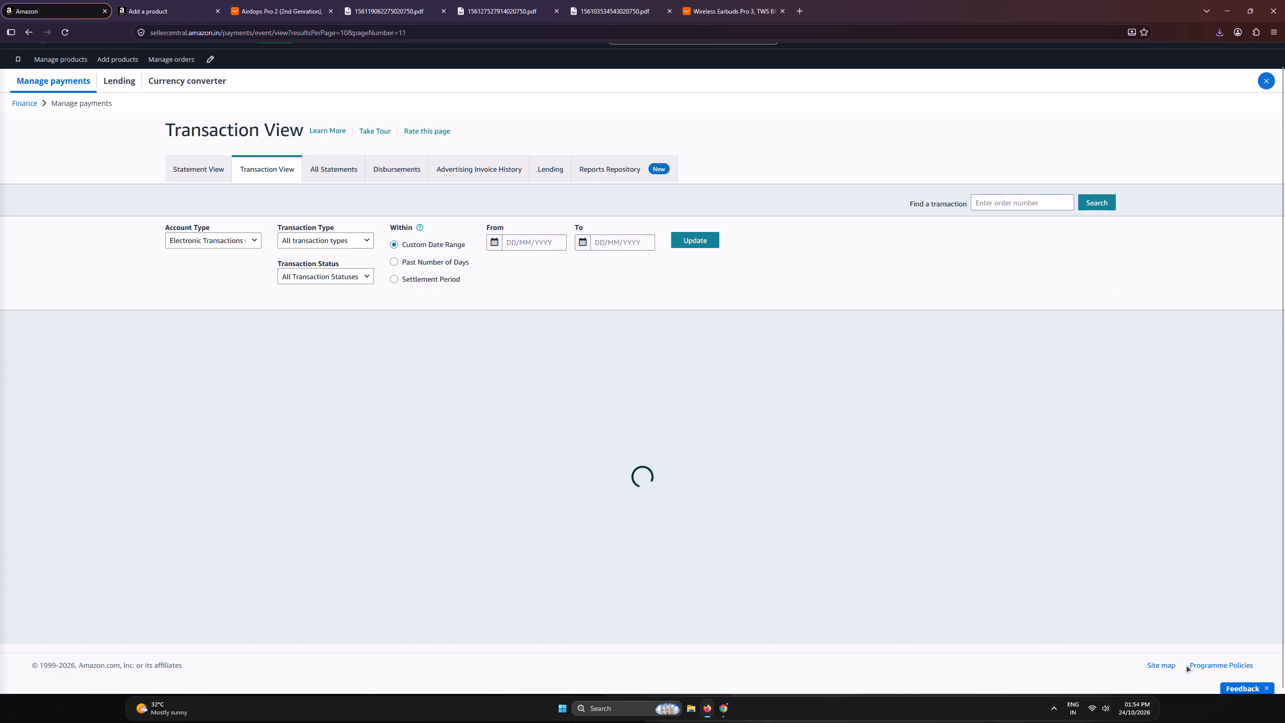
pyautogui.click(1189, 657)
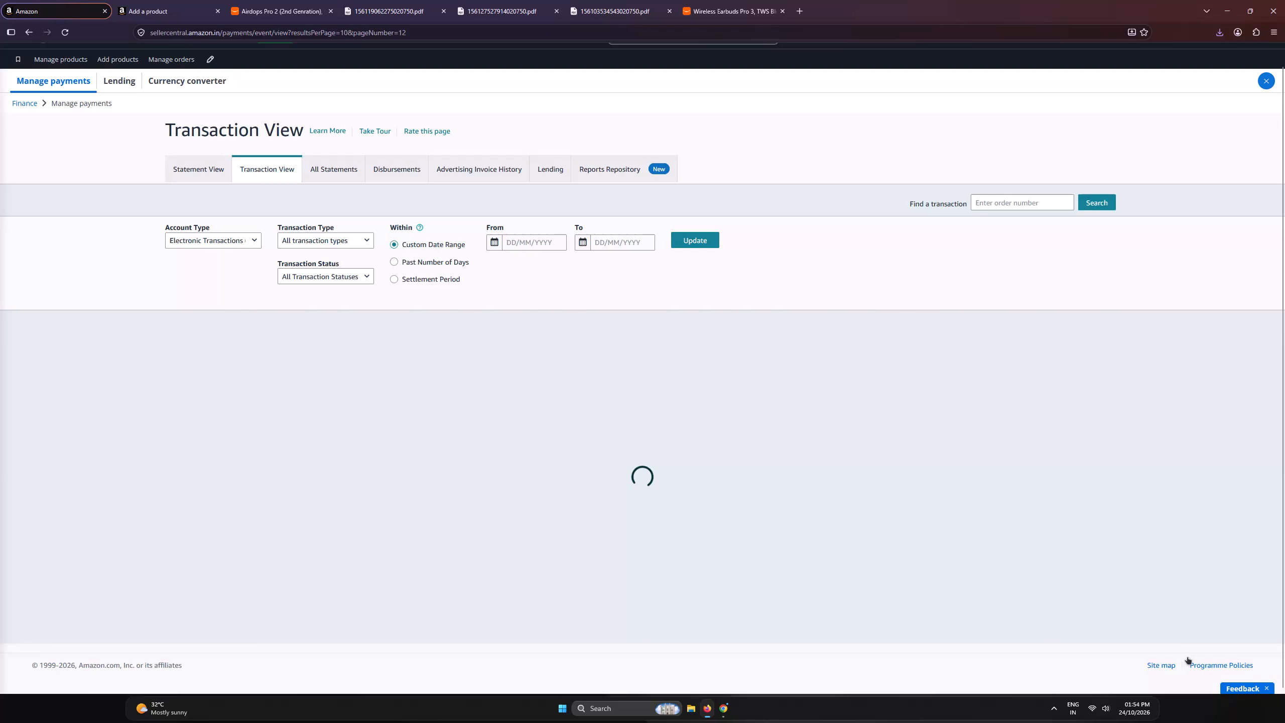
pyautogui.click(1187, 657)
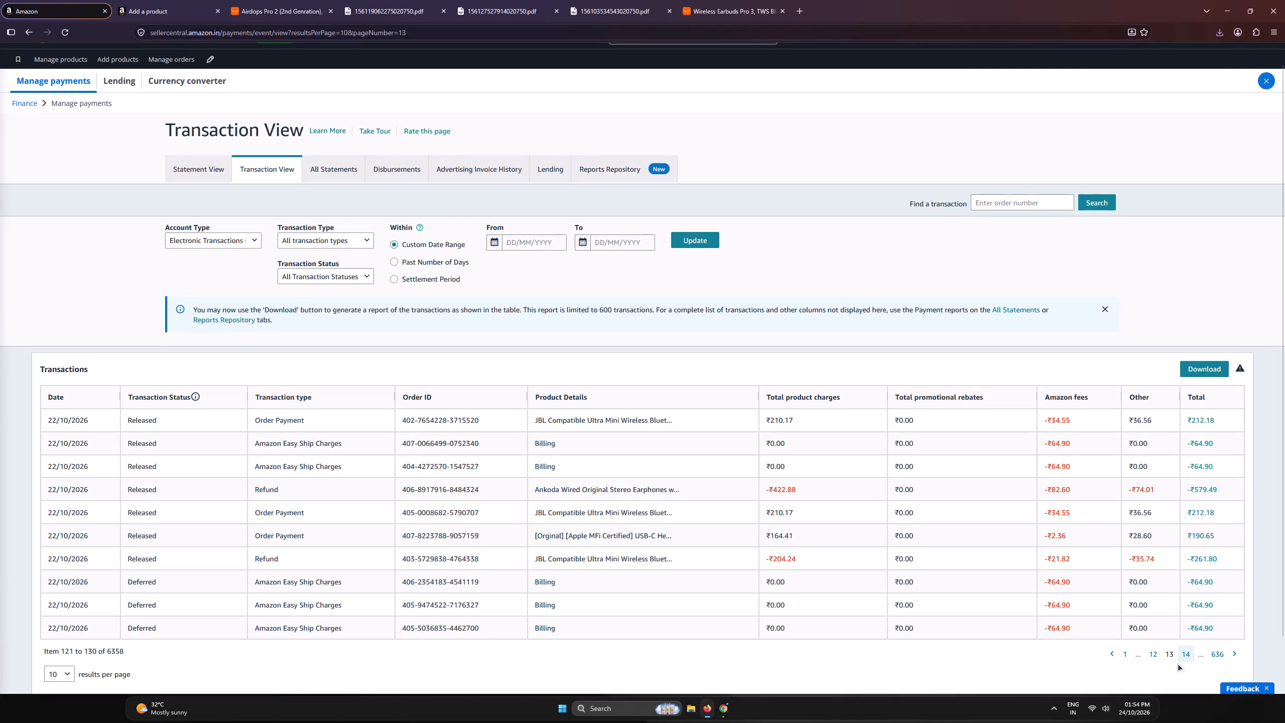
# Return to page 1 of the transactions and recheck the entries through page 3.
pyautogui.click(1128, 656)
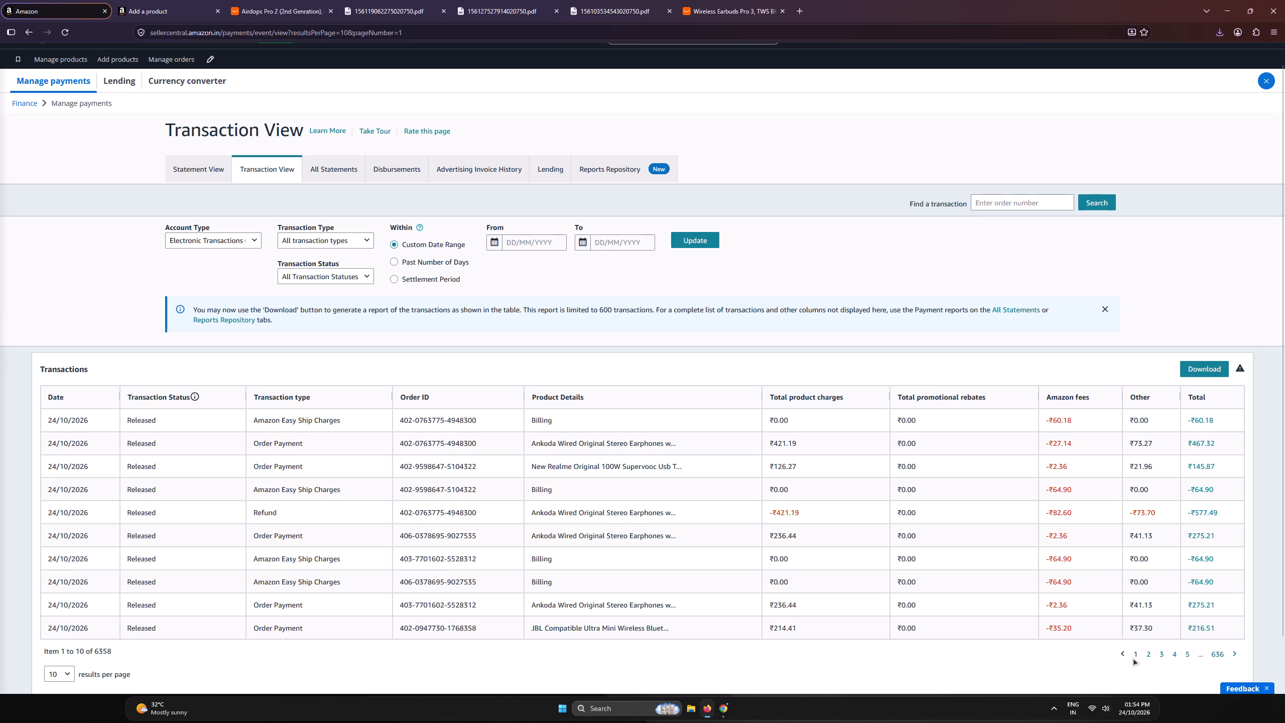
pyautogui.click(1145, 656)
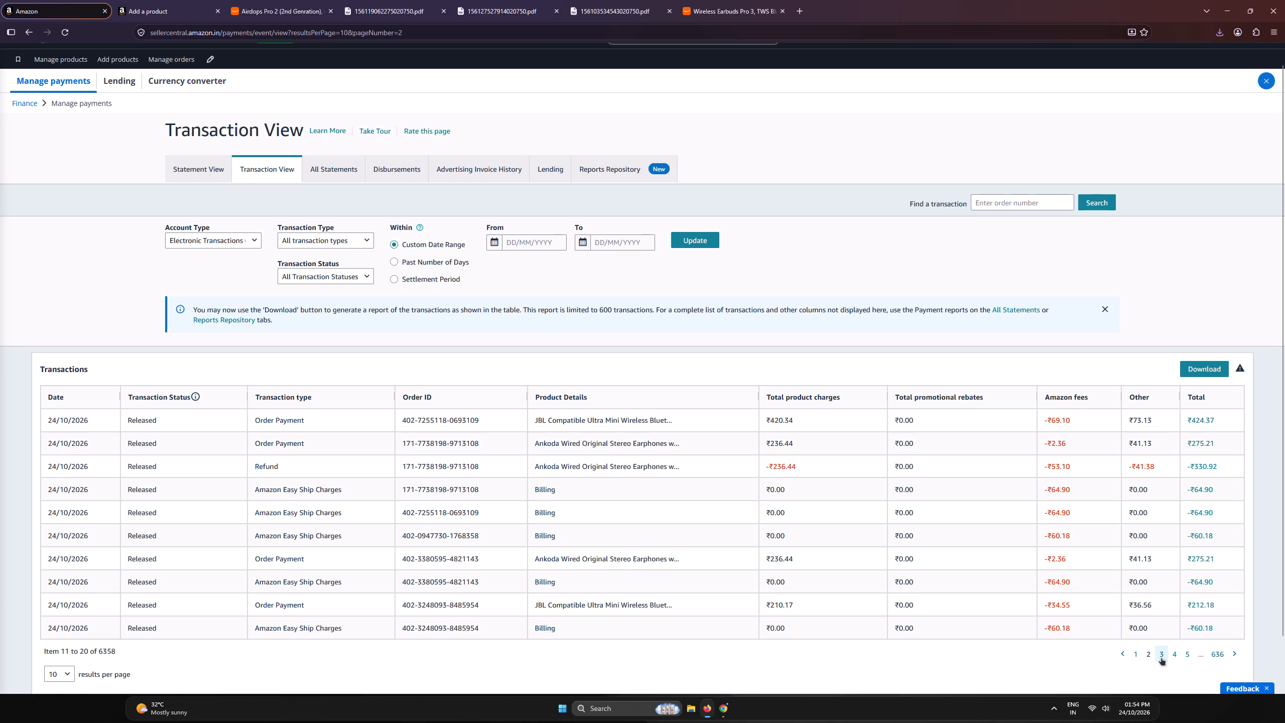
pyautogui.click(1161, 658)
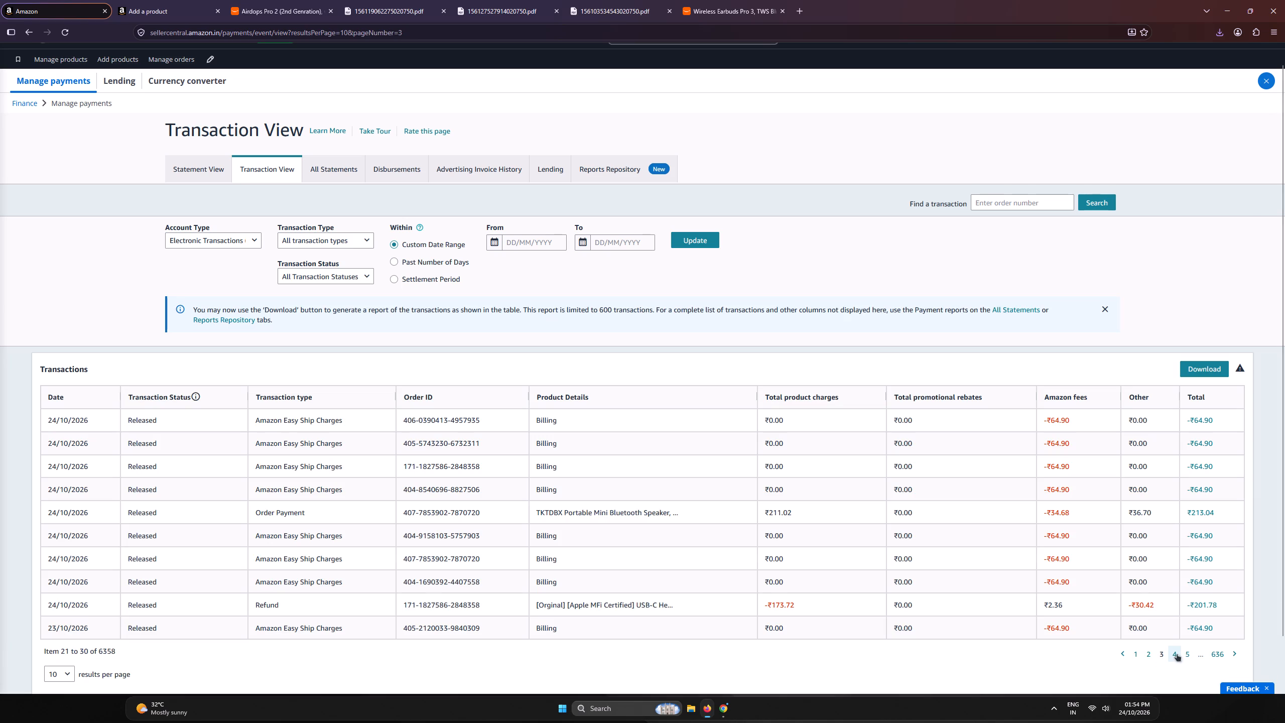
# Filter the transactions to all account types and update the list.
pyautogui.click(201, 240)
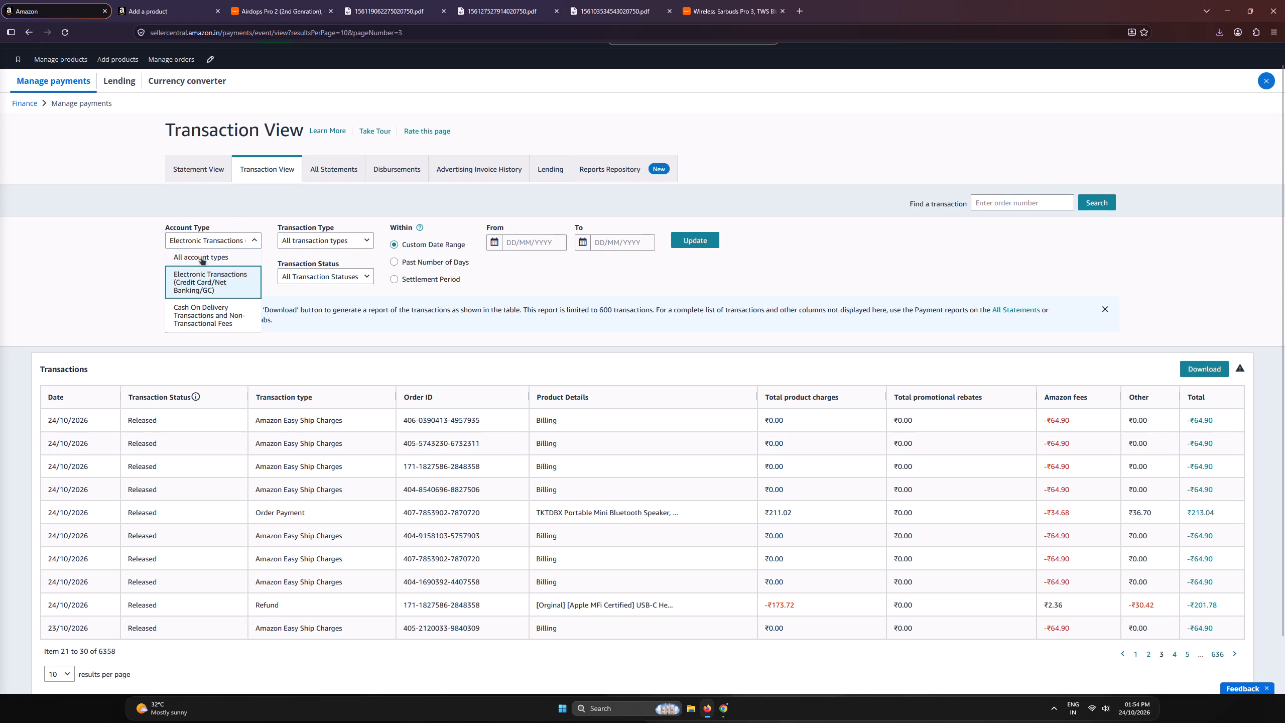
pyautogui.click(201, 258)
pyautogui.click(677, 248)
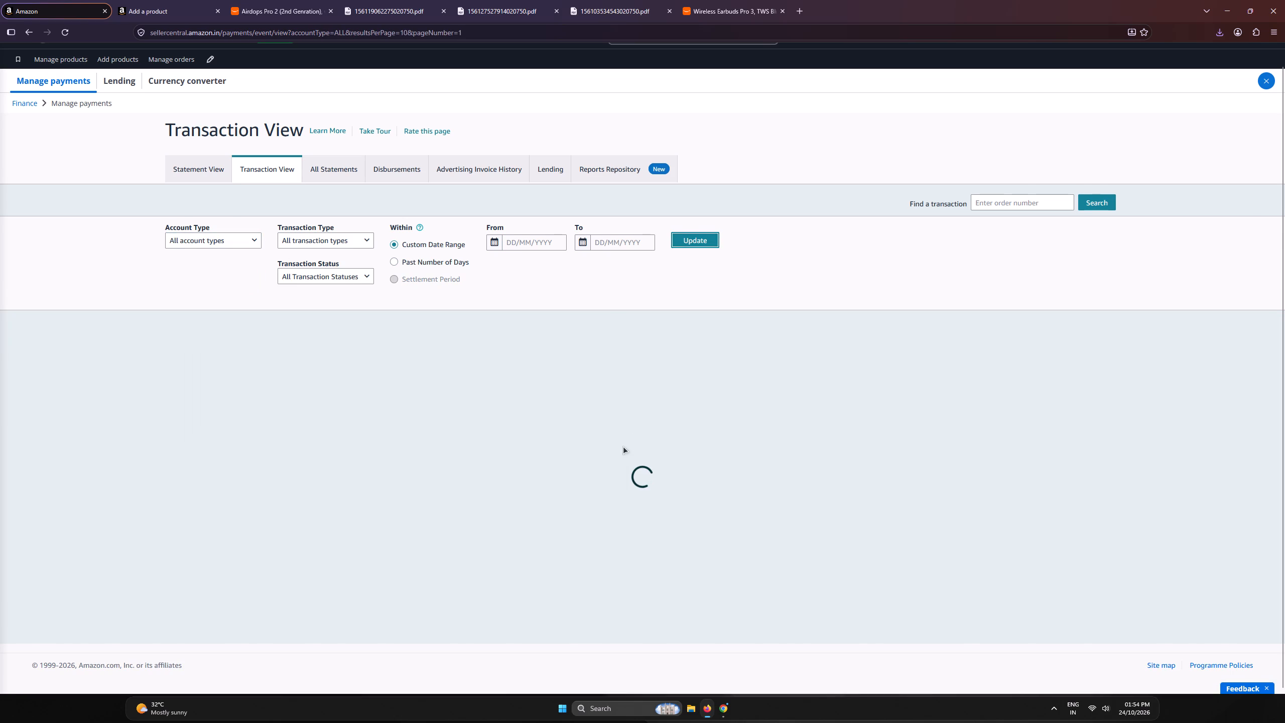
# Look through pages 1 to 6 of the transactions for all account types, checking the refunds, order payments and Amazon fees.
pyautogui.scroll(-4, 637, 451)
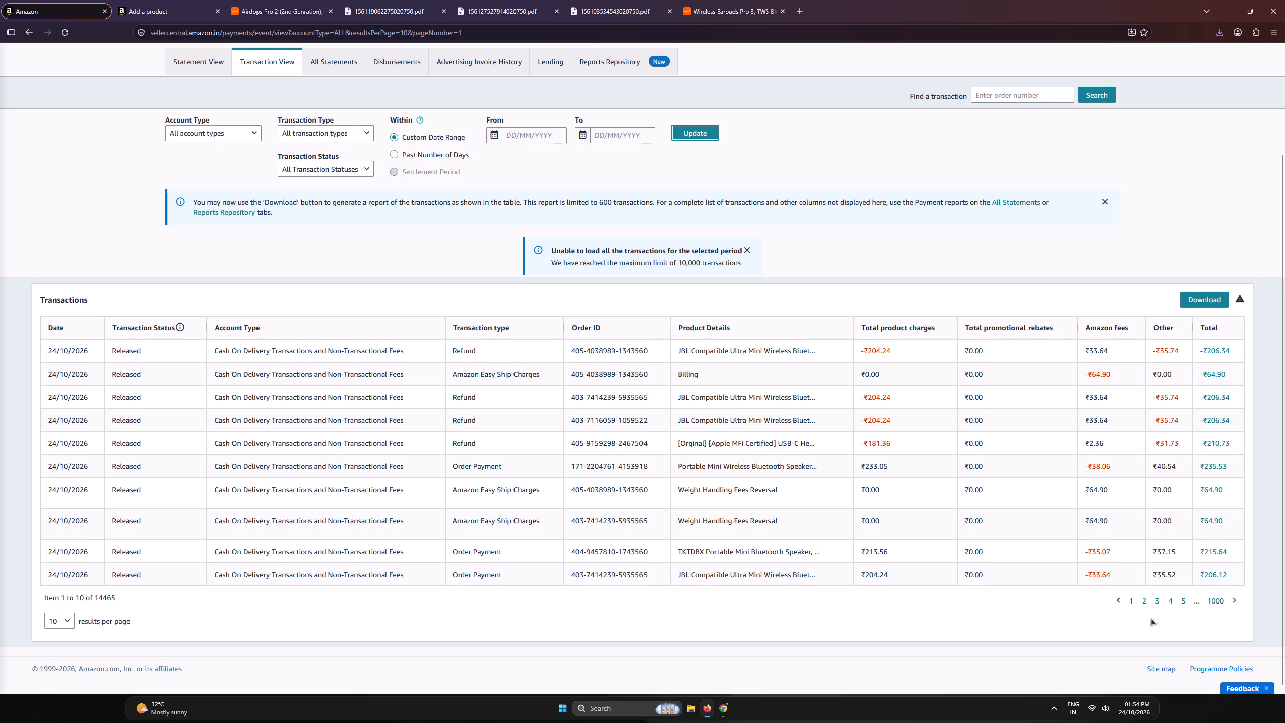
pyautogui.click(1132, 598)
pyautogui.click(1144, 600)
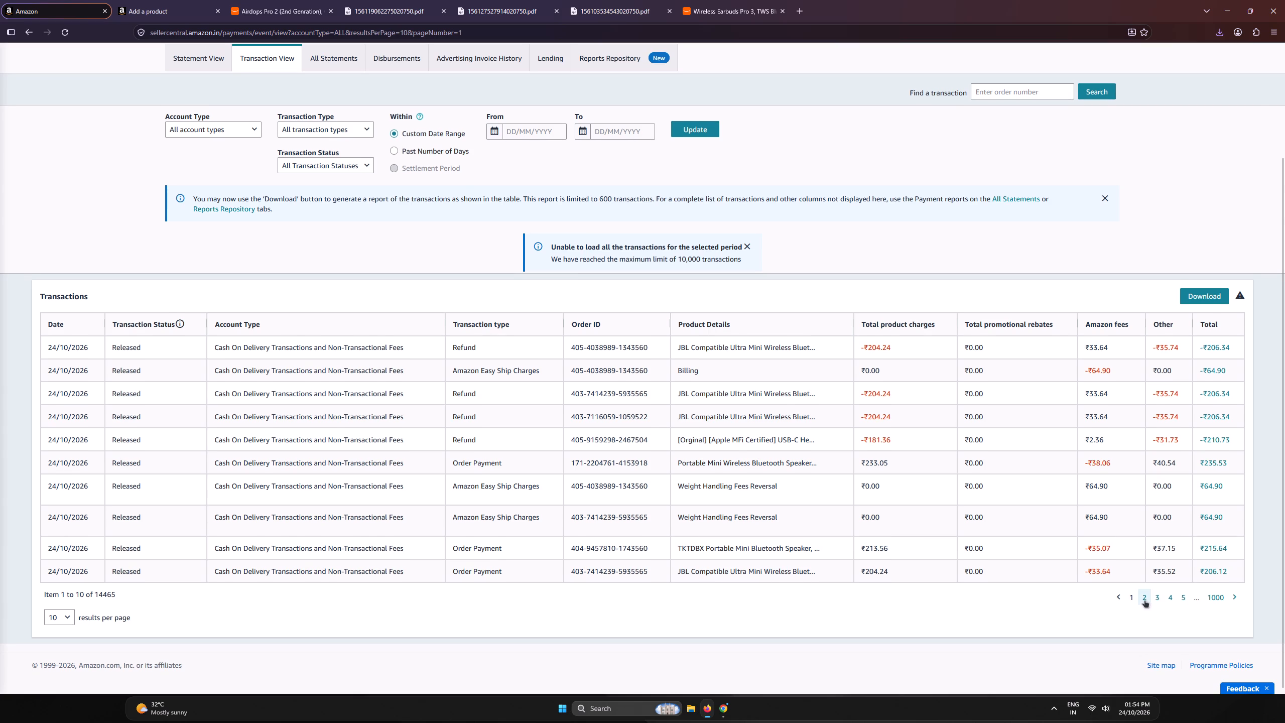
pyautogui.scroll(-3, 1125, 569)
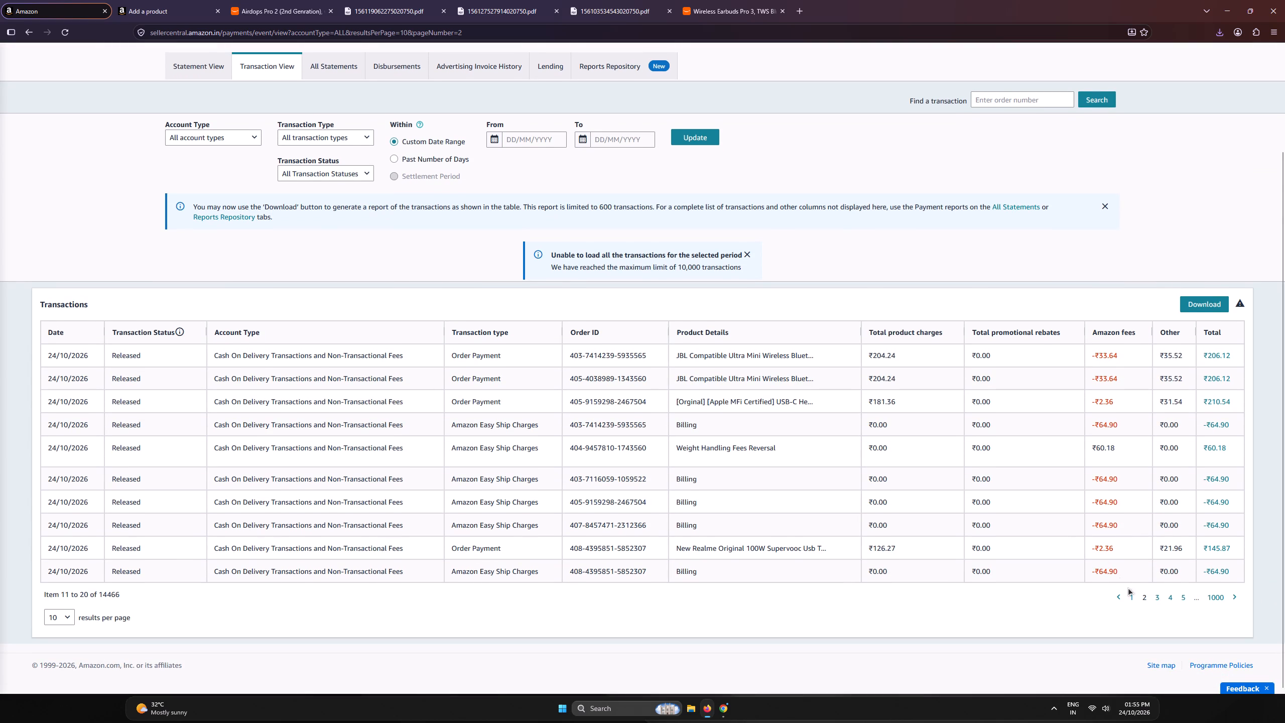
pyautogui.click(1154, 598)
pyautogui.scroll(-4, 1137, 575)
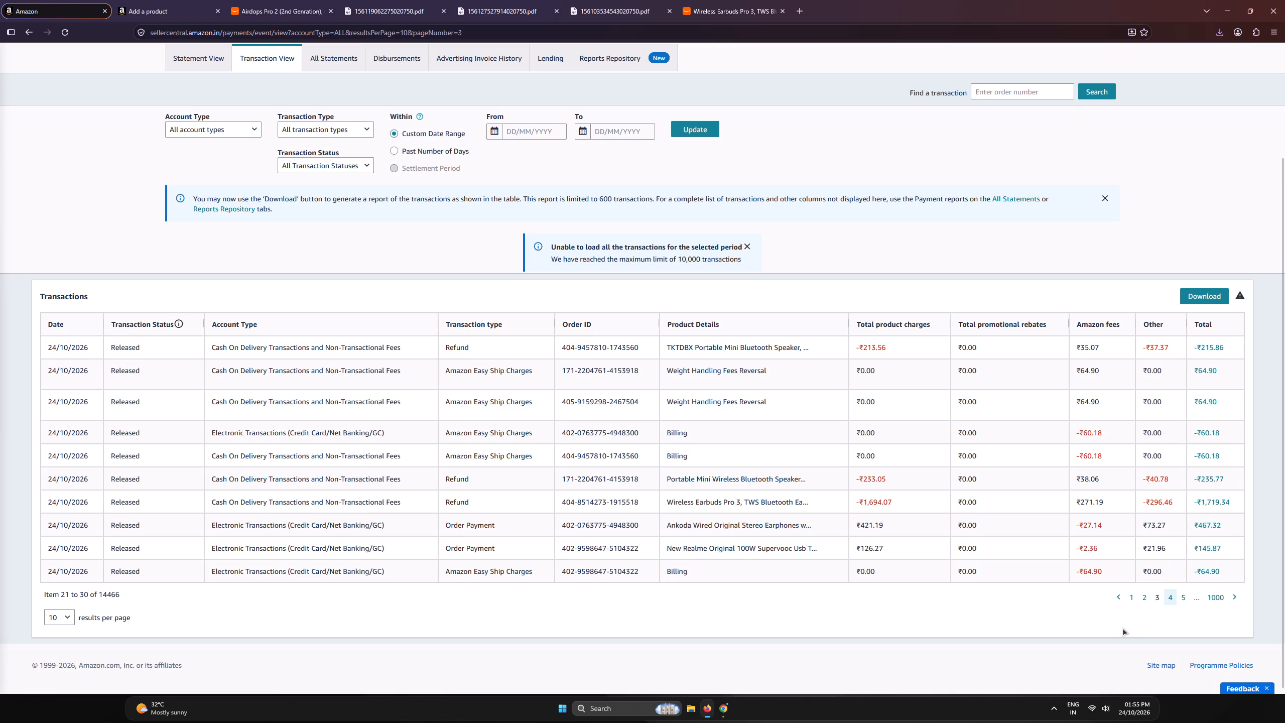
pyautogui.click(1171, 599)
pyautogui.scroll(-2, 1167, 596)
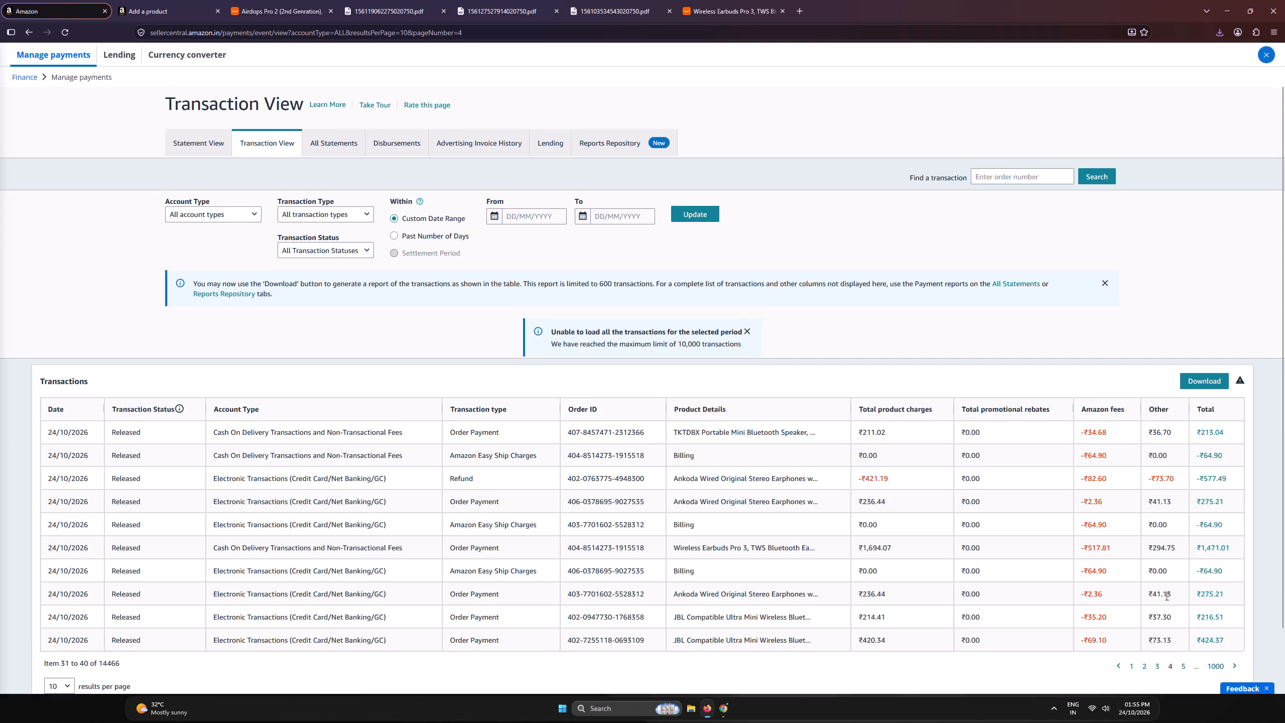
pyautogui.scroll(-1, 1167, 596)
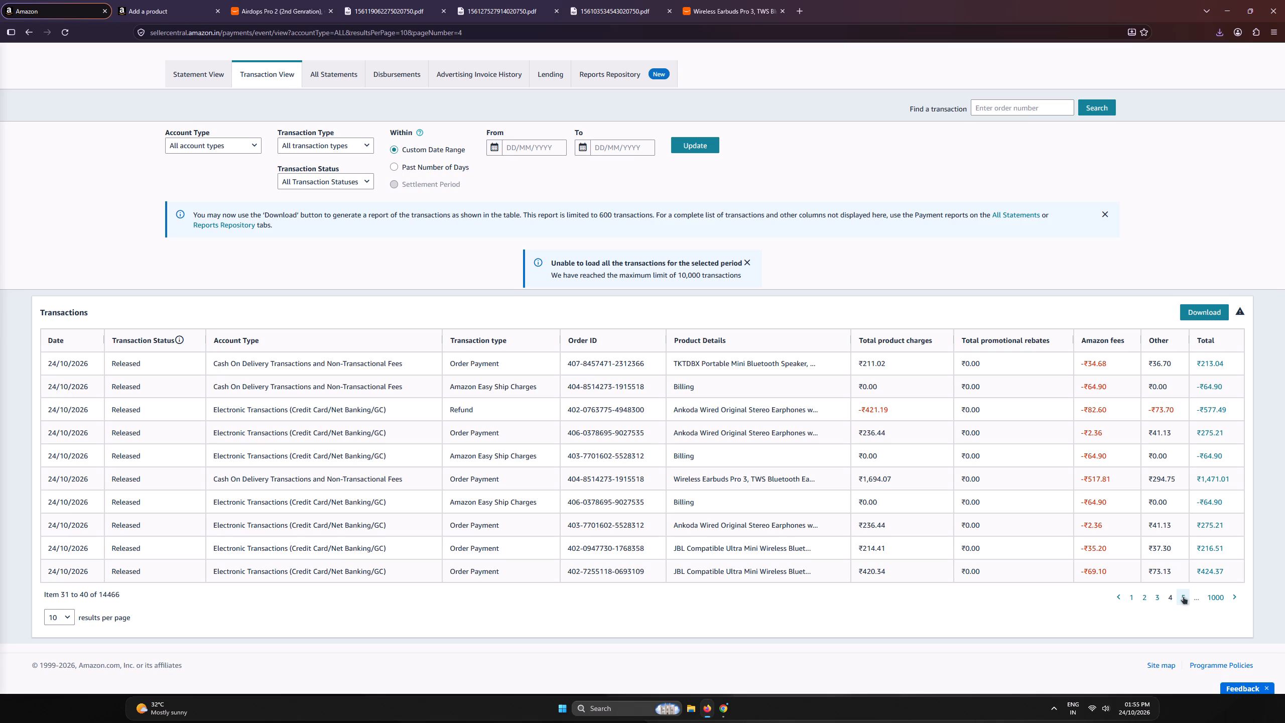
pyautogui.click(1183, 596)
pyautogui.scroll(-2, 1171, 595)
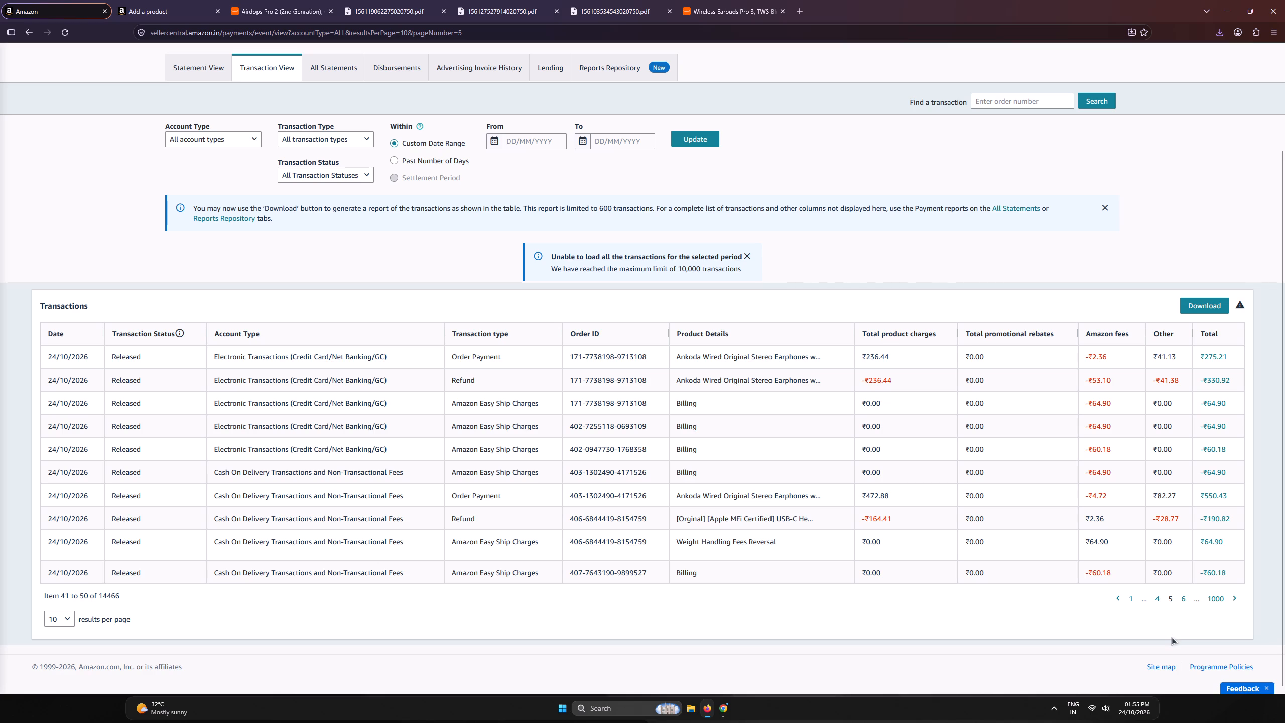
pyautogui.click(1183, 600)
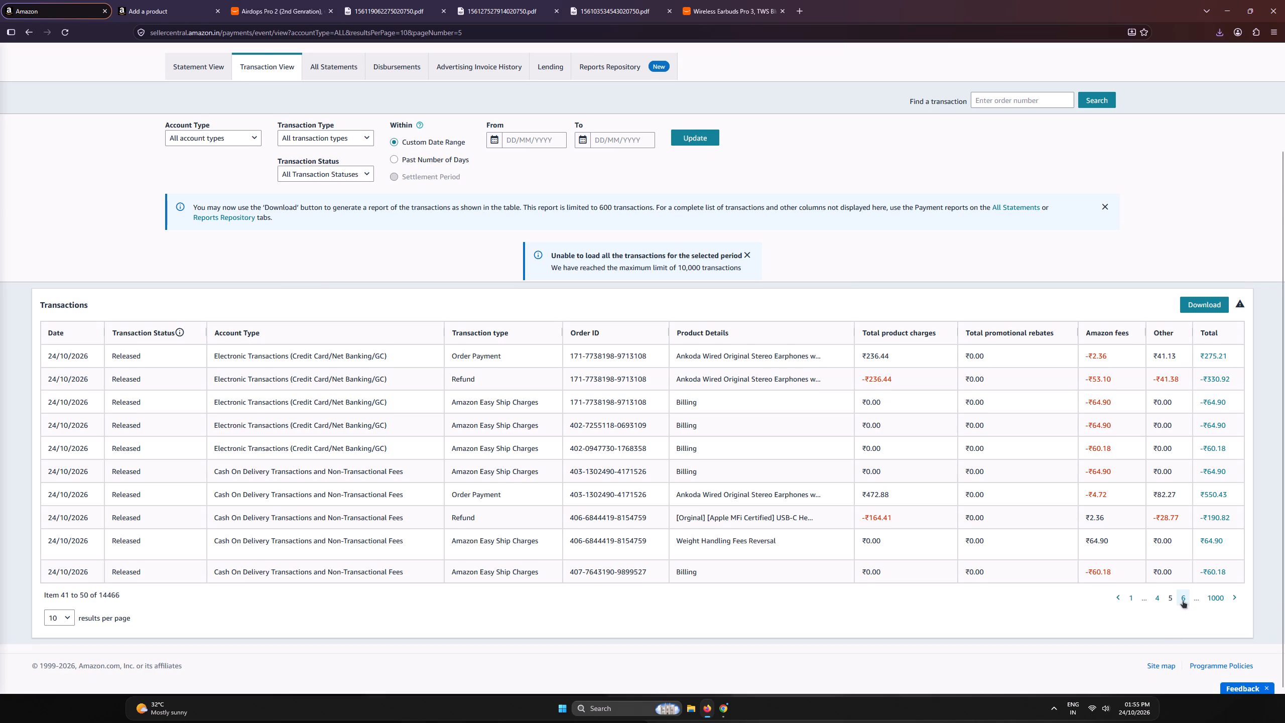
pyautogui.scroll(-2, 1178, 593)
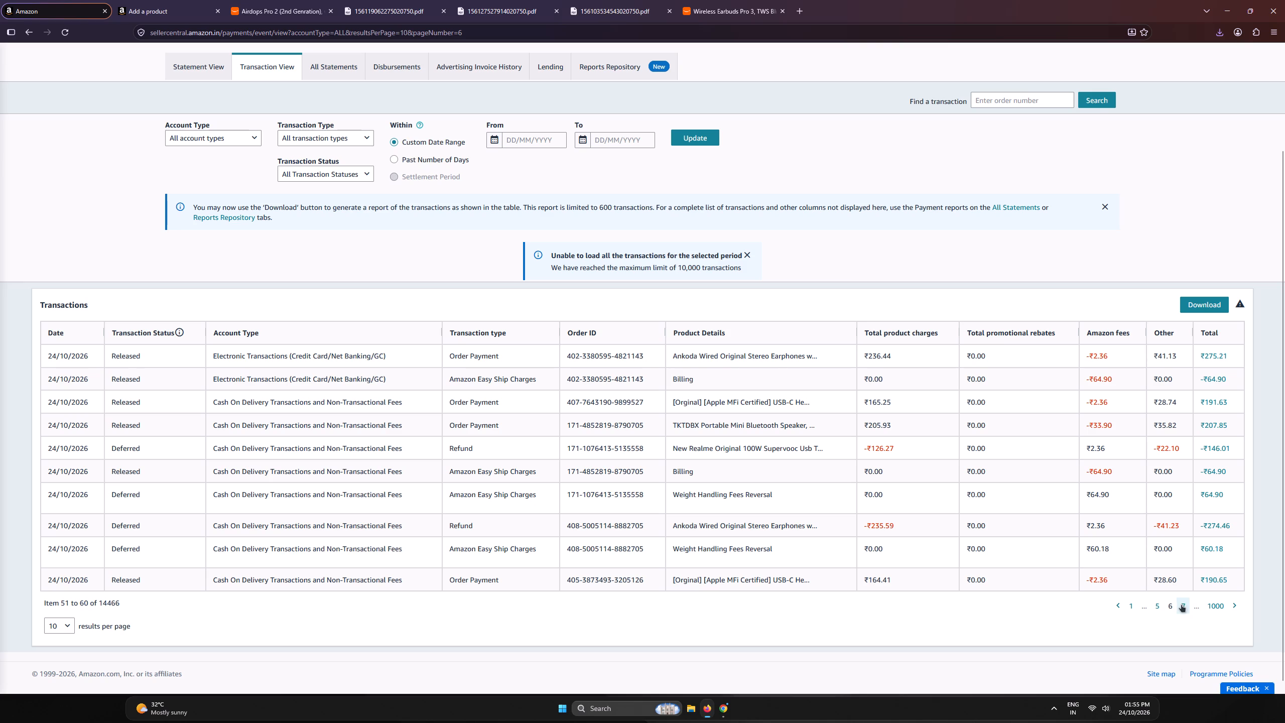
# Look through pages 7 to 12 of the transactions for all account types, checking the refunds, order payments and Amazon fees.
pyautogui.click(1181, 605)
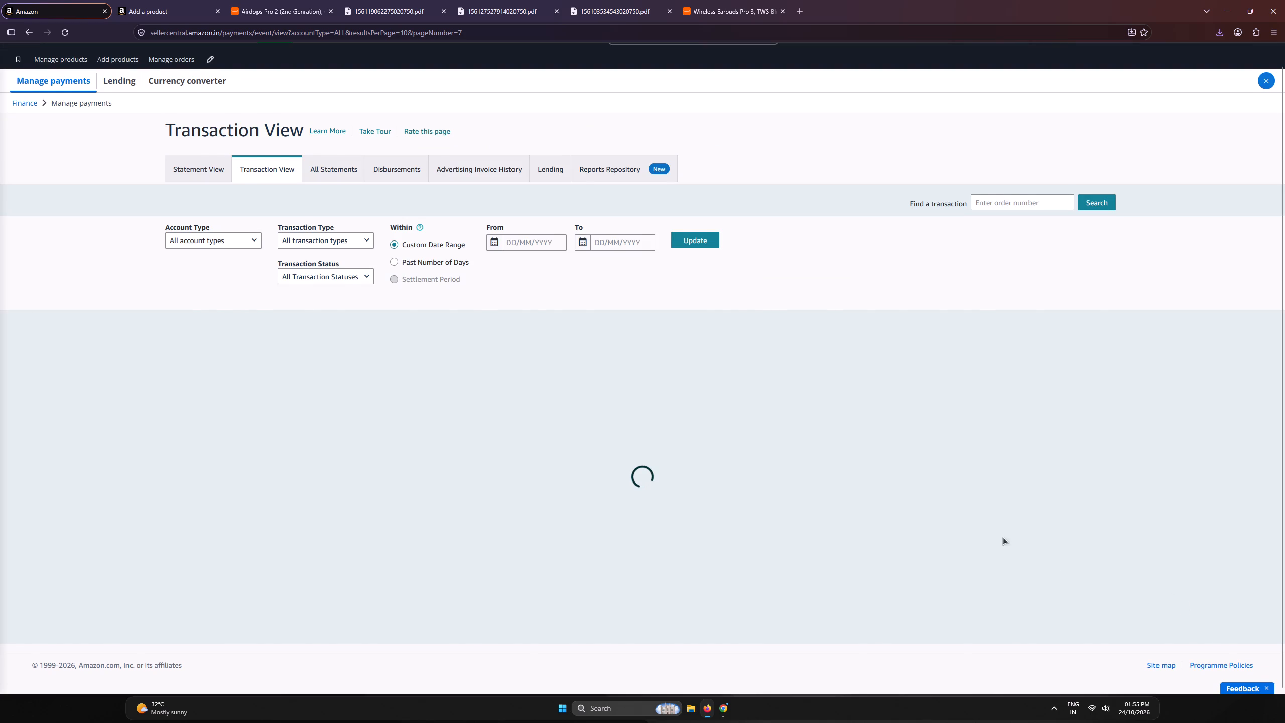
pyautogui.scroll(-4, 1013, 521)
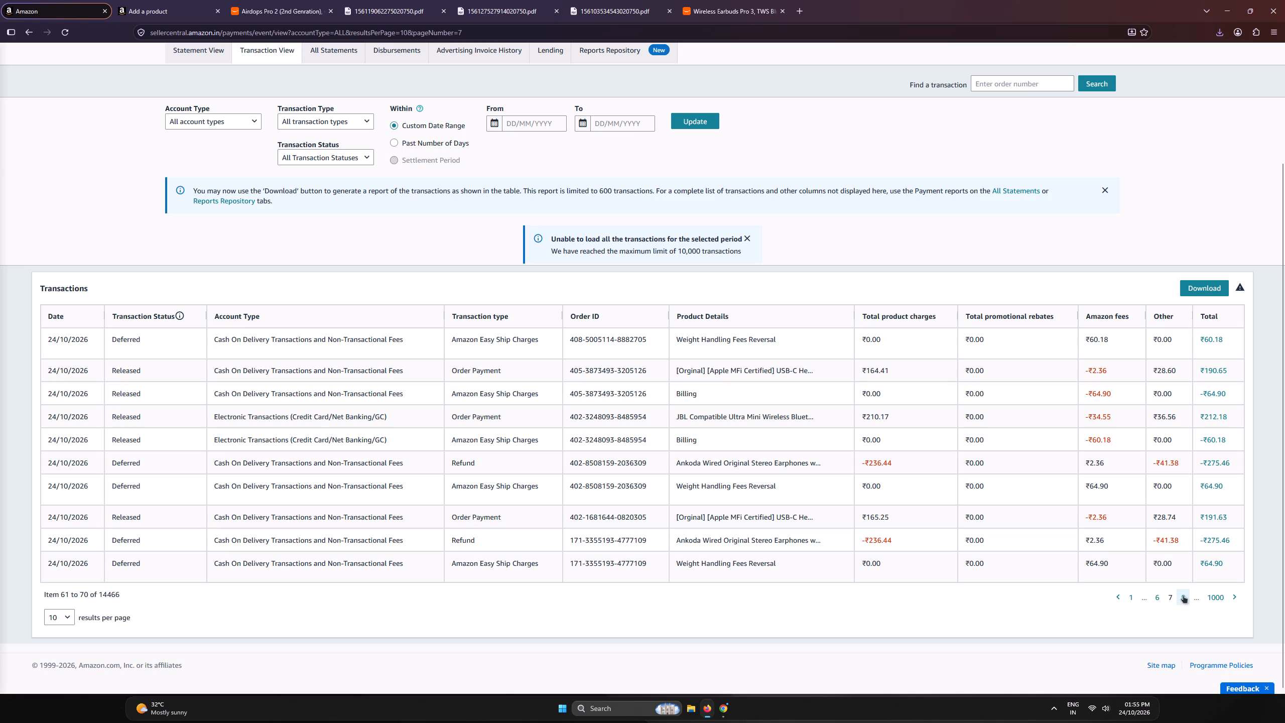
pyautogui.click(1183, 595)
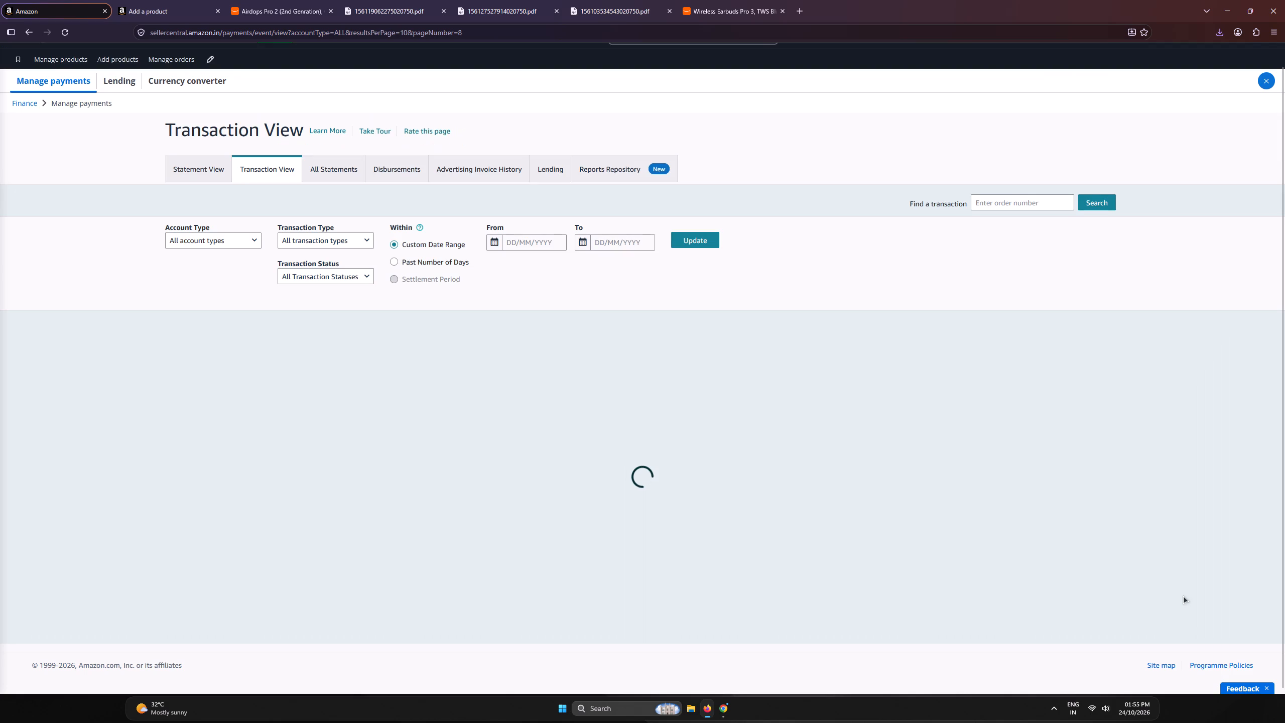
pyautogui.scroll(-2, 1188, 572)
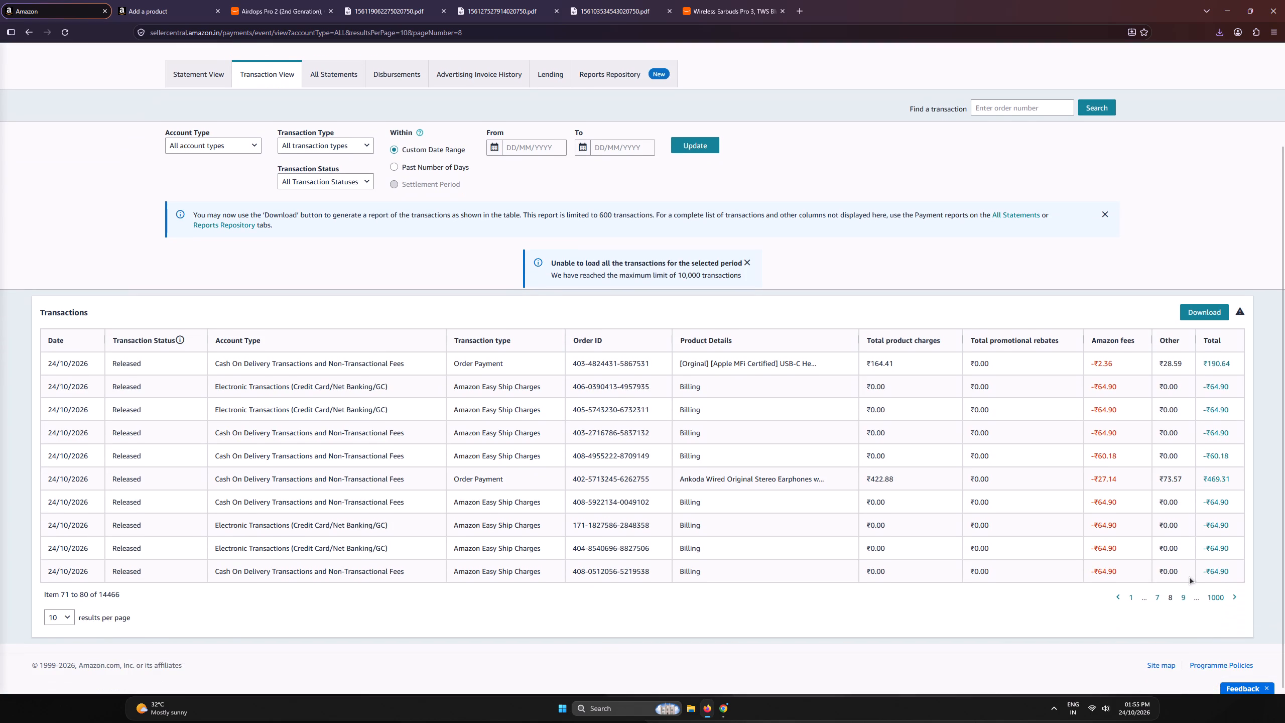
pyautogui.click(1183, 596)
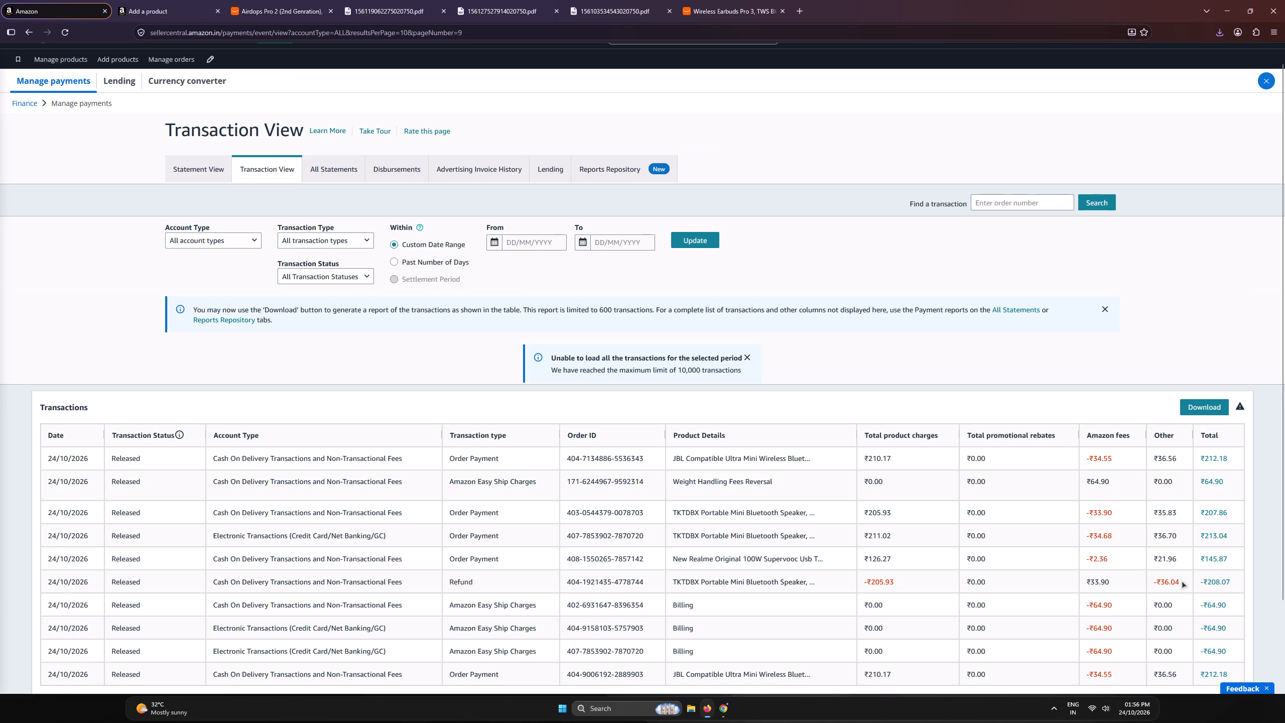
pyautogui.scroll(-3, 1182, 580)
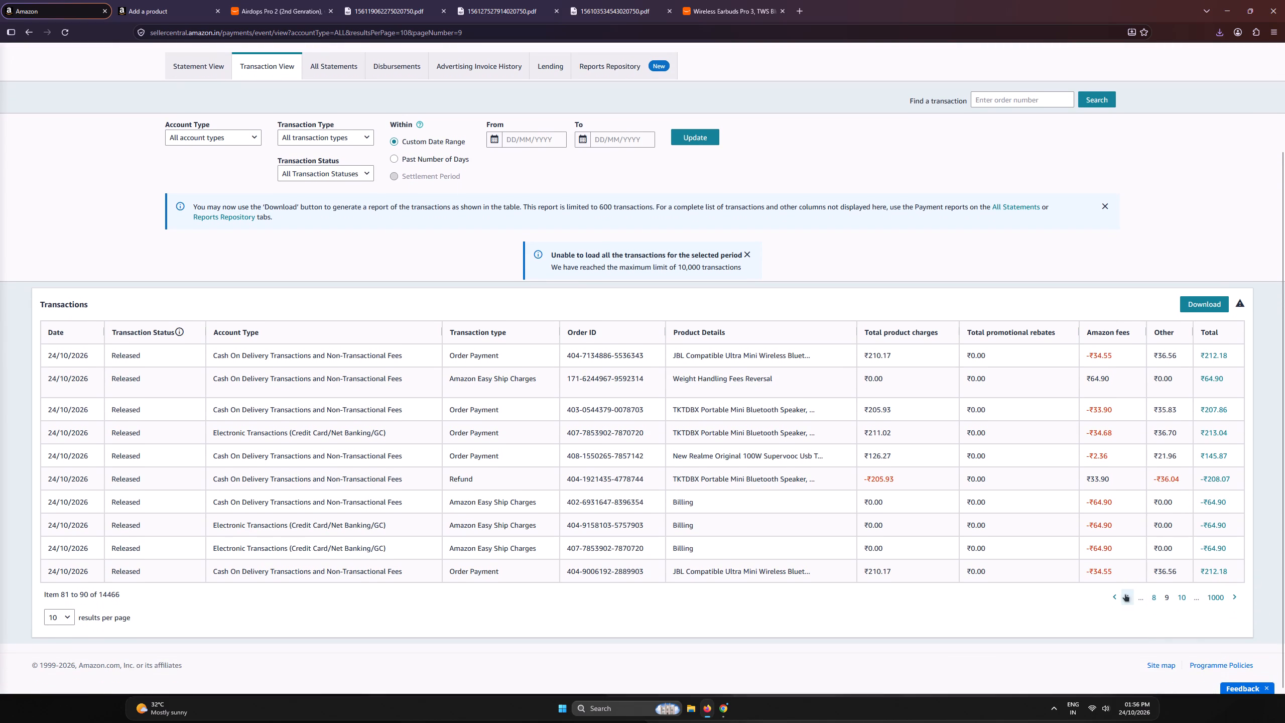
pyautogui.click(1180, 603)
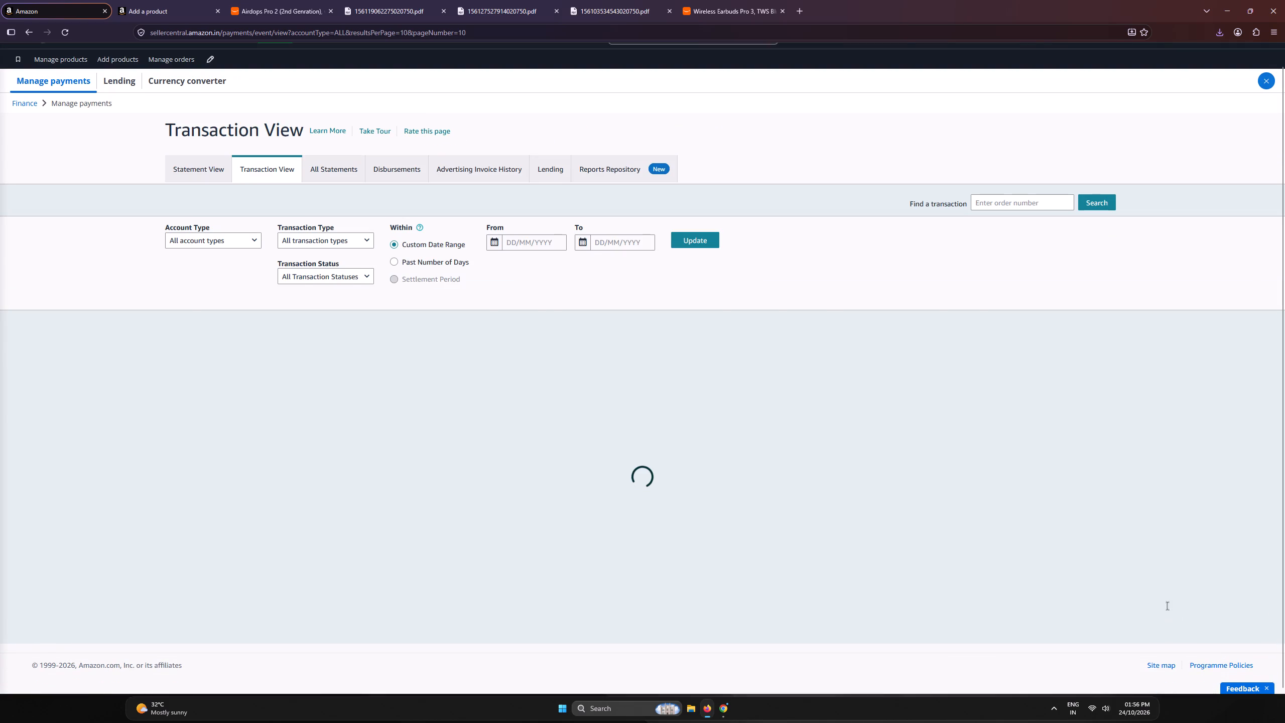
pyautogui.scroll(-4, 1167, 598)
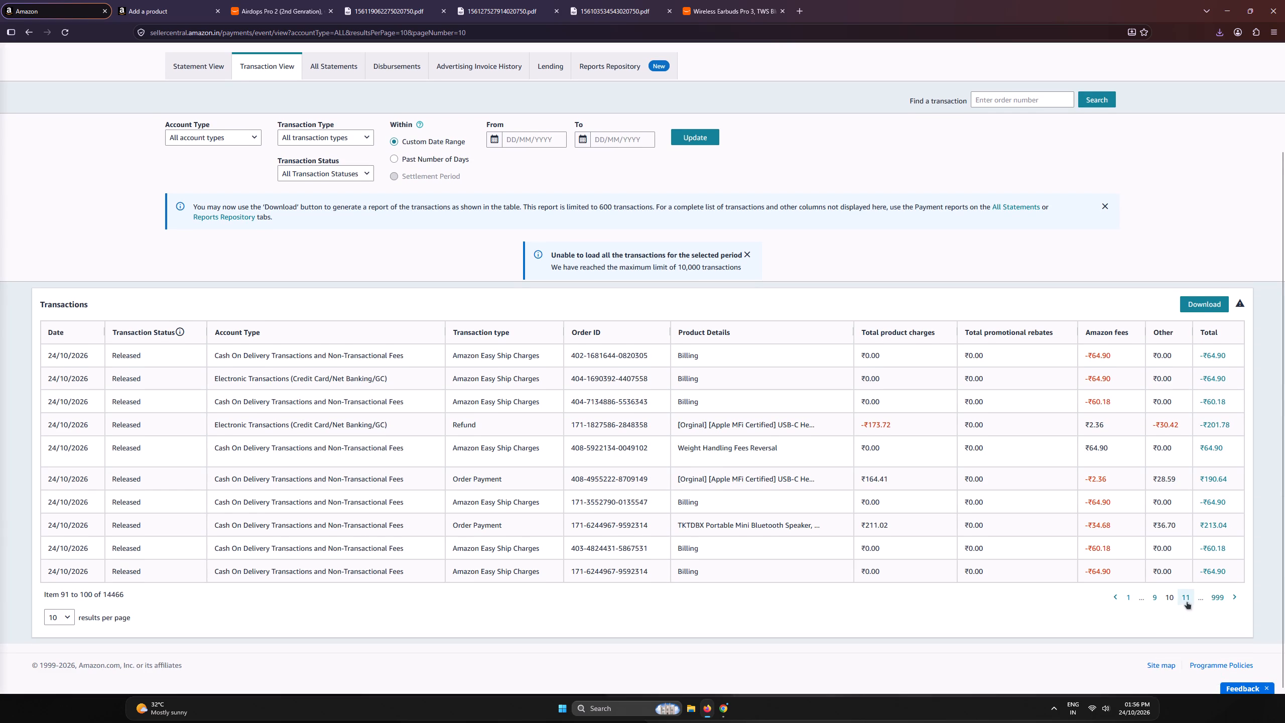
pyautogui.click(1186, 601)
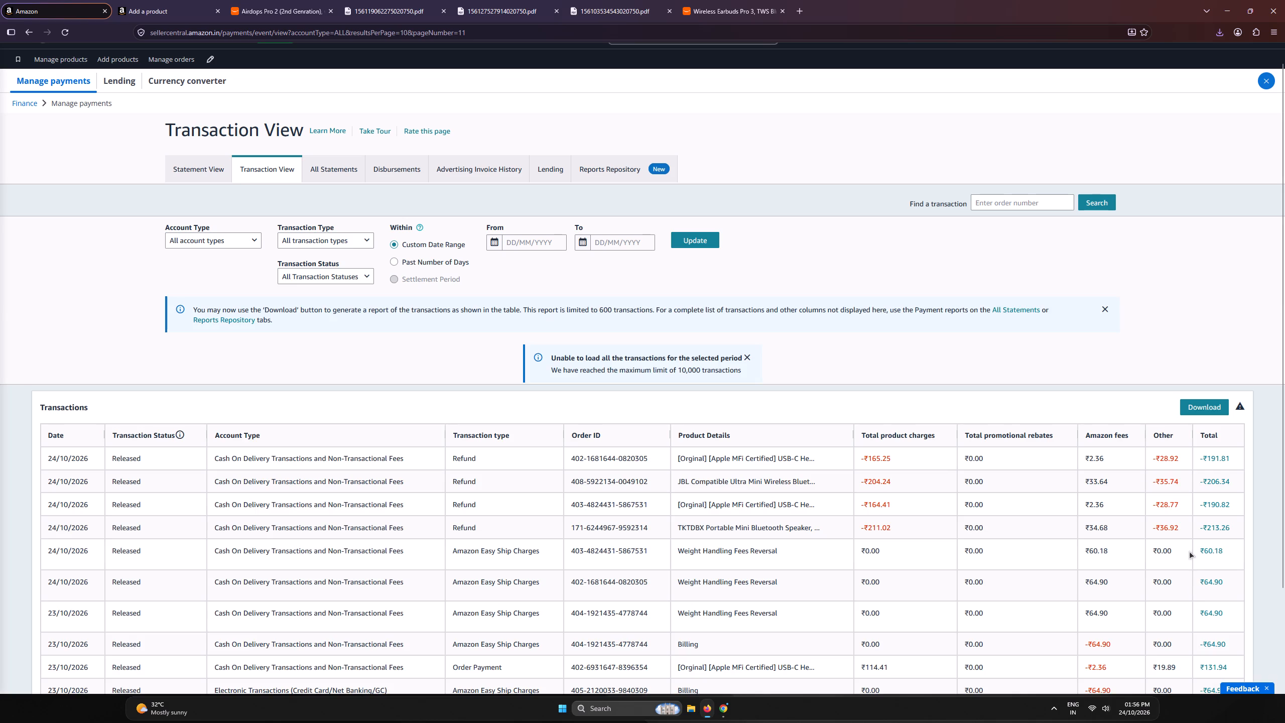
pyautogui.scroll(-5, 1162, 507)
pyautogui.click(1179, 601)
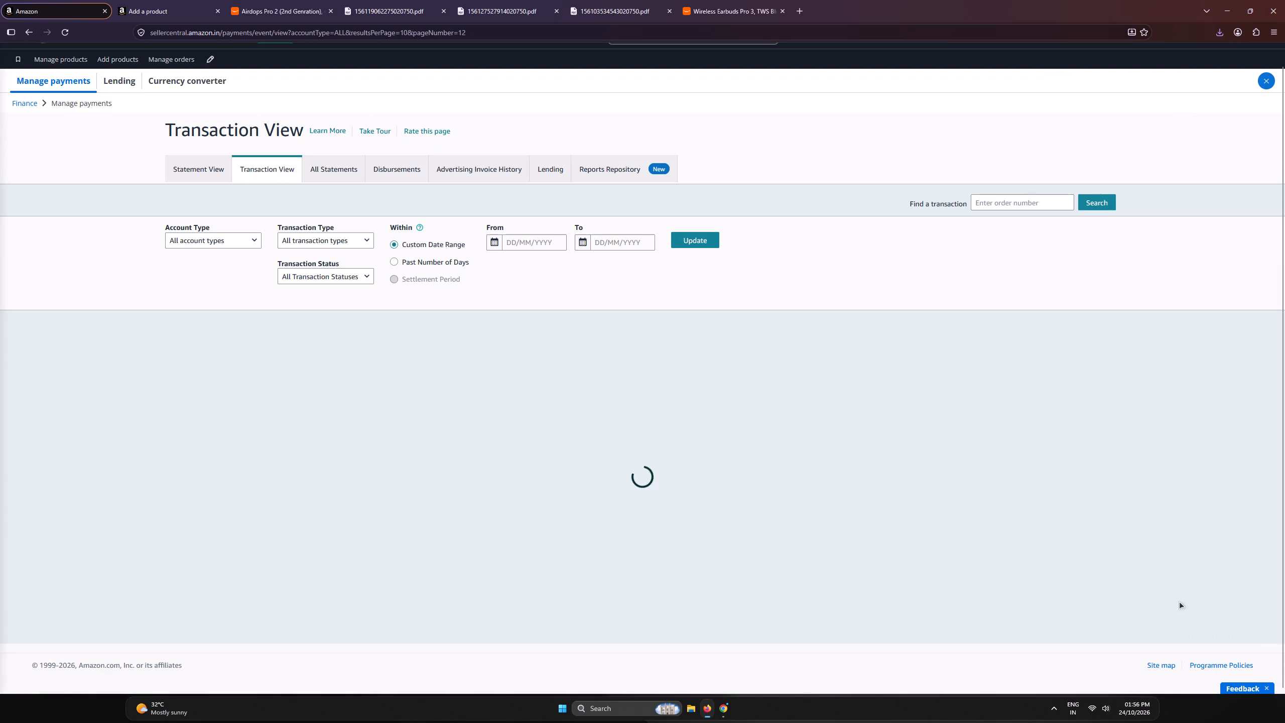
pyautogui.scroll(-4, 942, 451)
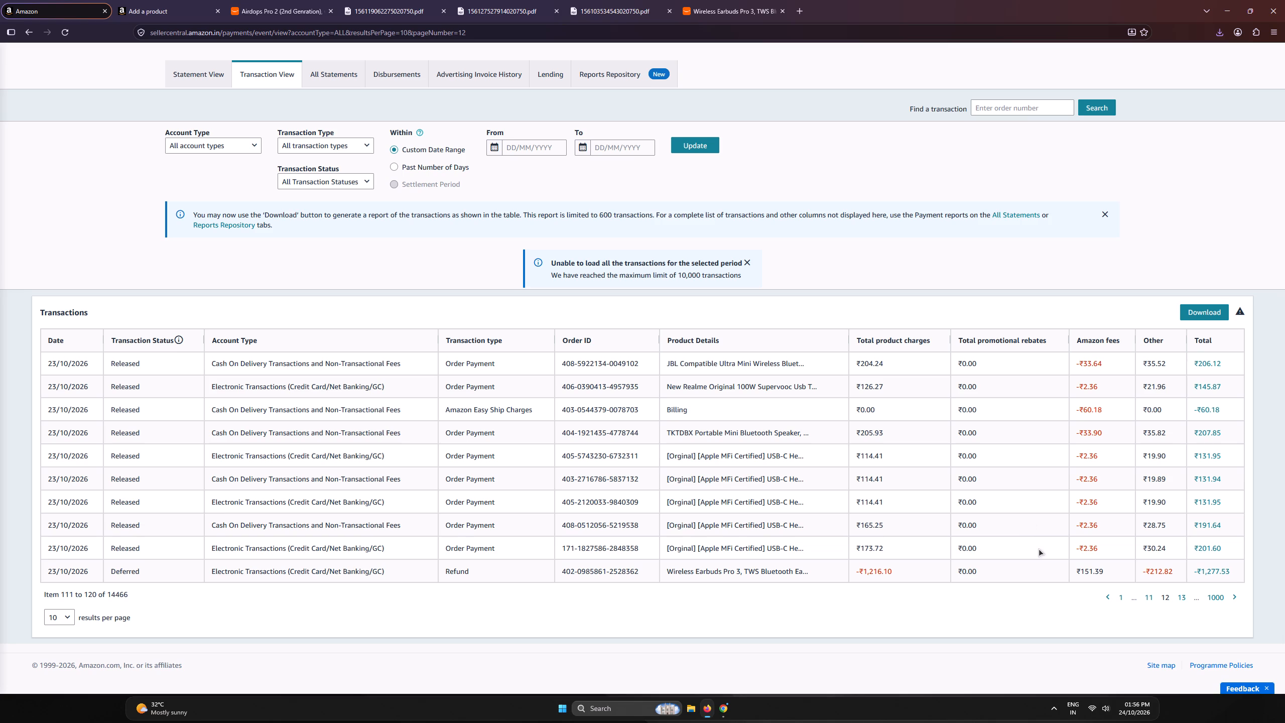
# Go to the product inventory and copy the ASIN of the Wireless Earbuds Pro 3 listing, B0HHL8SL53.
pyautogui.scroll(4, 443, 260)
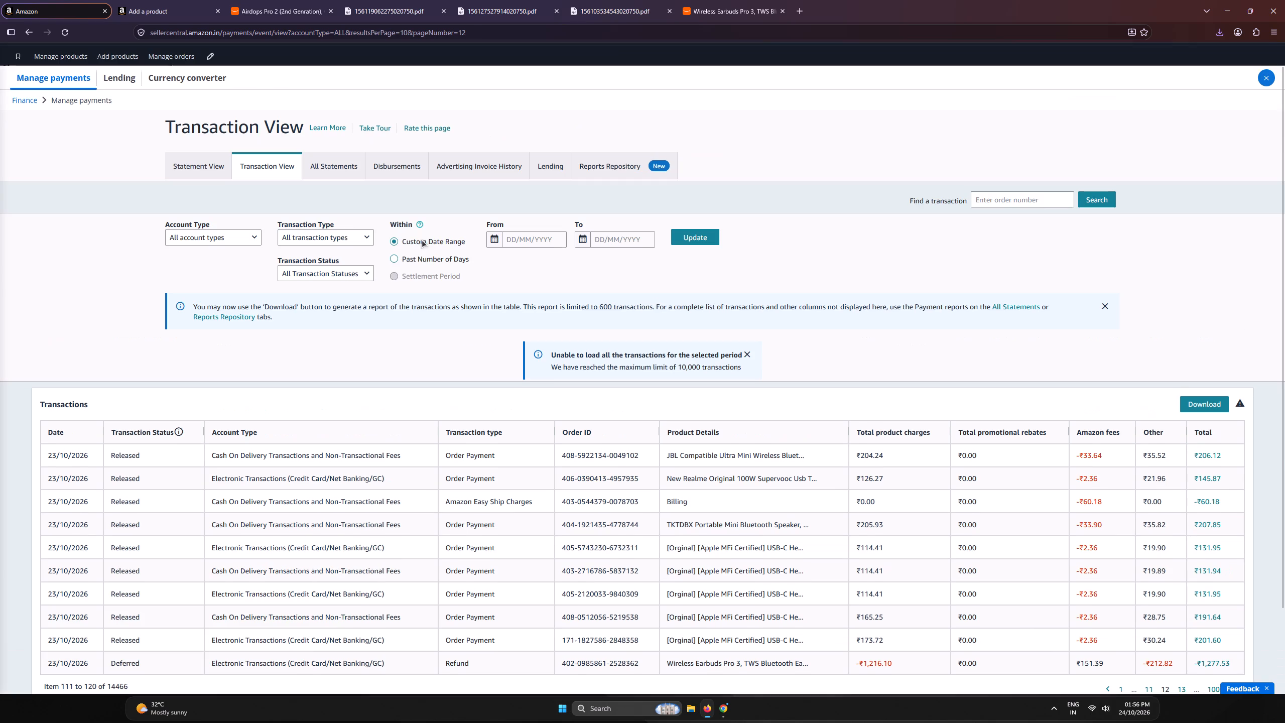
pyautogui.click(49, 63)
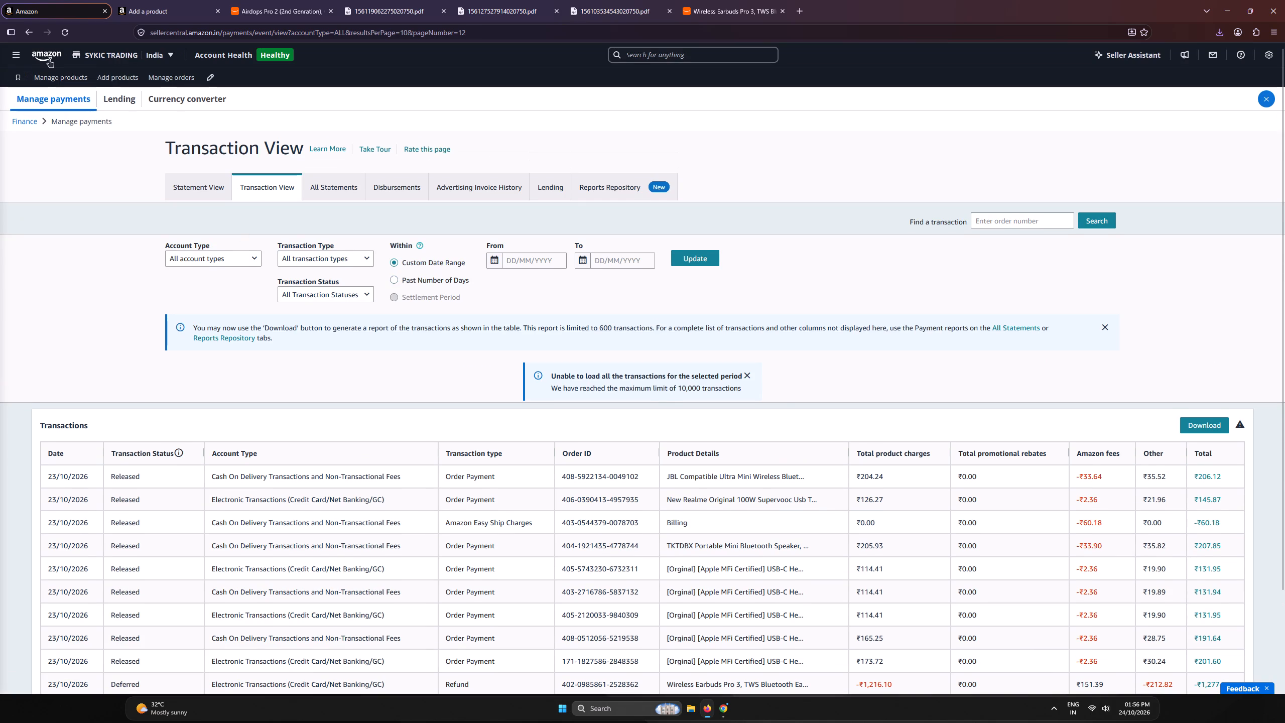
pyautogui.click(51, 55)
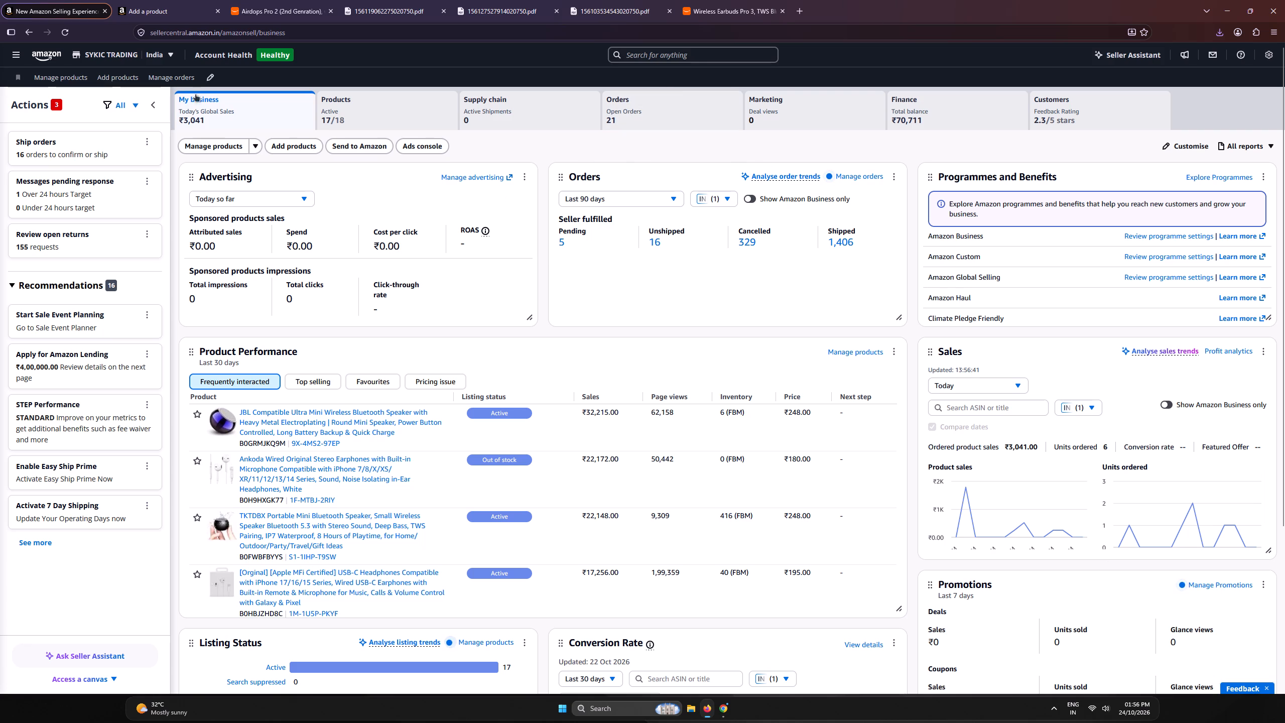
pyautogui.click(185, 79)
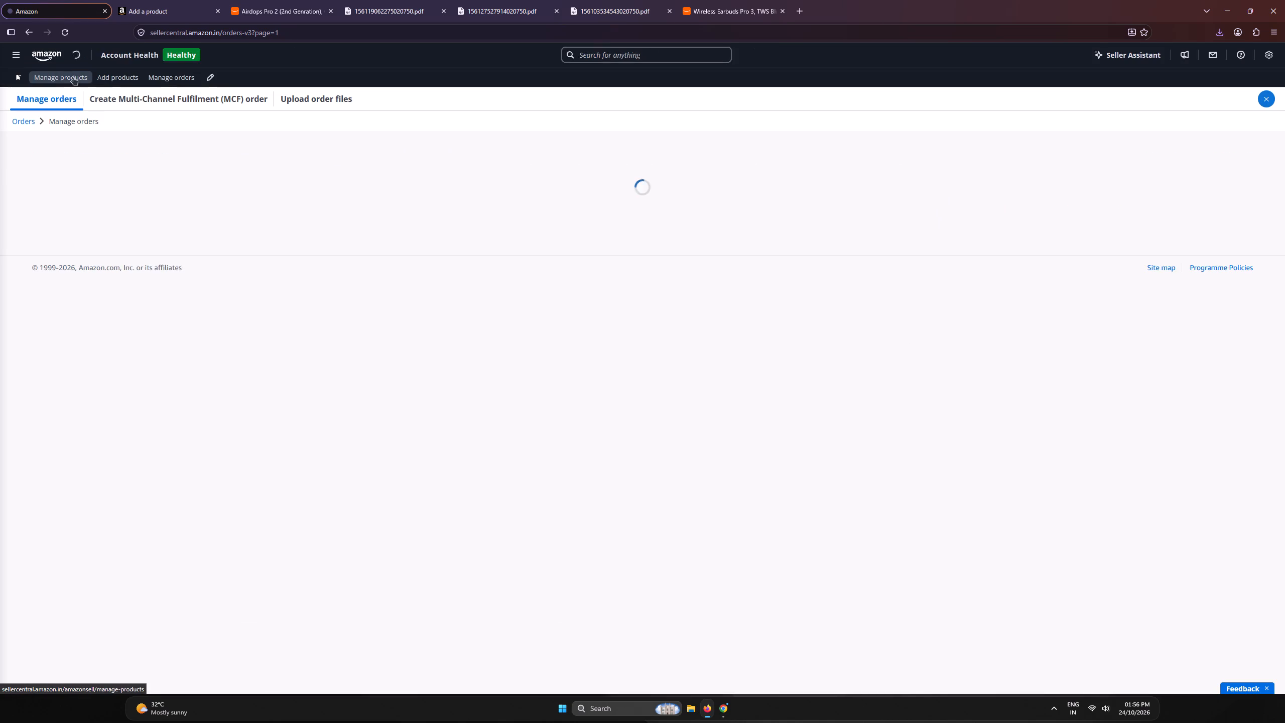
pyautogui.click(75, 80)
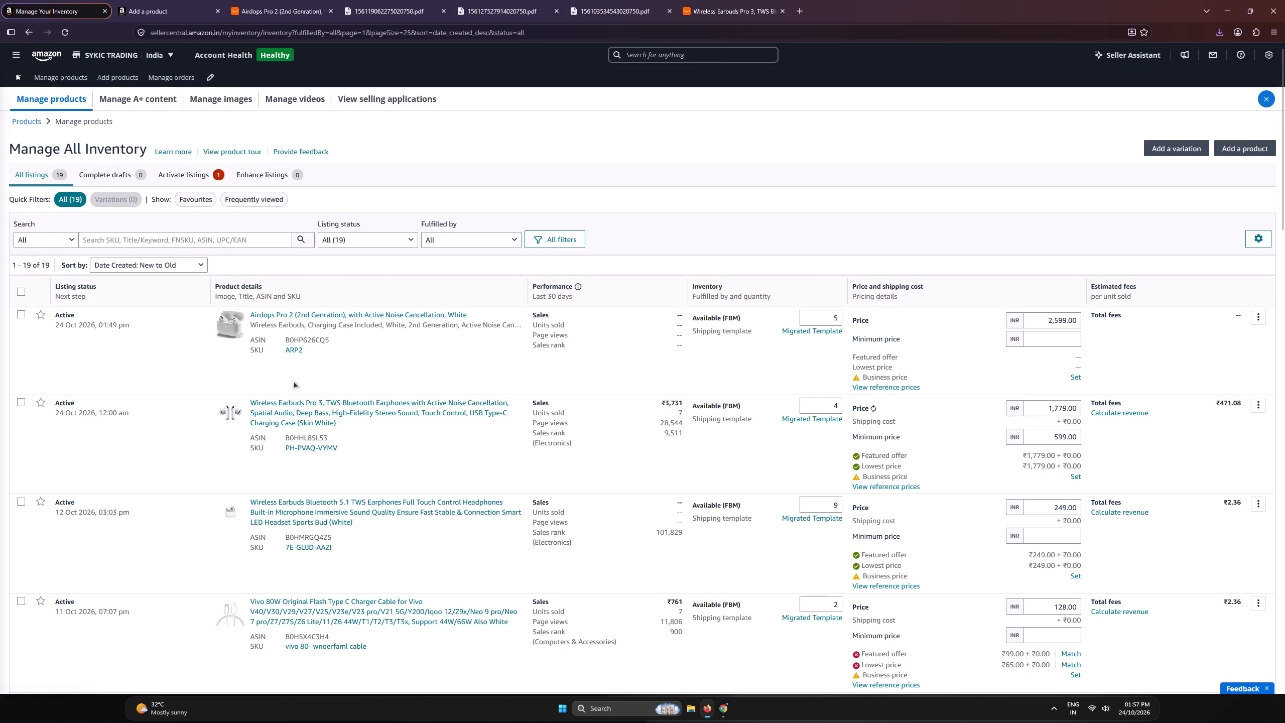
pyautogui.doubleClick(319, 434)
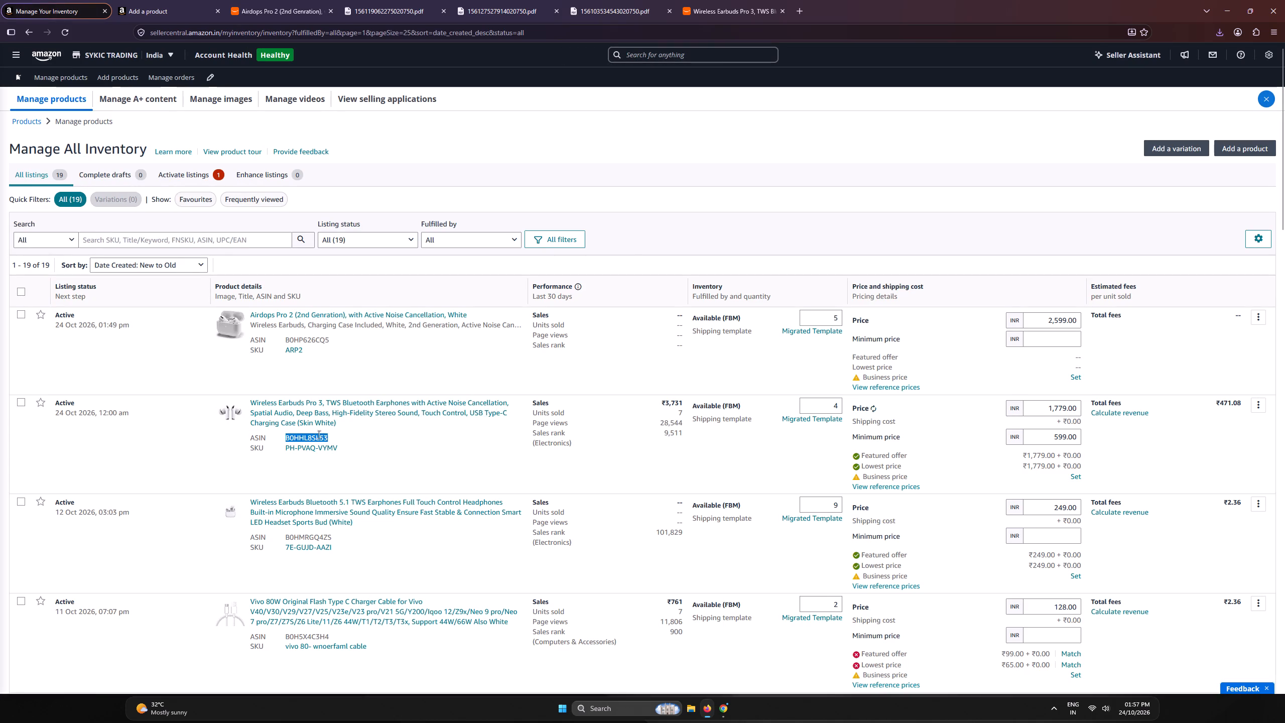
pyautogui.rightClick(319, 434)
pyautogui.click(334, 449)
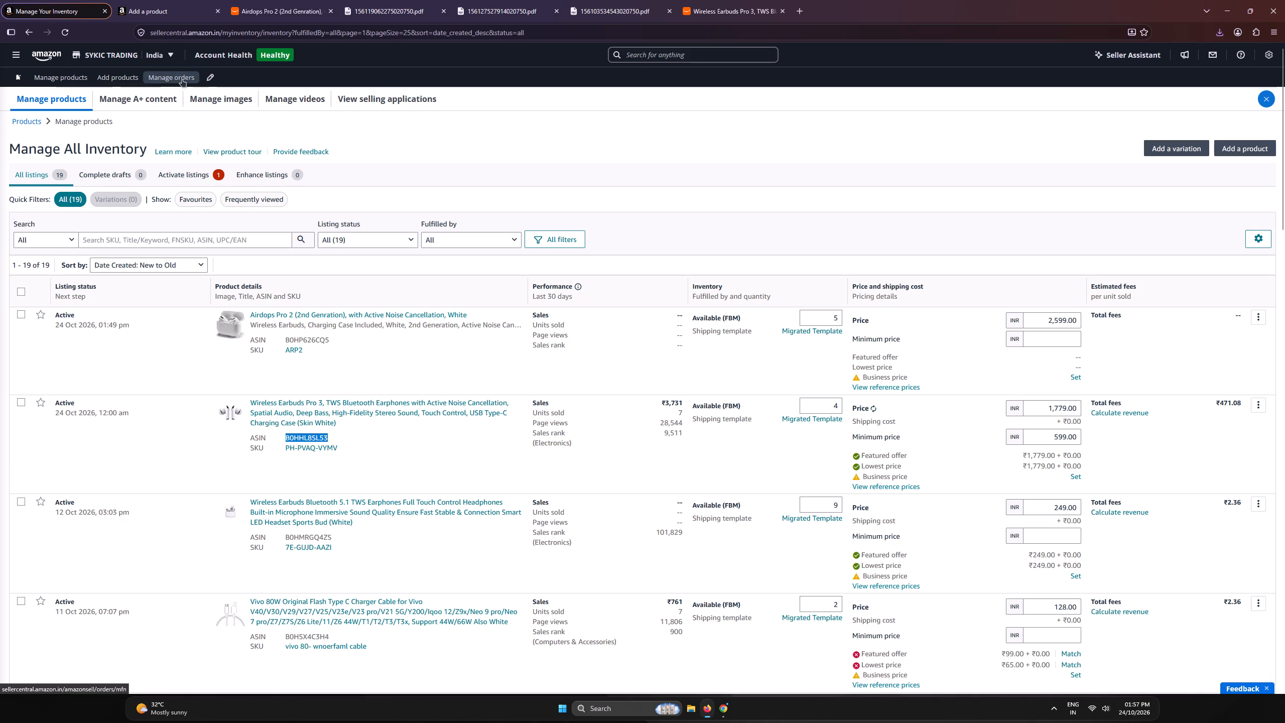
# Go to the order management page and search the orders by ASIN for B0HHL8SL53.
pyautogui.click(182, 79)
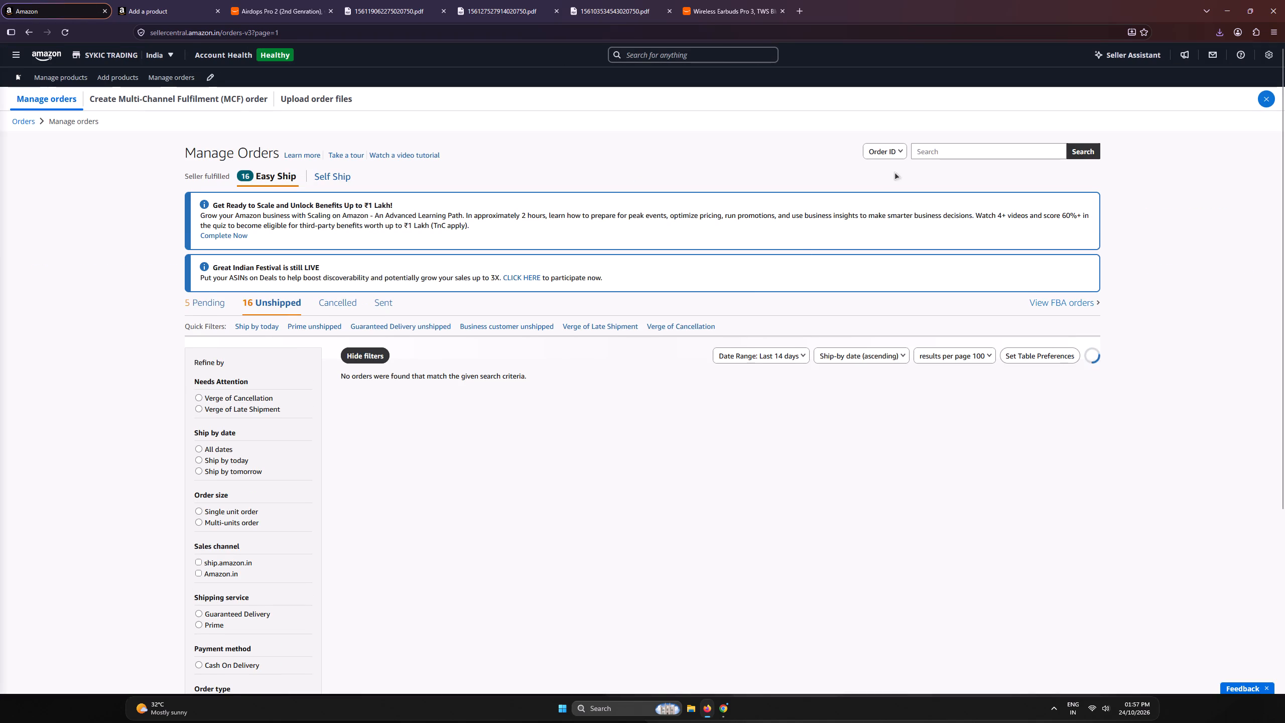
pyautogui.click(890, 164)
pyautogui.click(890, 156)
pyautogui.click(883, 168)
pyautogui.rightClick(953, 149)
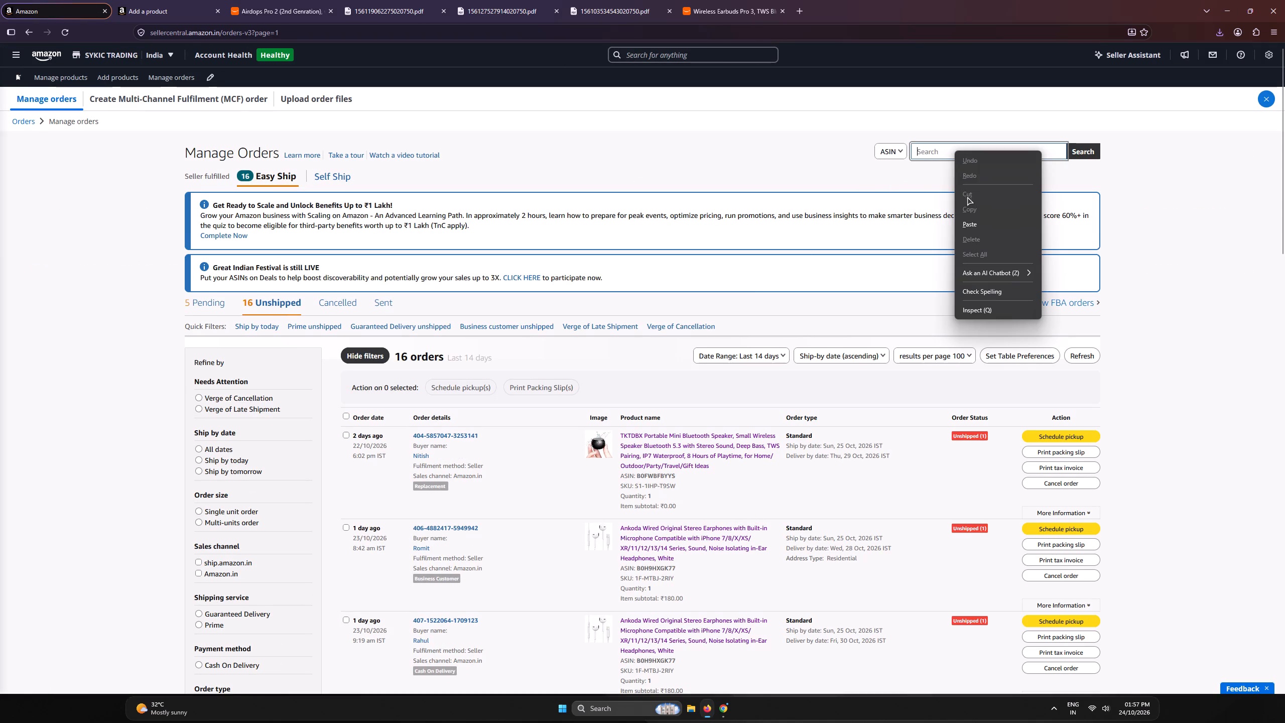
pyautogui.click(979, 218)
pyautogui.click(1085, 152)
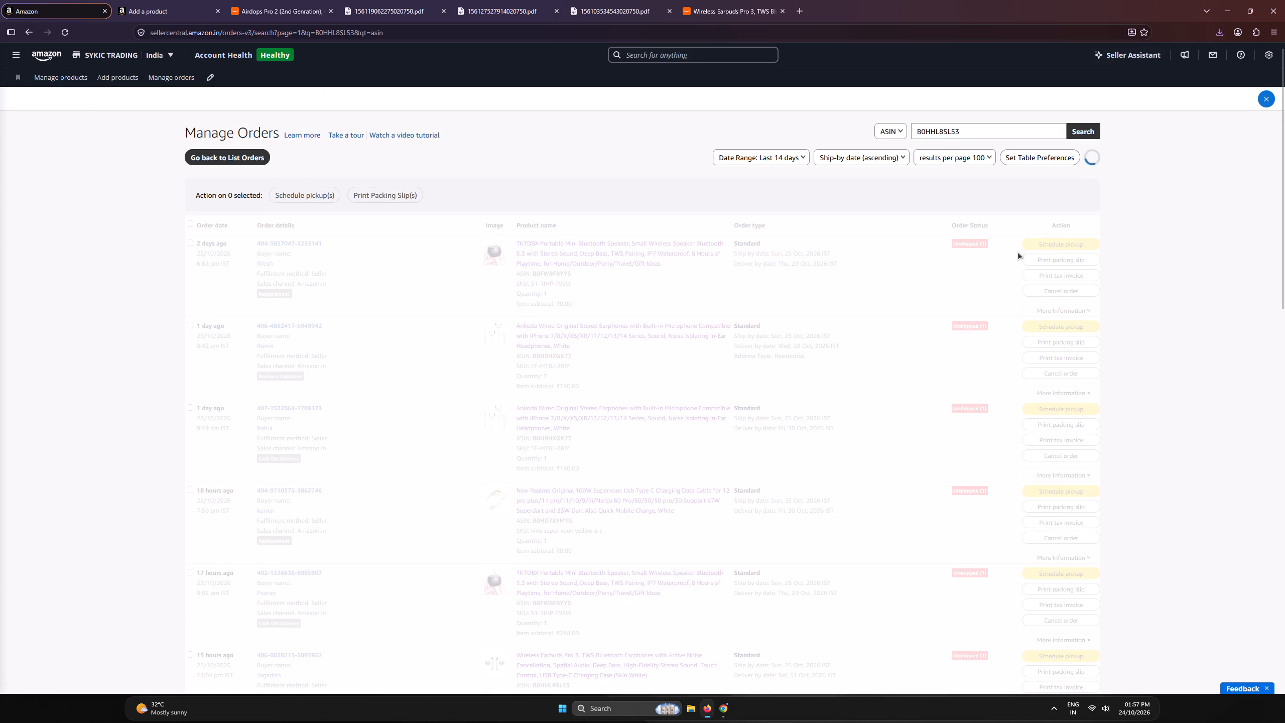
# Look through the Wireless Earbuds Pro 3 orders, checking each order's status, date, item subtotal and any refunds applied.
pyautogui.scroll(-2, 794, 348)
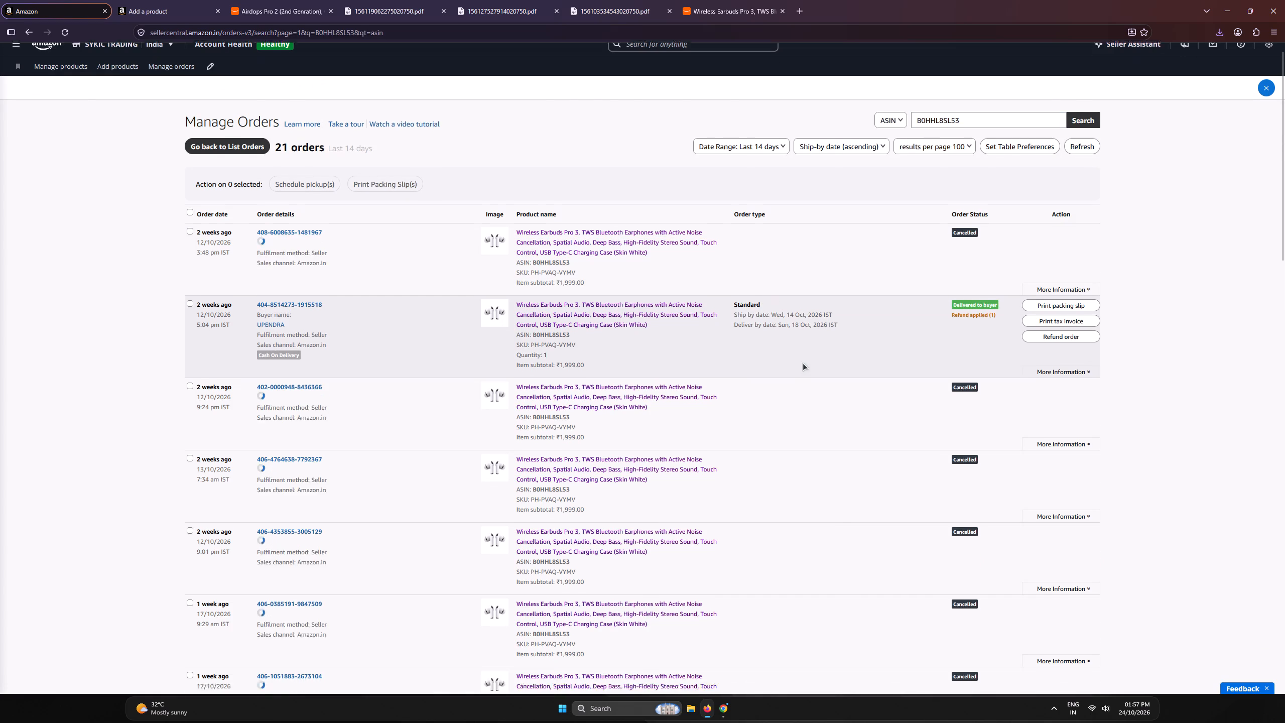
pyautogui.scroll(-6, 803, 363)
pyautogui.scroll(-3, 841, 461)
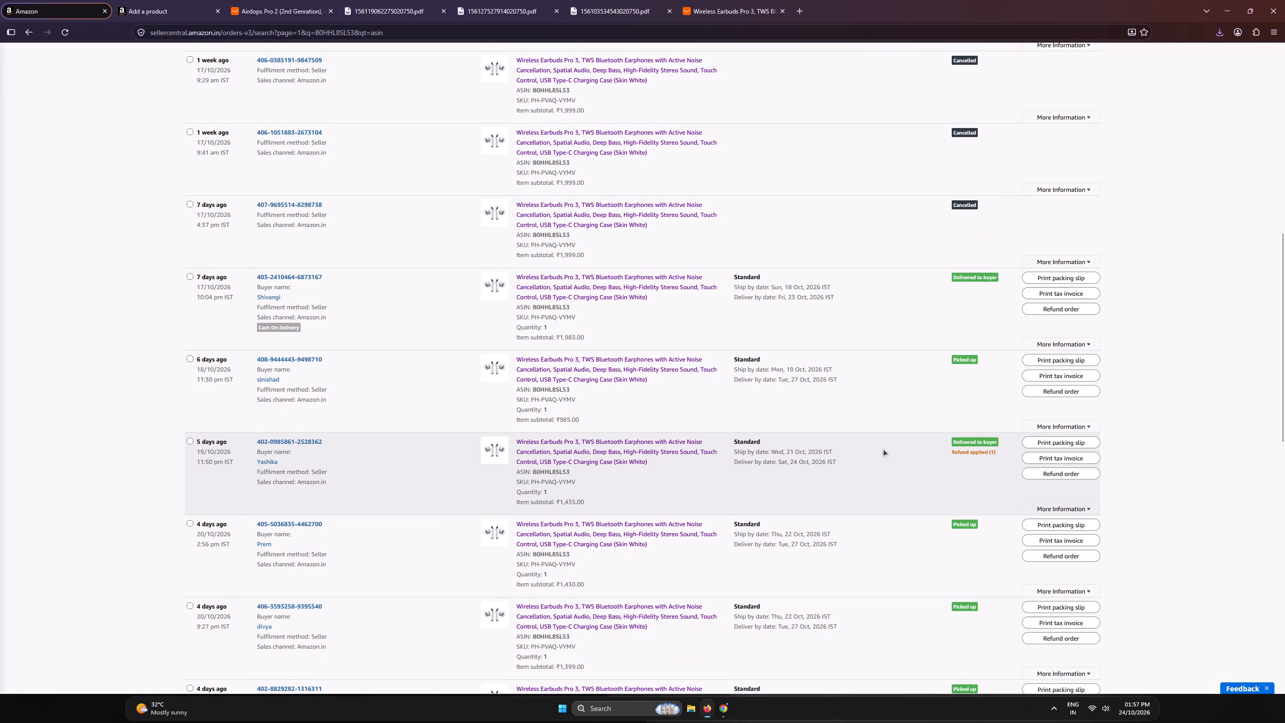
pyautogui.scroll(-9, 894, 314)
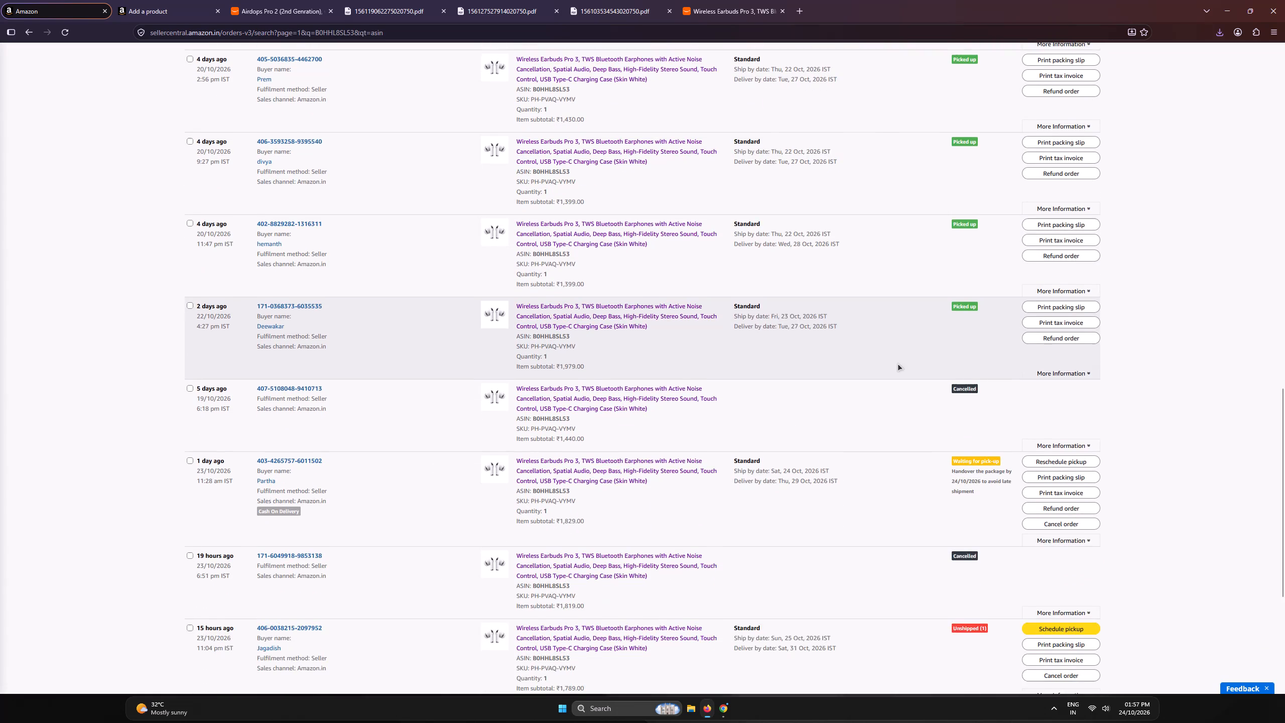
pyautogui.scroll(7, 898, 365)
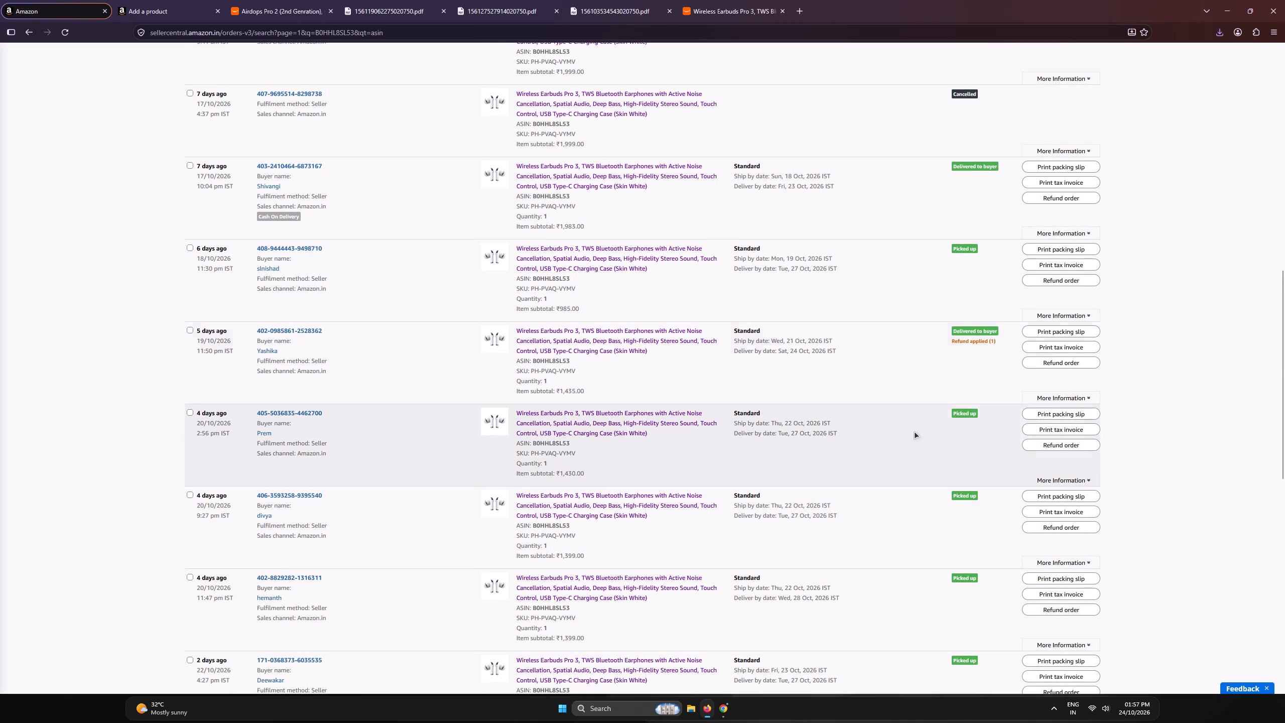
pyautogui.scroll(-8, 917, 448)
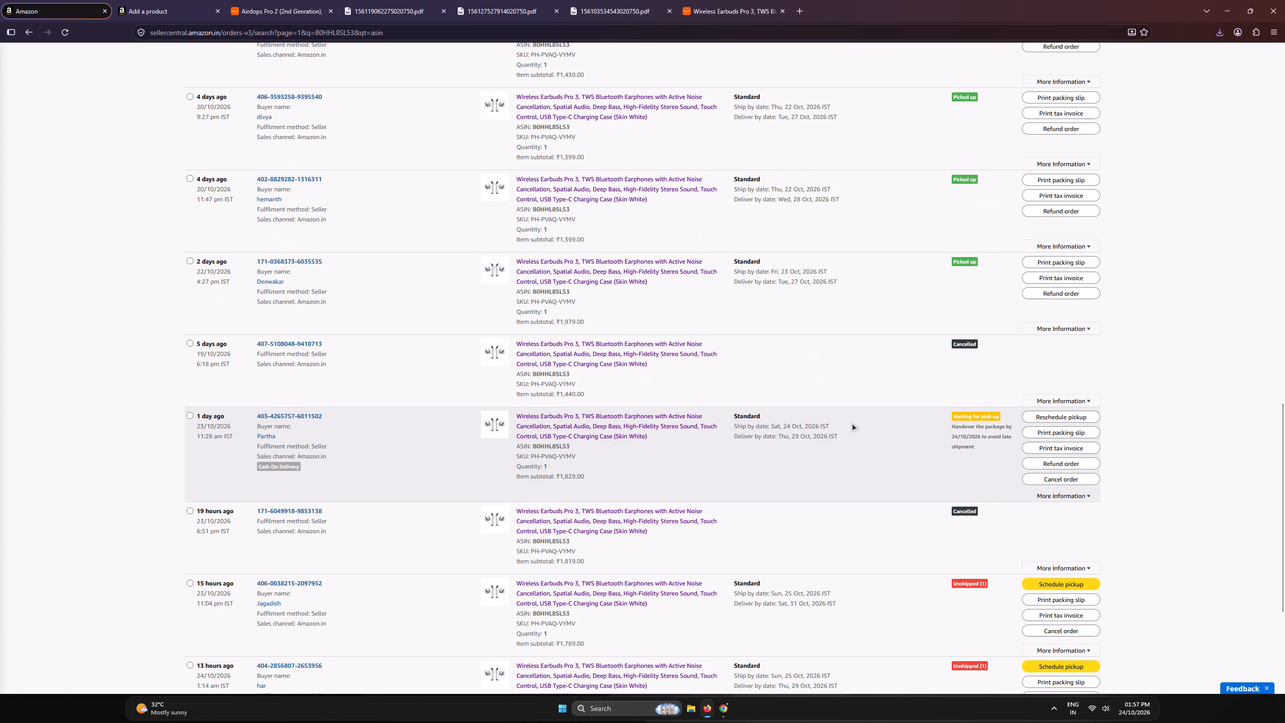
pyautogui.scroll(-9, 851, 427)
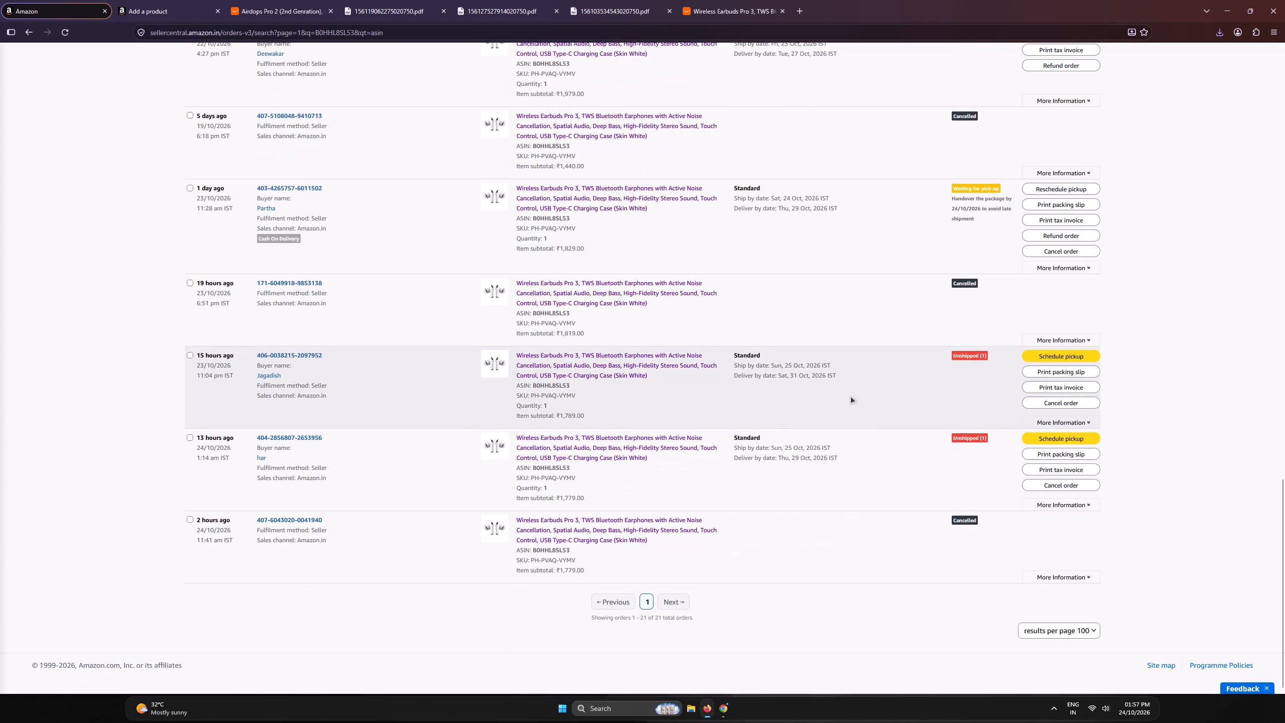
pyautogui.scroll(8, 835, 391)
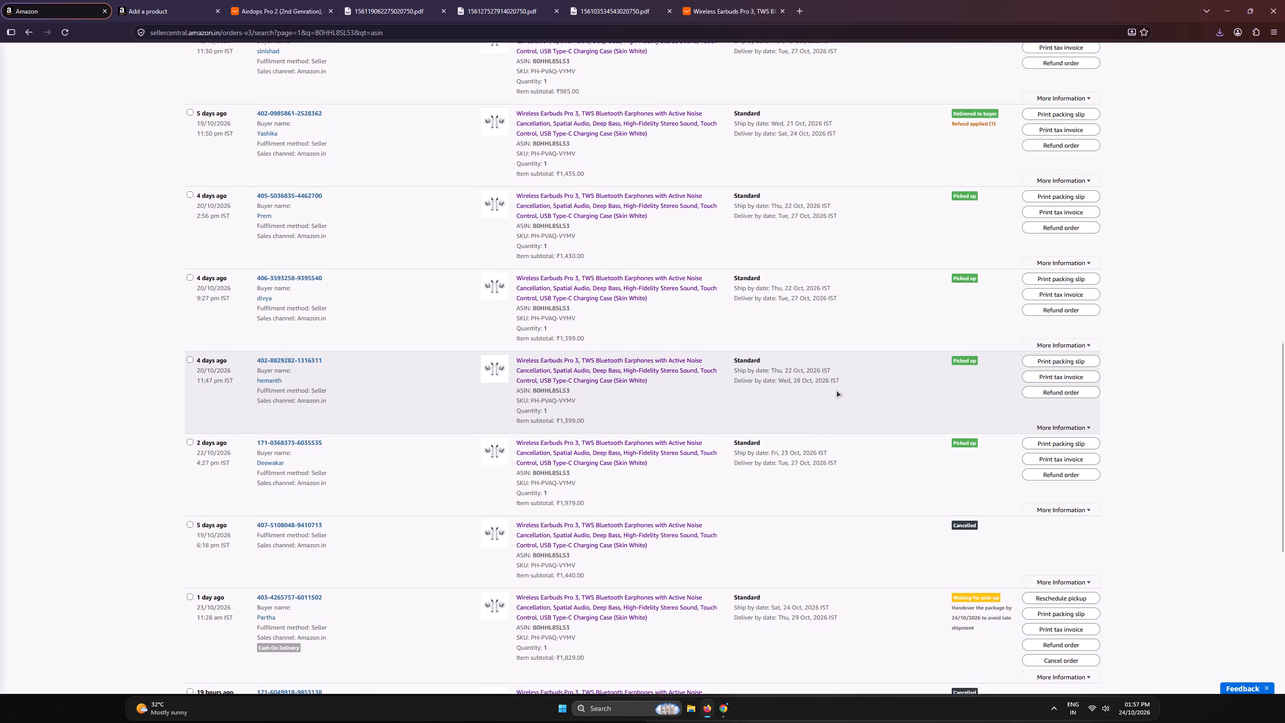
pyautogui.scroll(-8, 840, 375)
pyautogui.scroll(8, 575, 405)
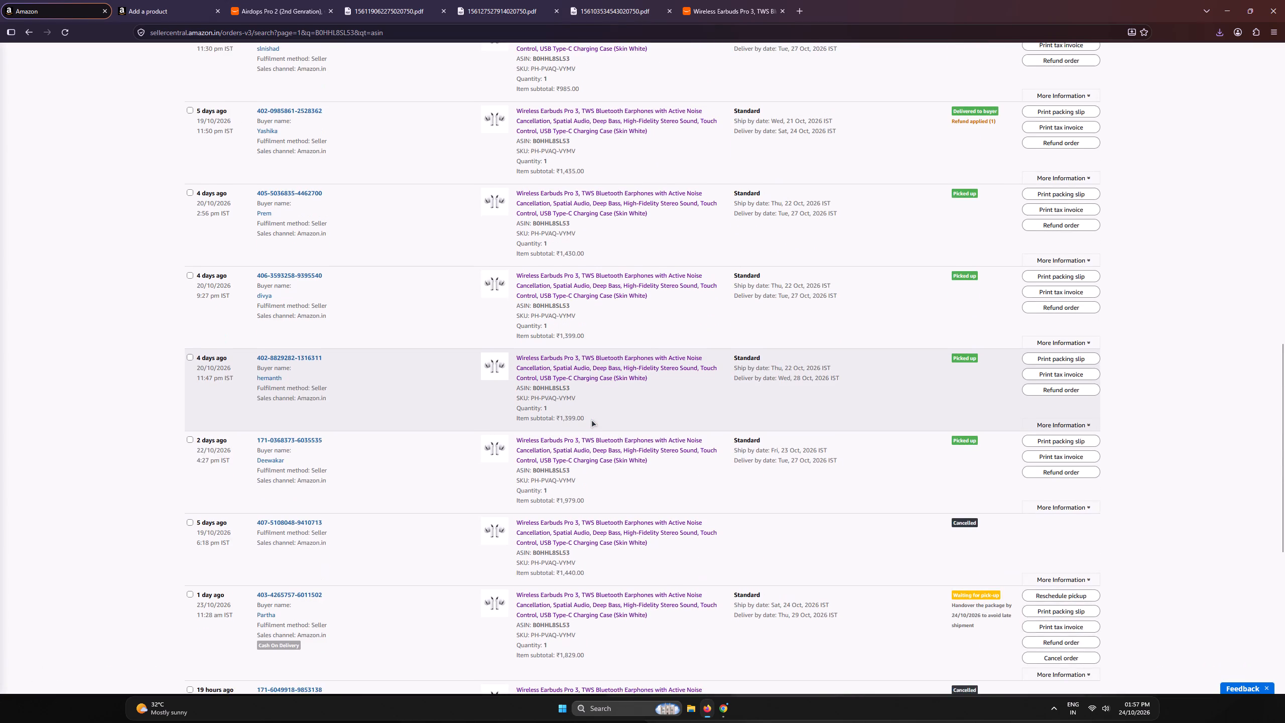
pyautogui.scroll(20, 591, 419)
pyautogui.scroll(-3, 583, 509)
pyautogui.scroll(-7, 498, 318)
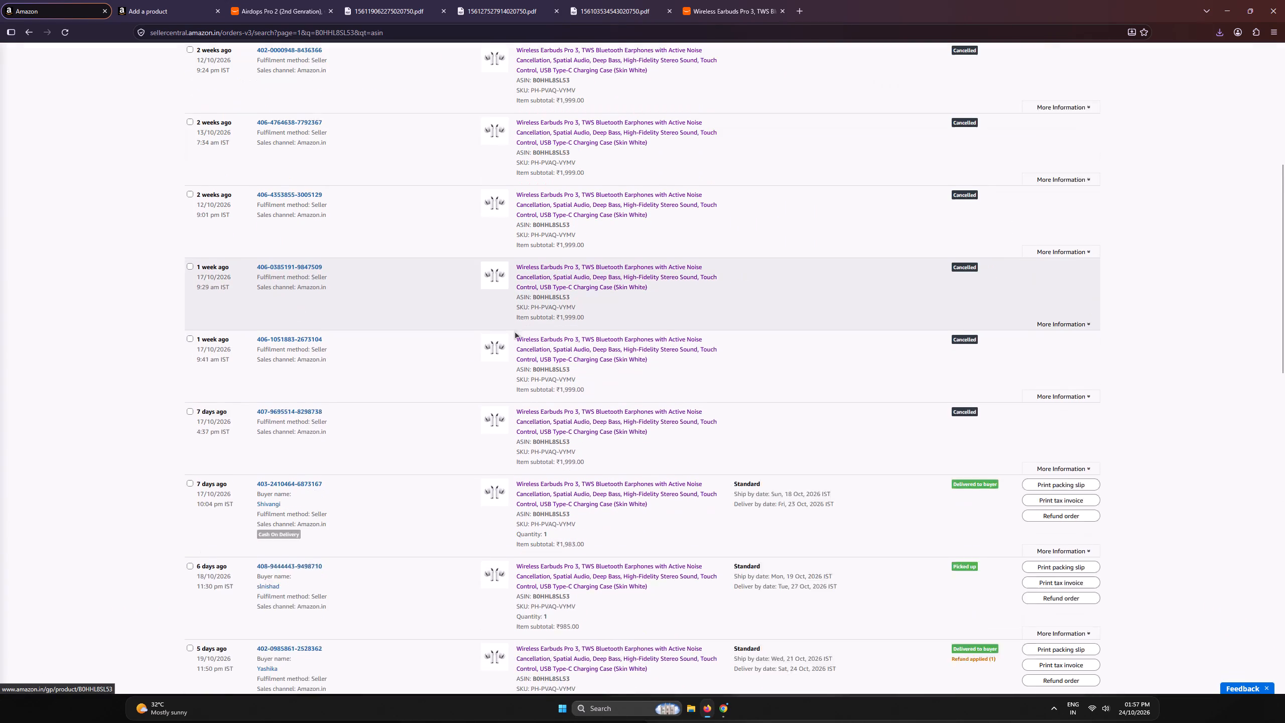
pyautogui.scroll(9, 523, 384)
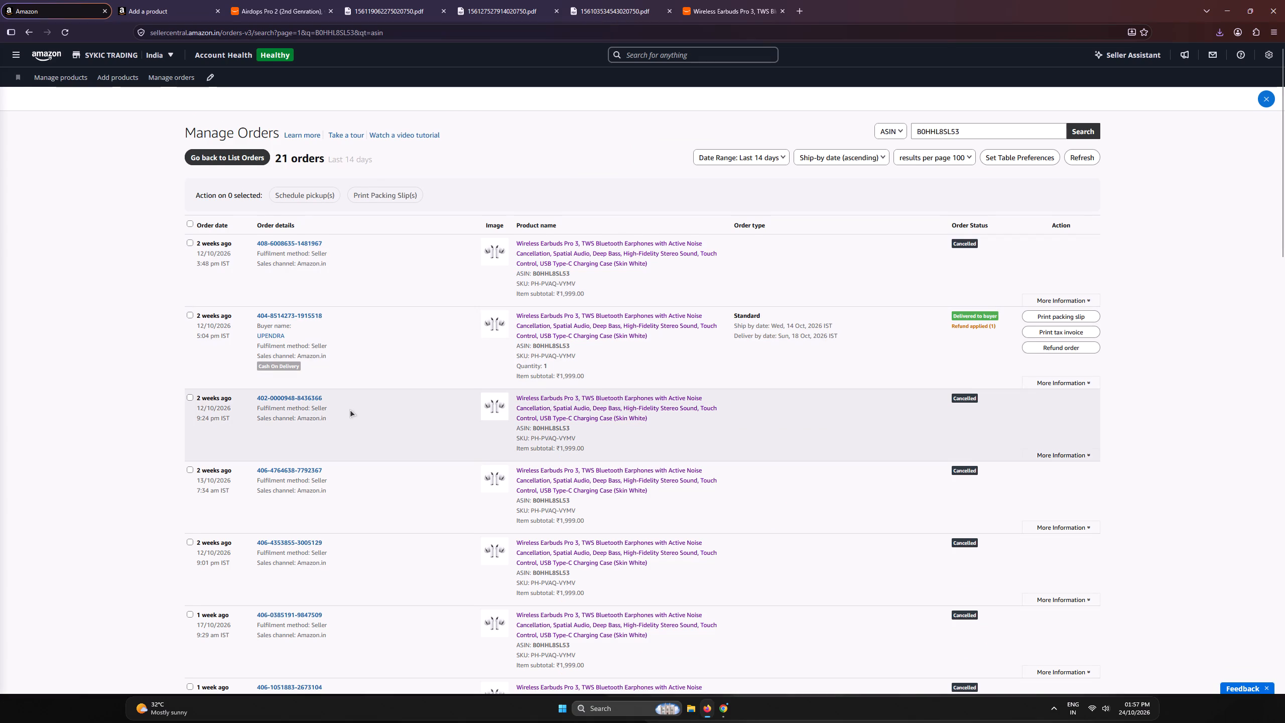
# Look through the last 14 days of orders for ASIN B0HHL8SL53, checking the order statuses and item subtotals.
pyautogui.scroll(-7, 353, 416)
pyautogui.scroll(-1, 320, 393)
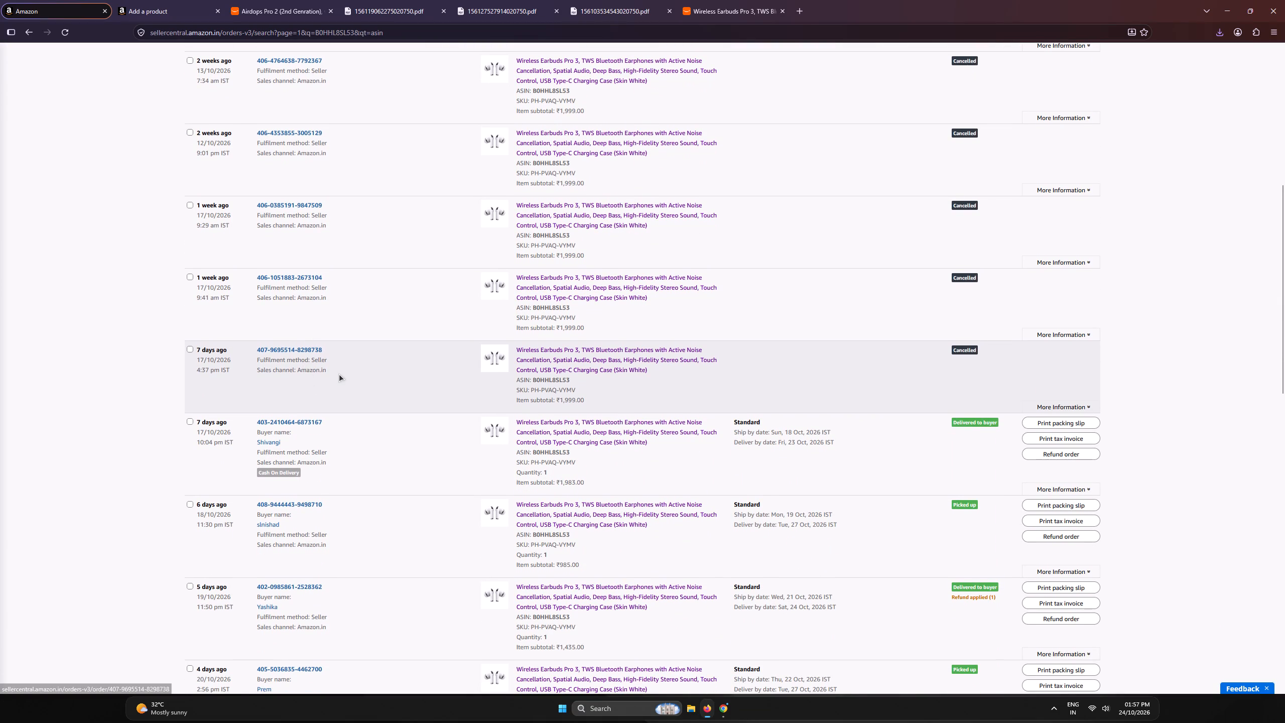
pyautogui.scroll(3, 339, 374)
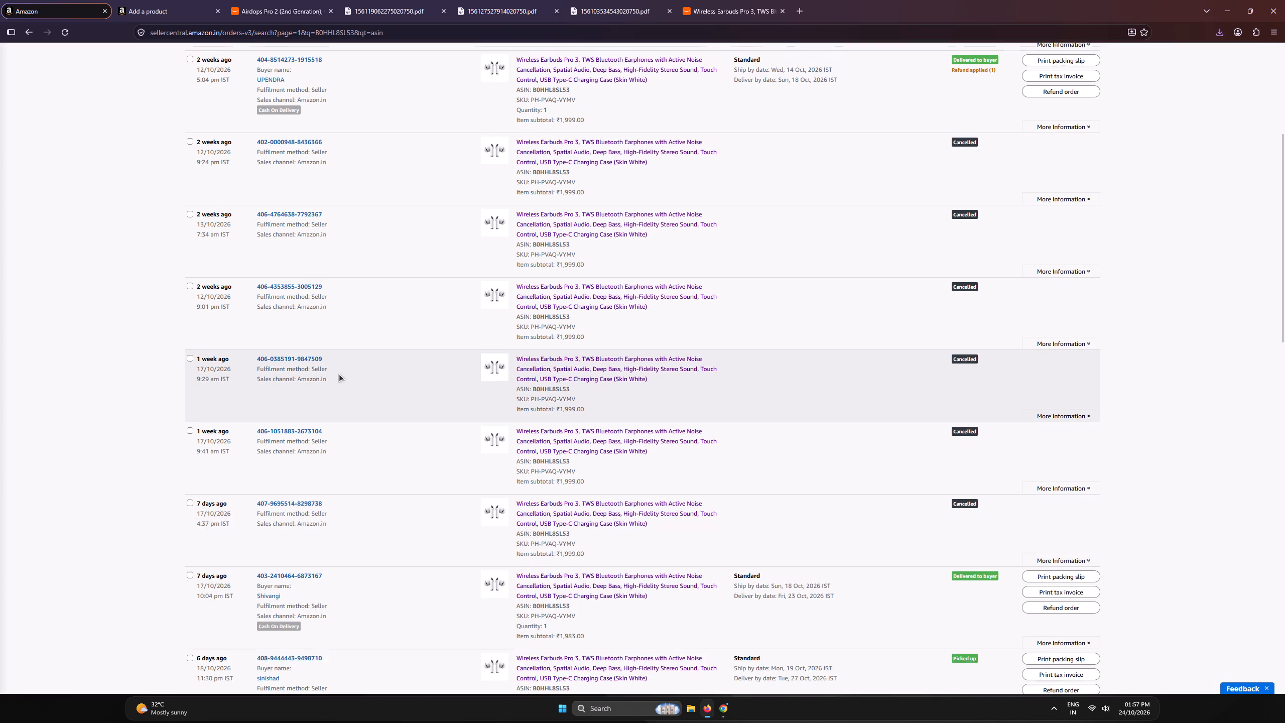
pyautogui.scroll(9, 339, 374)
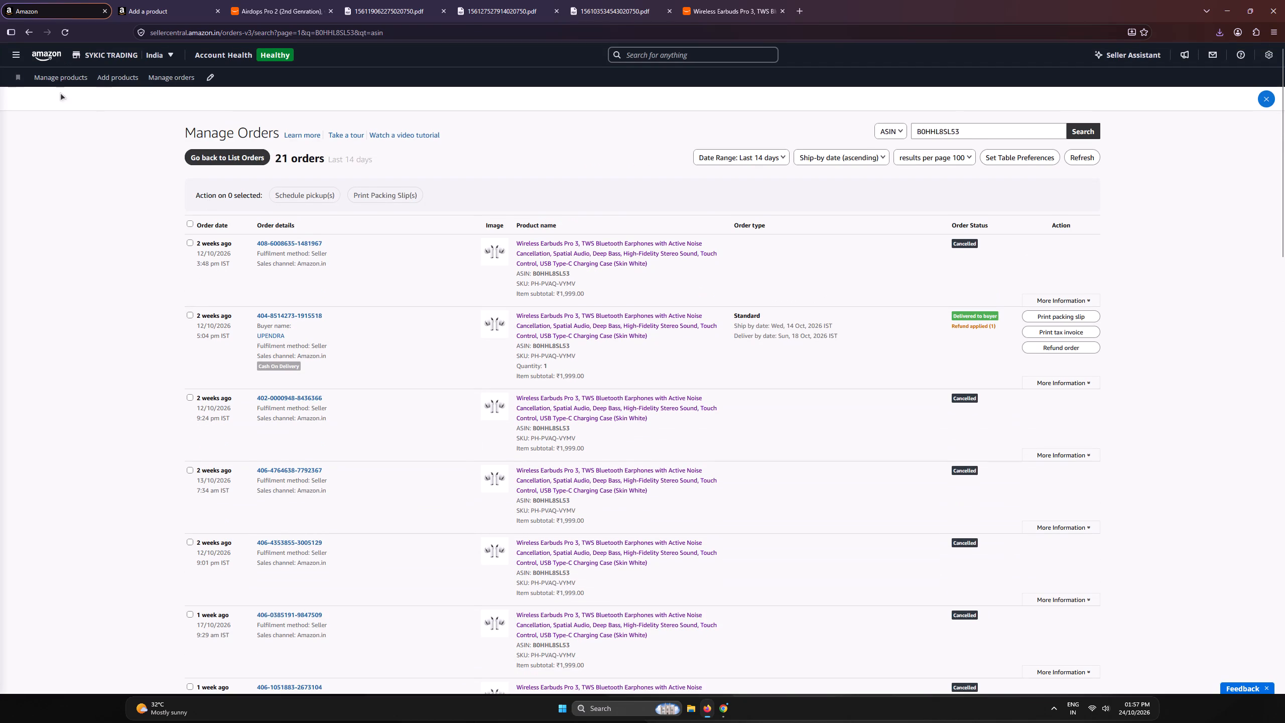
# Return to the seller account's home dashboard.
pyautogui.click(42, 48)
pyautogui.click(42, 50)
pyautogui.click(42, 58)
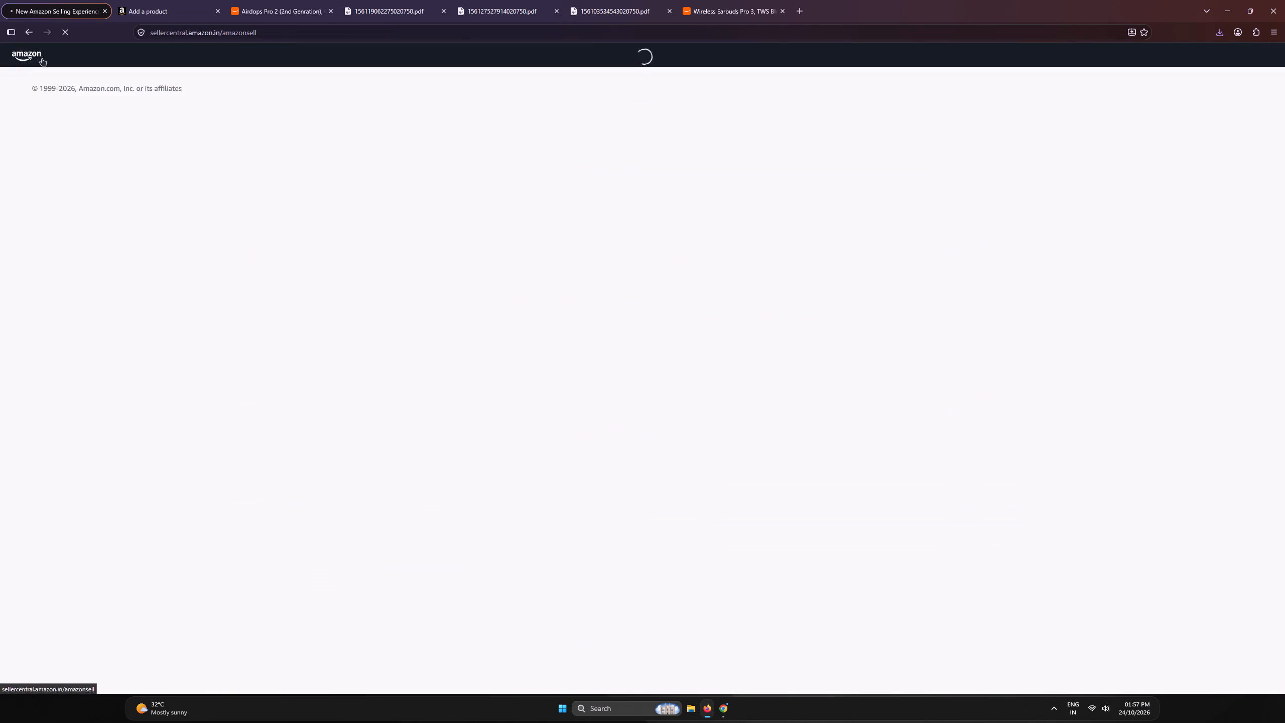